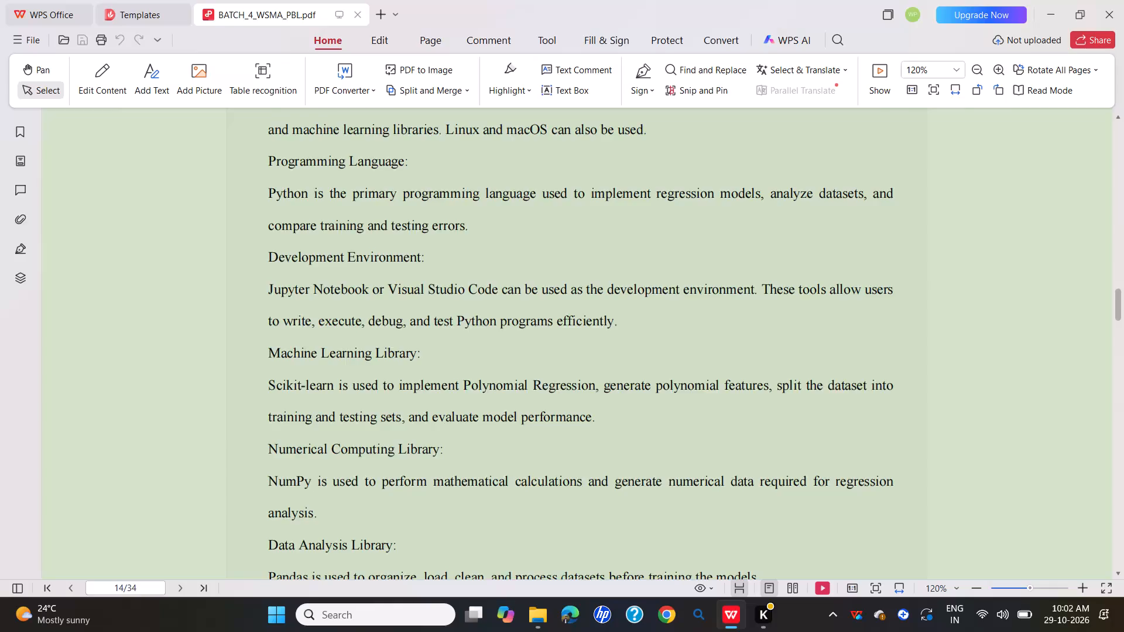
# Skim the project report from the software requirements through the system design and into the Chapter 8 source code's visualization sections.
pyautogui.scroll(-6, 639, 339)
pyautogui.scroll(-20, 639, 339)
pyautogui.scroll(-7, 639, 339)
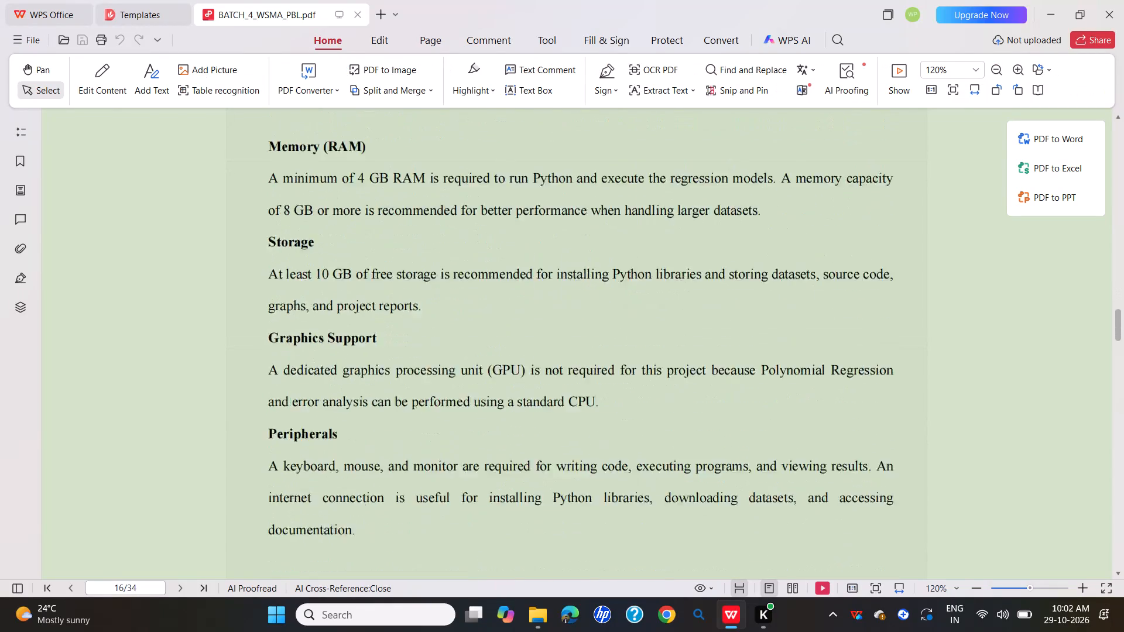
pyautogui.scroll(-20, 639, 340)
pyautogui.scroll(-18, 639, 340)
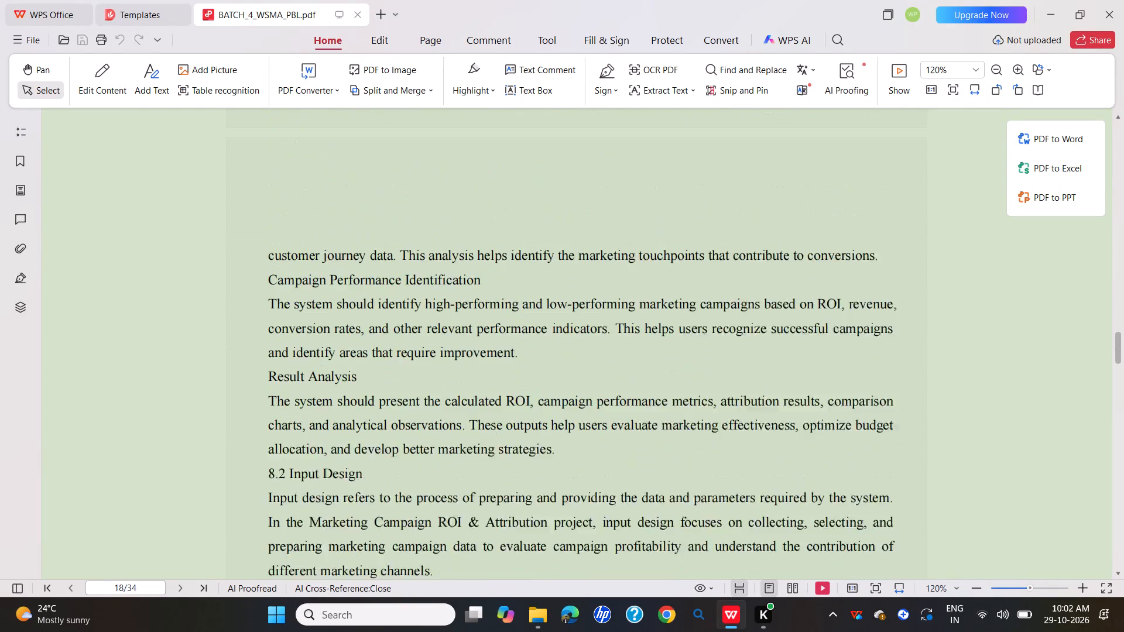
pyautogui.scroll(-20, 641, 341)
pyautogui.scroll(-18, 641, 341)
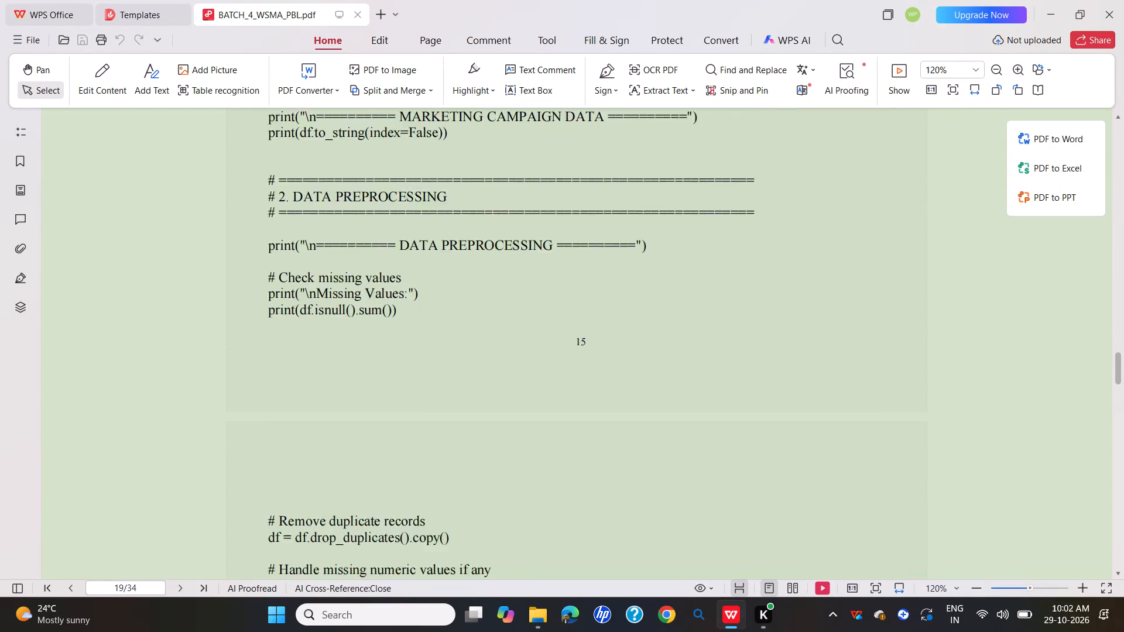
pyautogui.scroll(-20, 644, 341)
pyautogui.scroll(-17, 644, 341)
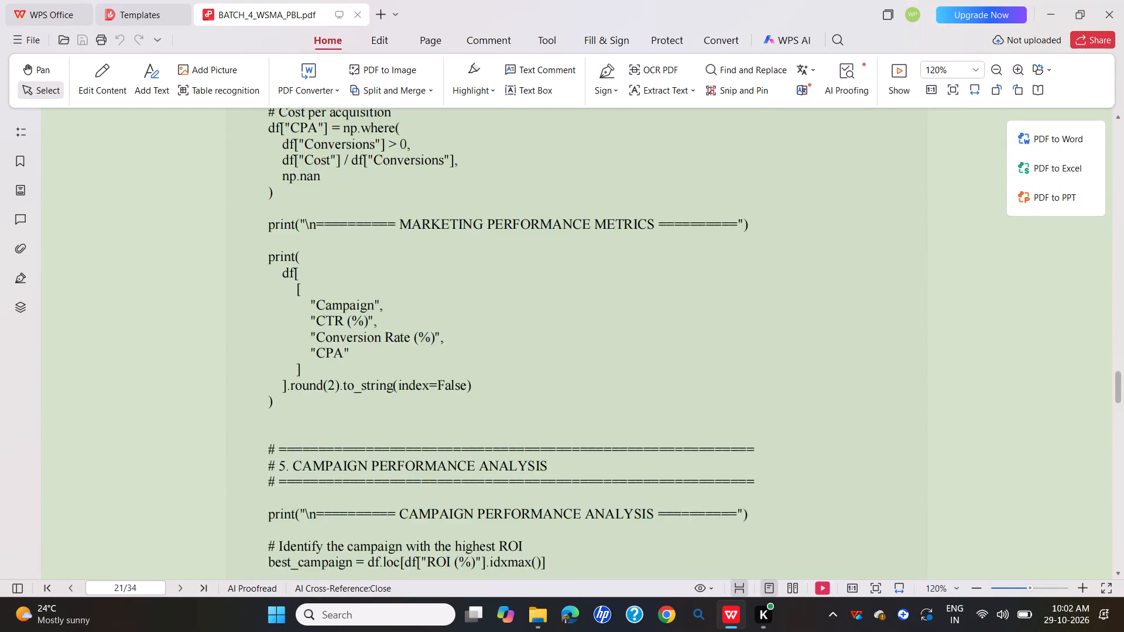
pyautogui.scroll(-20, 649, 339)
pyautogui.scroll(-17, 649, 339)
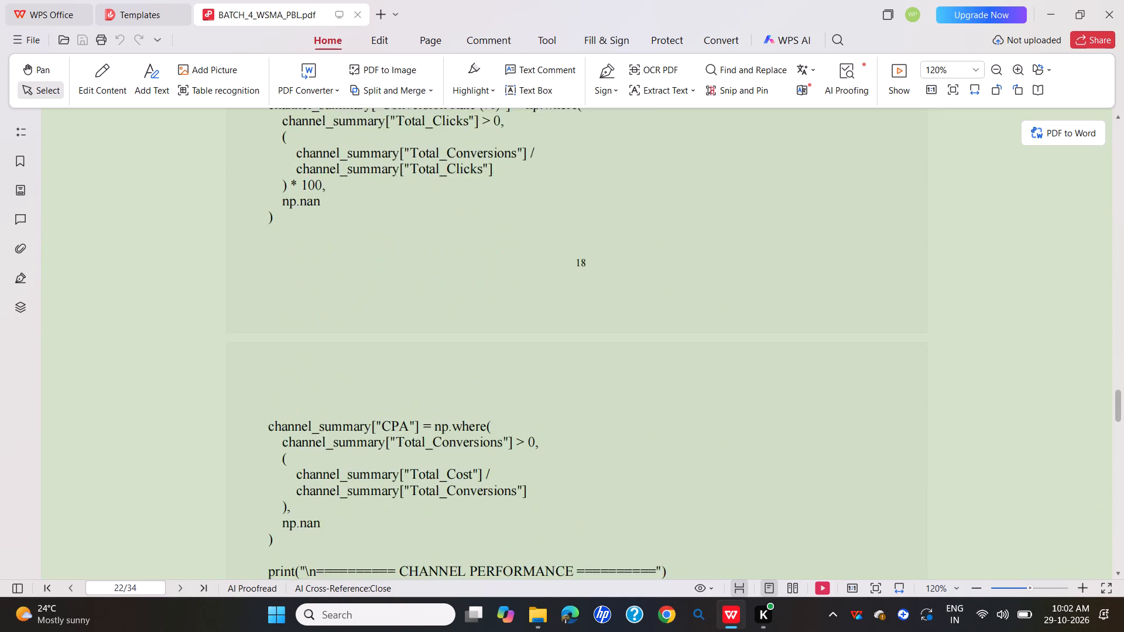
pyautogui.scroll(-20, 652, 338)
pyautogui.scroll(-17, 652, 338)
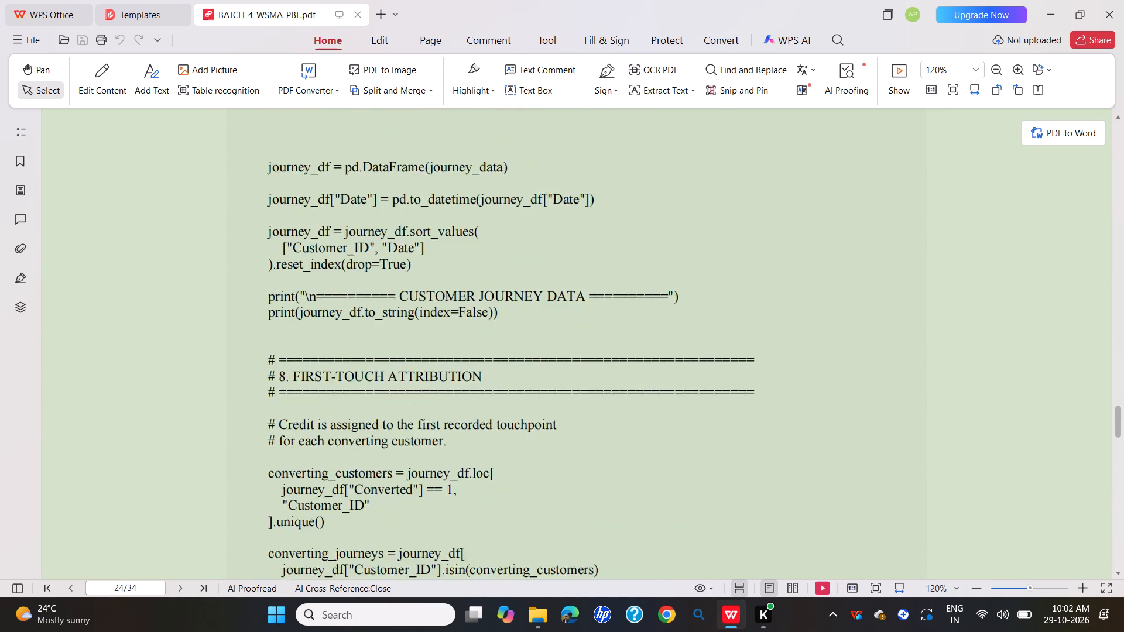
pyautogui.scroll(-16, 653, 337)
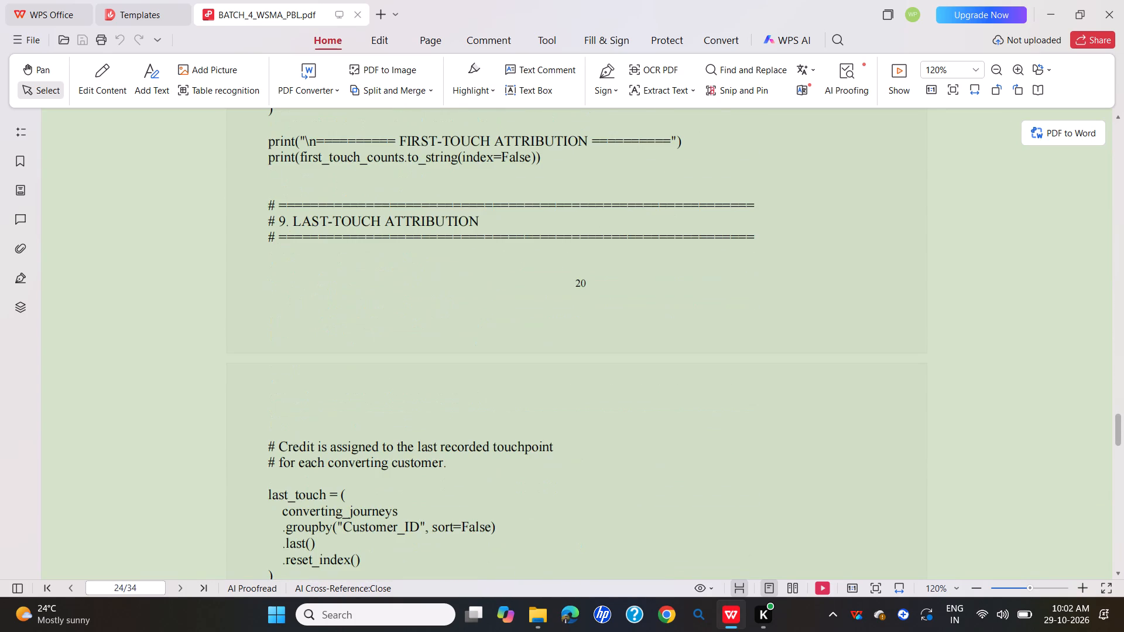
pyautogui.scroll(-4, 654, 336)
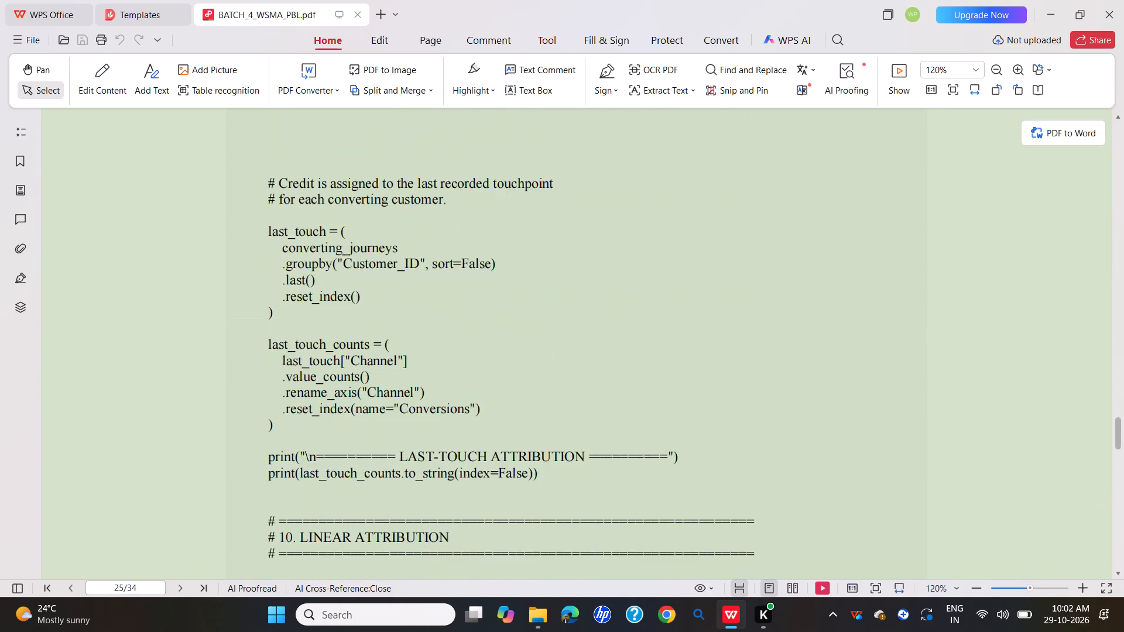
pyautogui.scroll(-6, 654, 336)
pyautogui.scroll(-20, 654, 336)
pyautogui.scroll(-2, 654, 336)
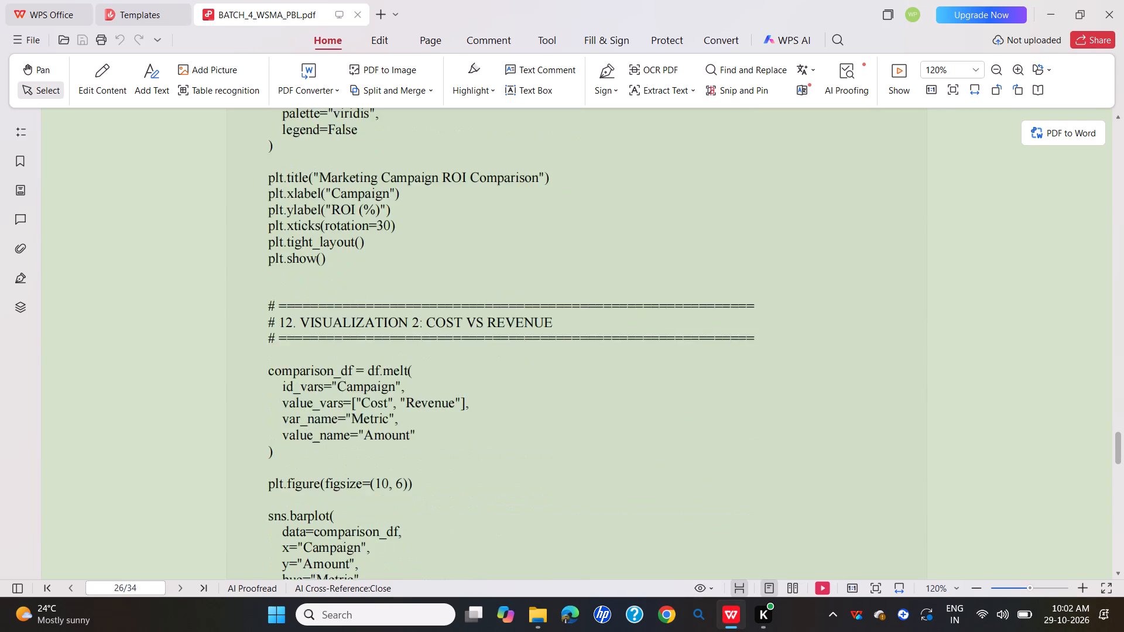
pyautogui.scroll(-20, 654, 335)
pyautogui.scroll(-11, 654, 335)
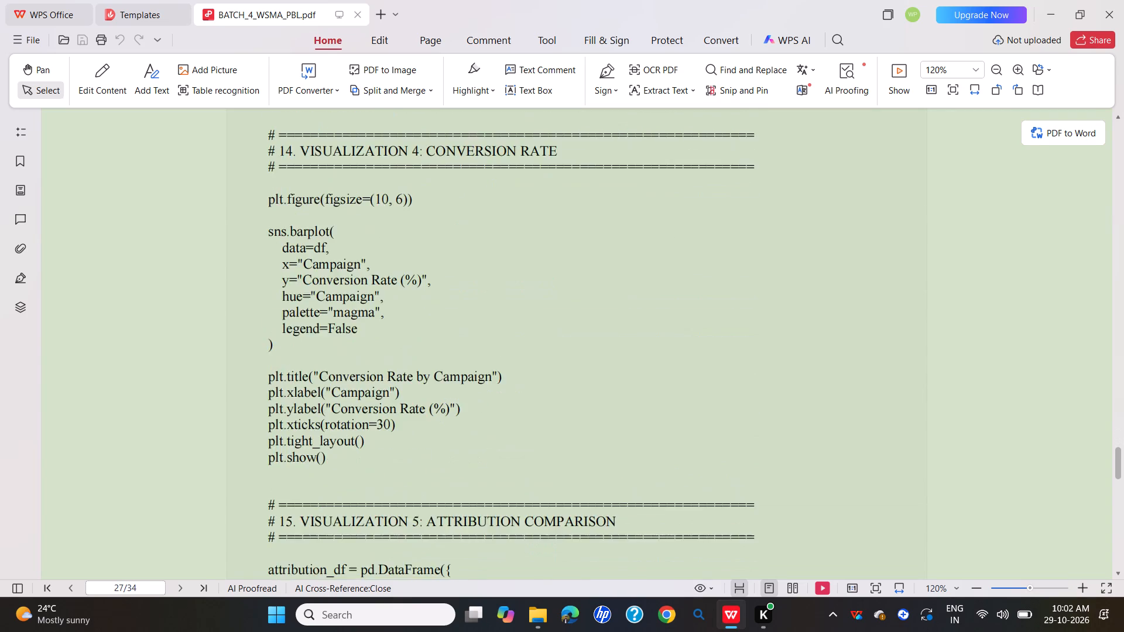
pyautogui.scroll(-18, 654, 335)
# Look back through the source code from the attribution comparison plot, via the chart sections, to the start of Chapter 8.
pyautogui.scroll(7, 657, 331)
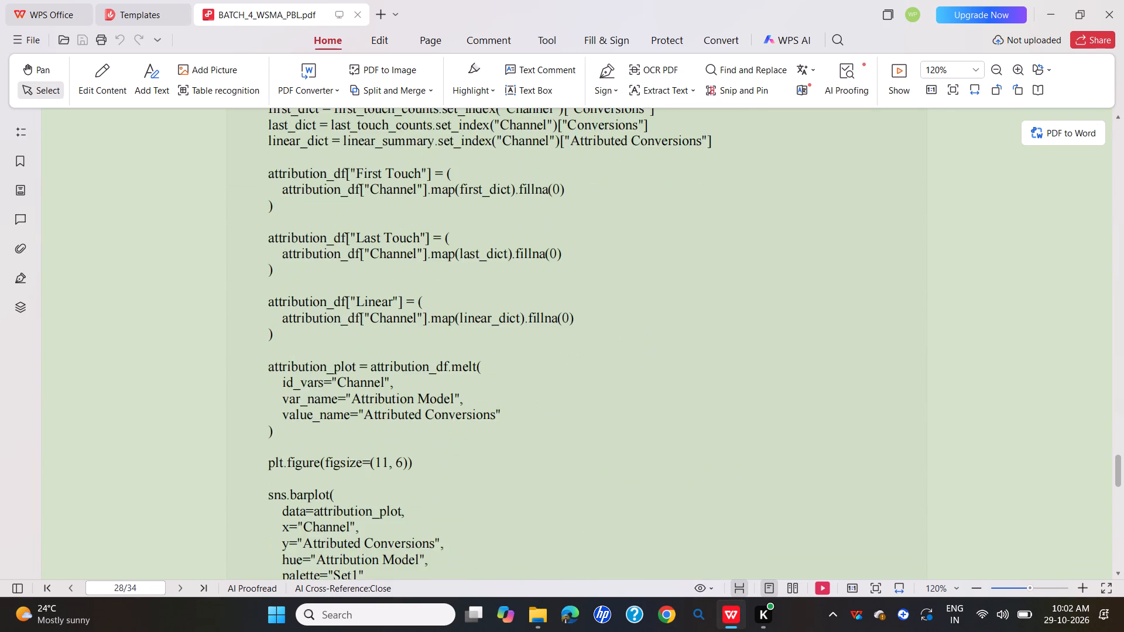
pyautogui.scroll(20, 657, 331)
pyautogui.scroll(5, 658, 331)
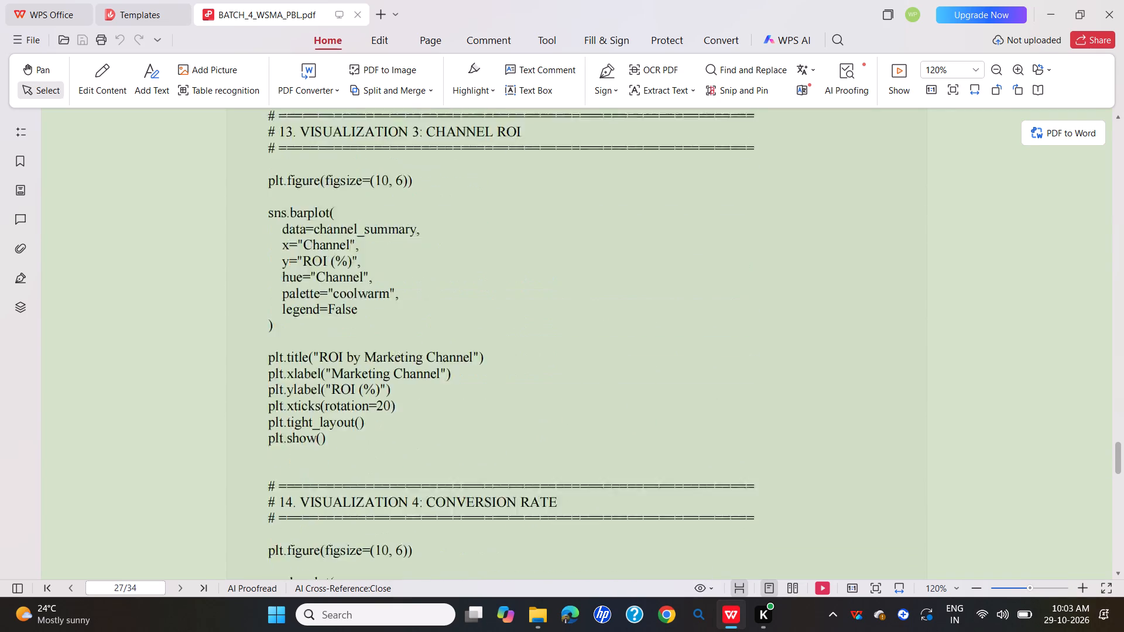
pyautogui.scroll(19, 659, 331)
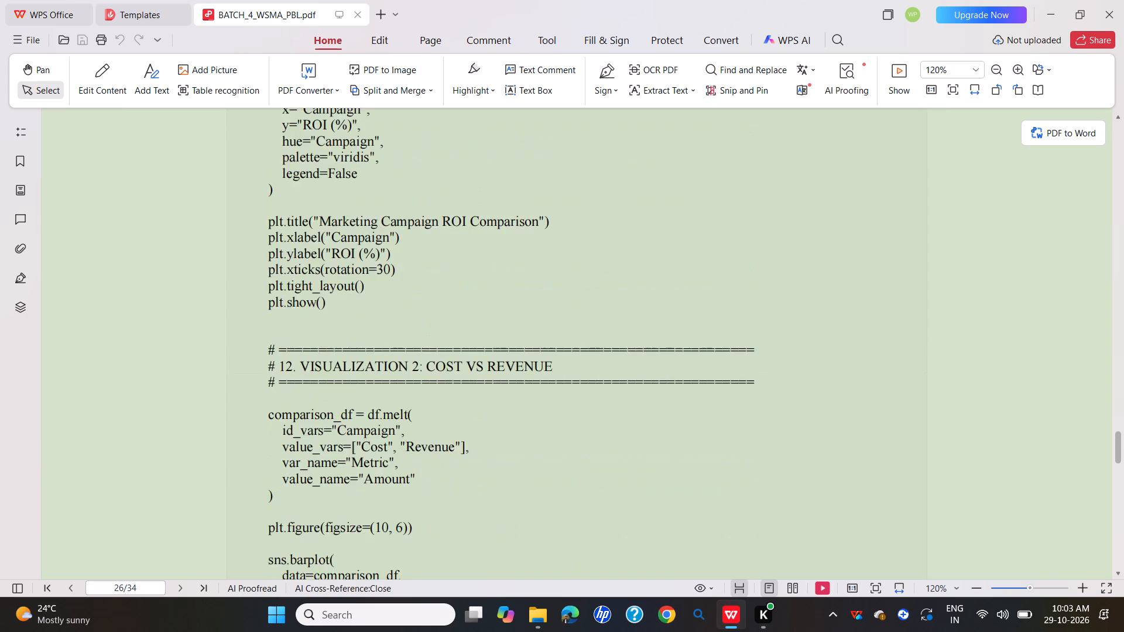
pyautogui.scroll(4, 659, 330)
pyautogui.scroll(-6, 659, 330)
pyautogui.scroll(6, 659, 330)
pyautogui.scroll(-8, 659, 330)
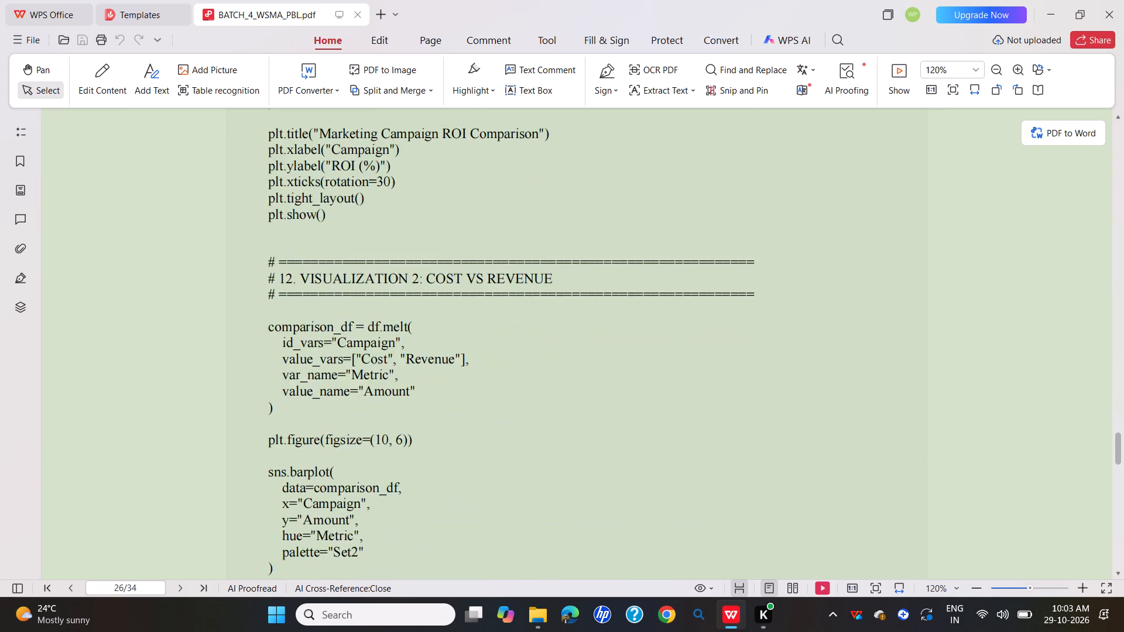
pyautogui.scroll(7, 659, 330)
pyautogui.scroll(-20, 659, 330)
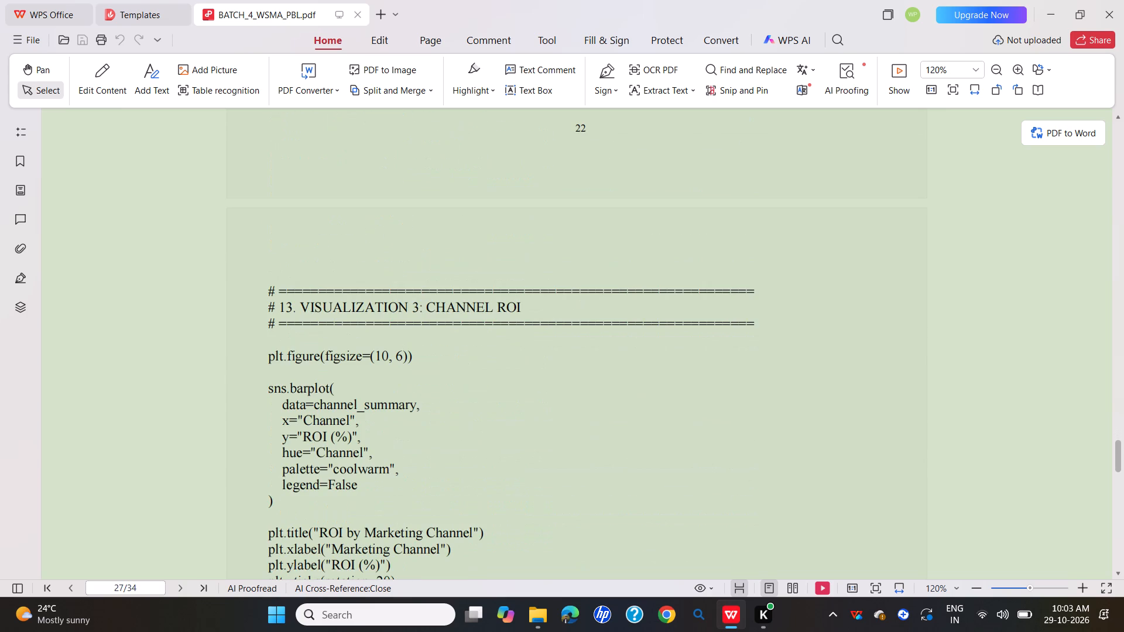
pyautogui.scroll(11, 659, 330)
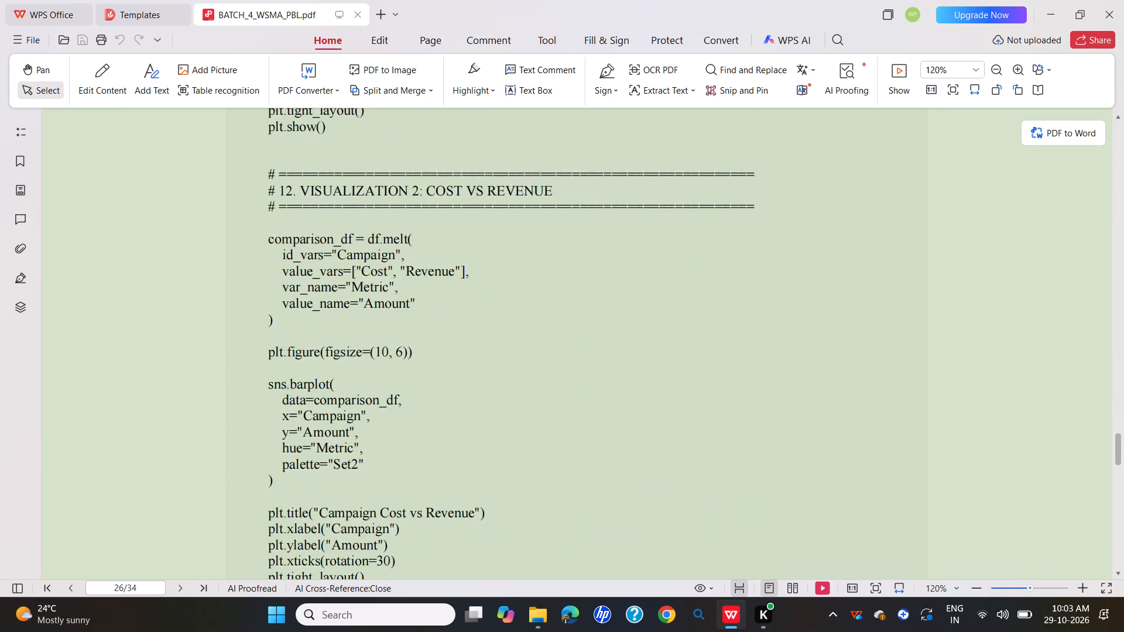
pyautogui.scroll(20, 659, 330)
pyautogui.scroll(20, 659, 330)
pyautogui.scroll(3, 659, 330)
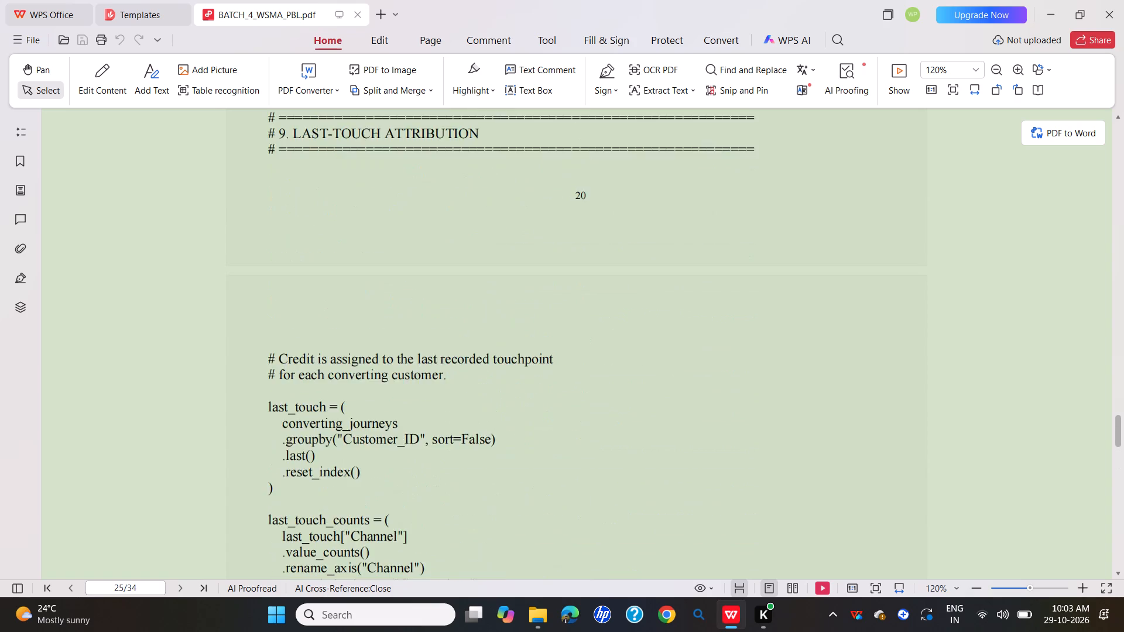
pyautogui.scroll(20, 659, 330)
pyautogui.scroll(20, 659, 330)
pyautogui.scroll(3, 659, 330)
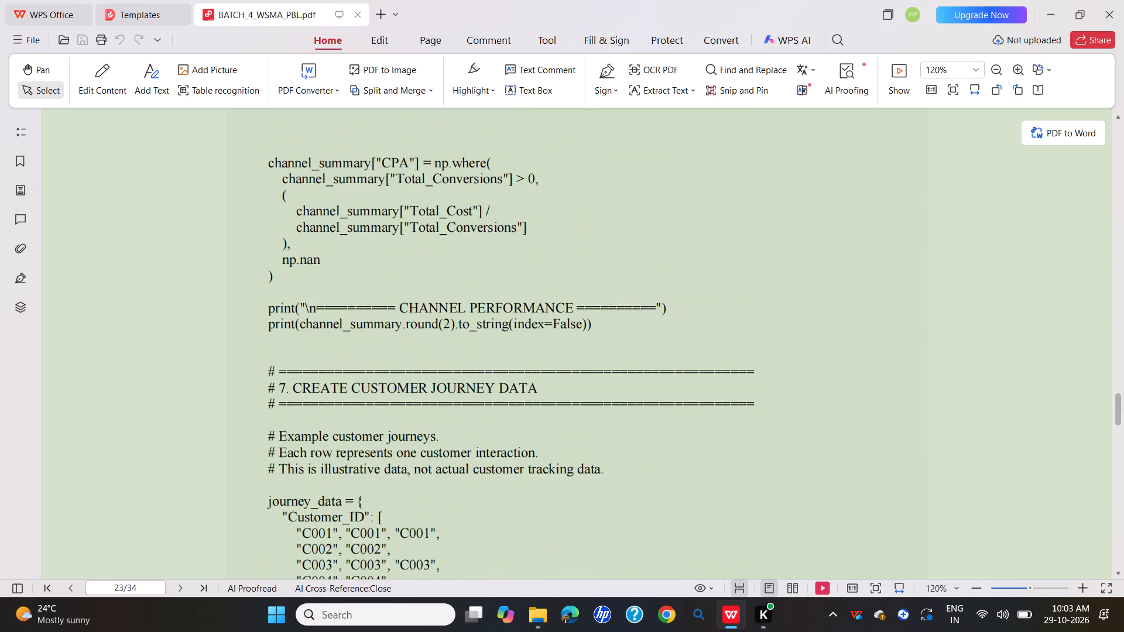
pyautogui.scroll(20, 659, 330)
pyautogui.scroll(20, 659, 330)
pyautogui.scroll(3, 659, 330)
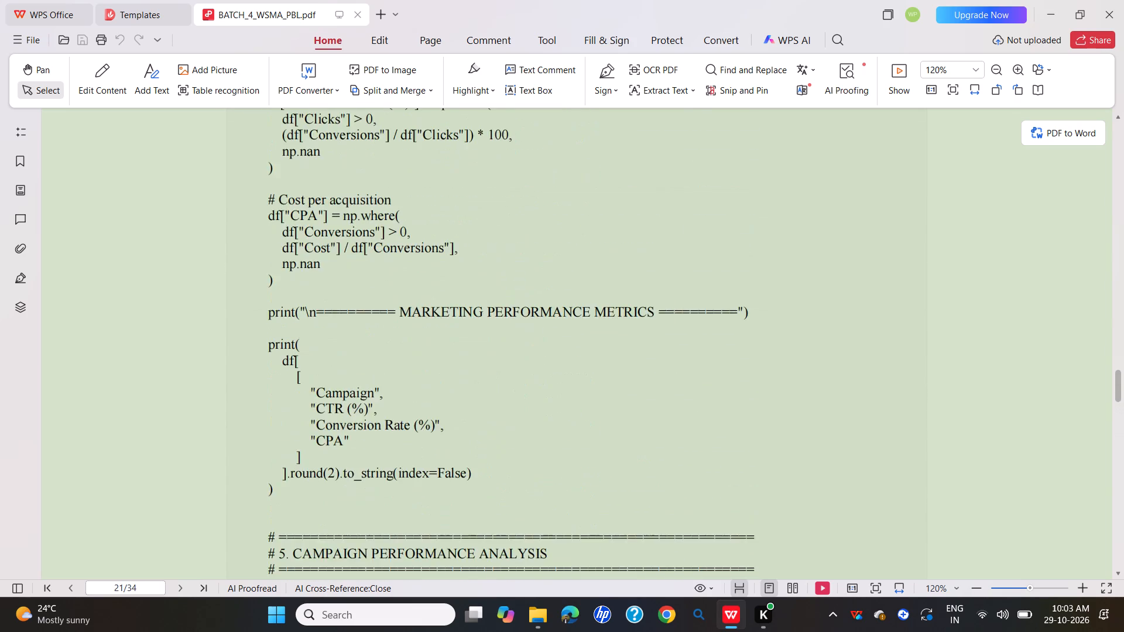
pyautogui.scroll(20, 660, 328)
pyautogui.scroll(20, 660, 328)
pyautogui.scroll(3, 660, 328)
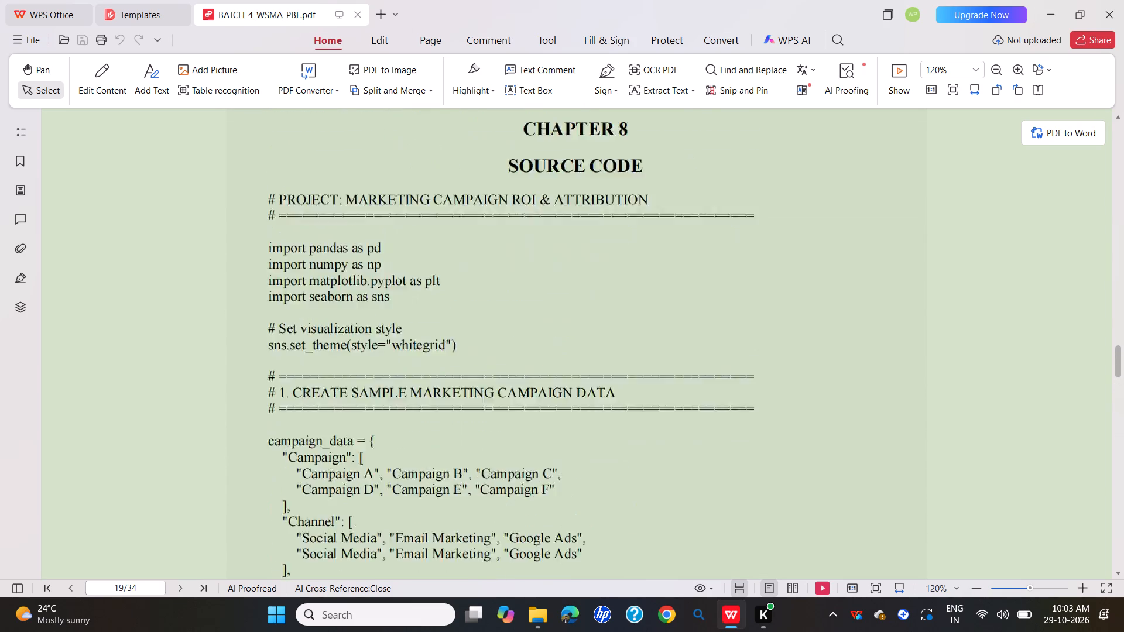
pyautogui.scroll(7, 670, 309)
# Examine the source code covering data preprocessing, performance metrics, campaign performance analysis and marketing channel comparison.
pyautogui.scroll(-20, 670, 309)
pyautogui.scroll(-7, 670, 309)
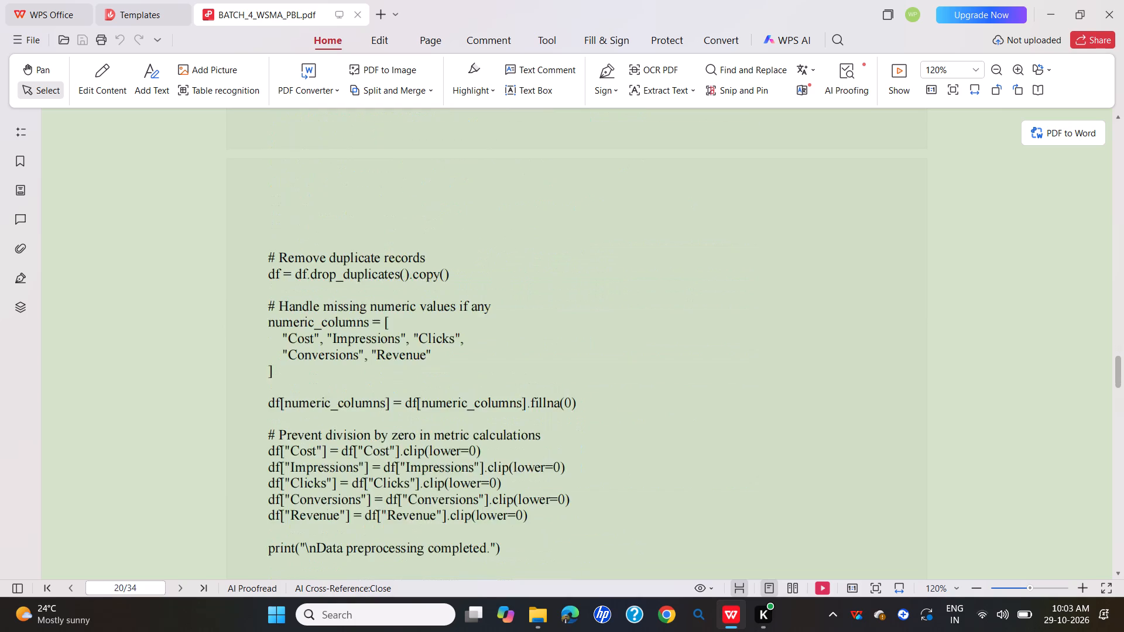
pyautogui.scroll(-20, 670, 309)
pyautogui.scroll(-10, 670, 309)
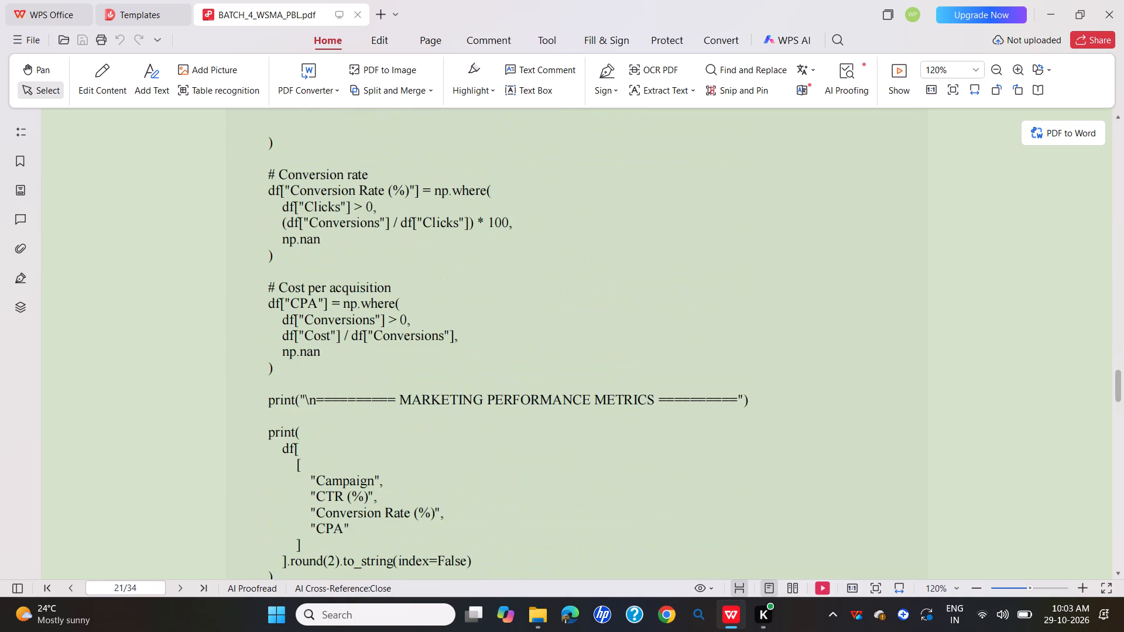
pyautogui.scroll(-15, 670, 309)
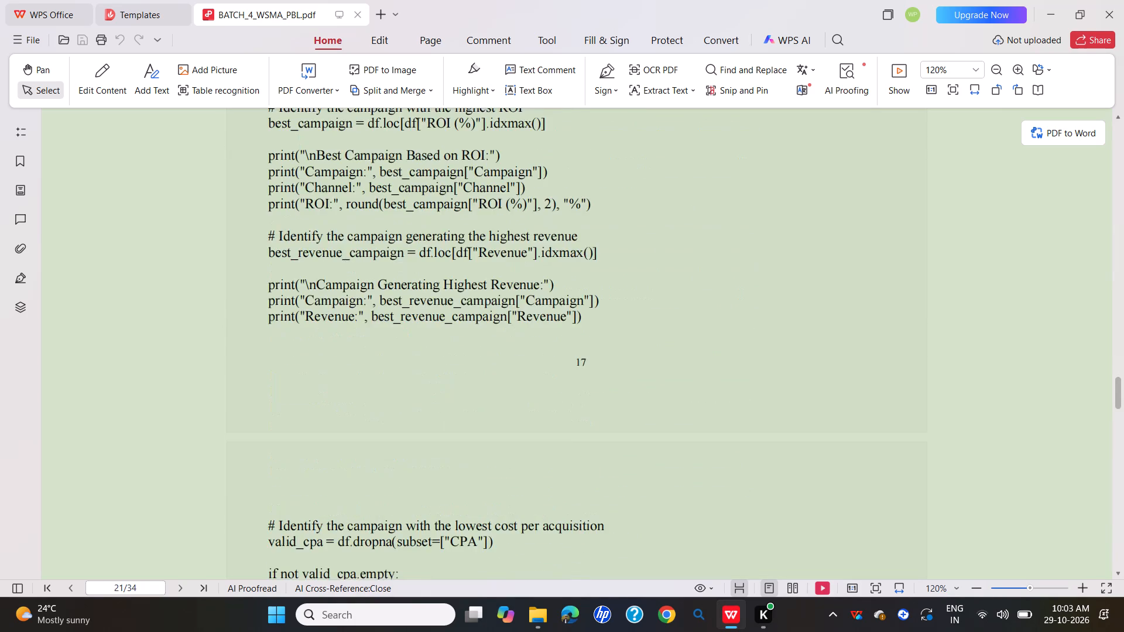
pyautogui.scroll(-1, 670, 309)
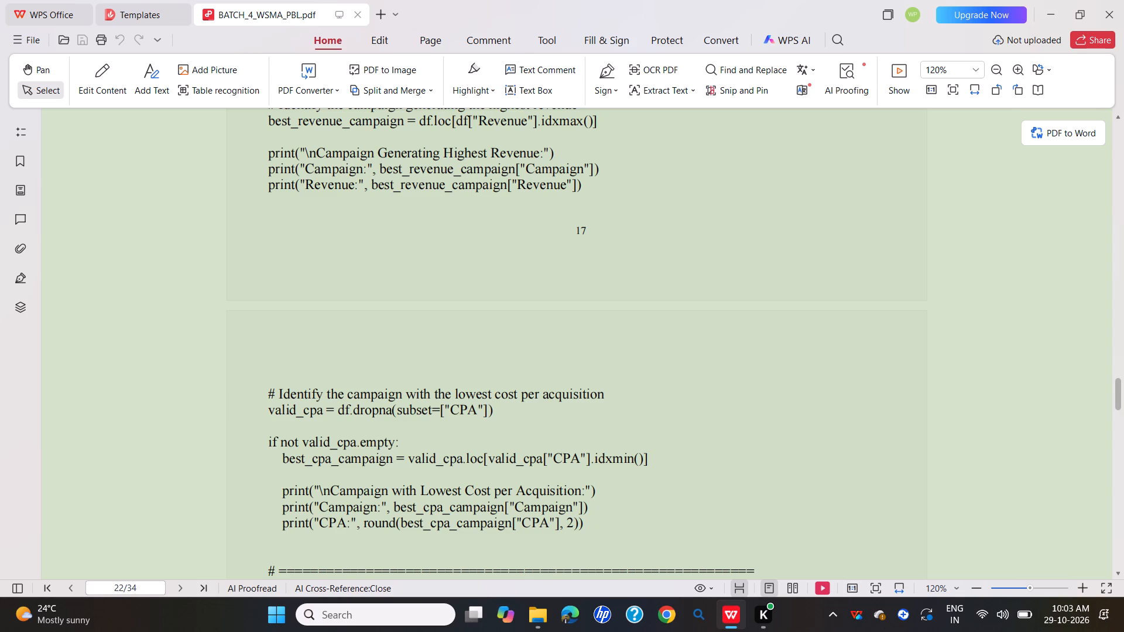
pyautogui.scroll(-7, 611, 328)
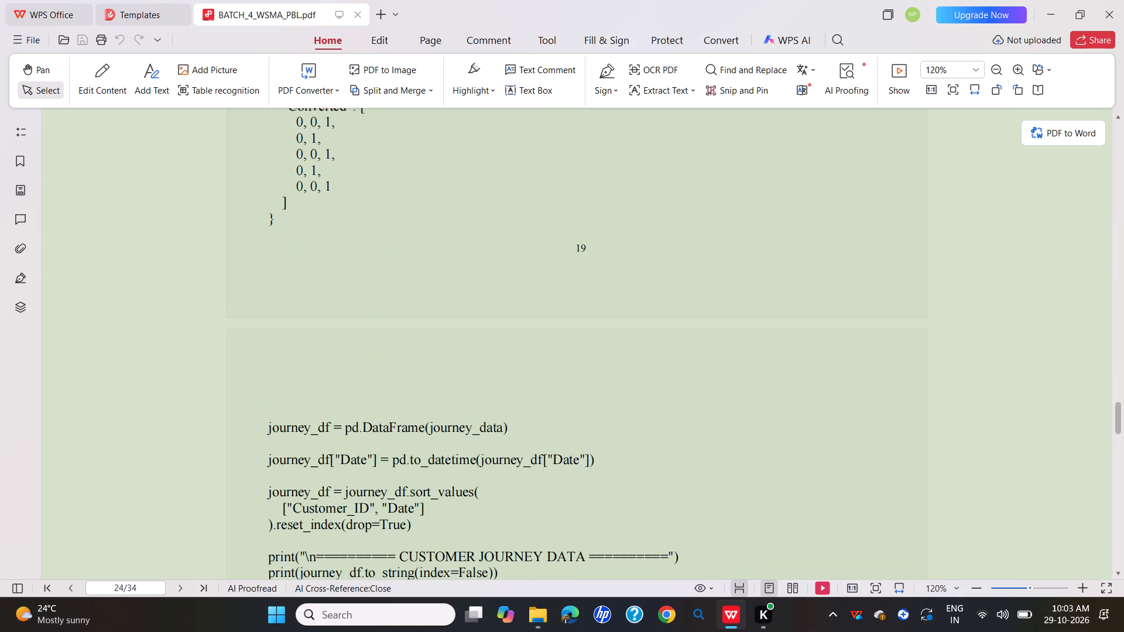
pyautogui.scroll(5, 611, 328)
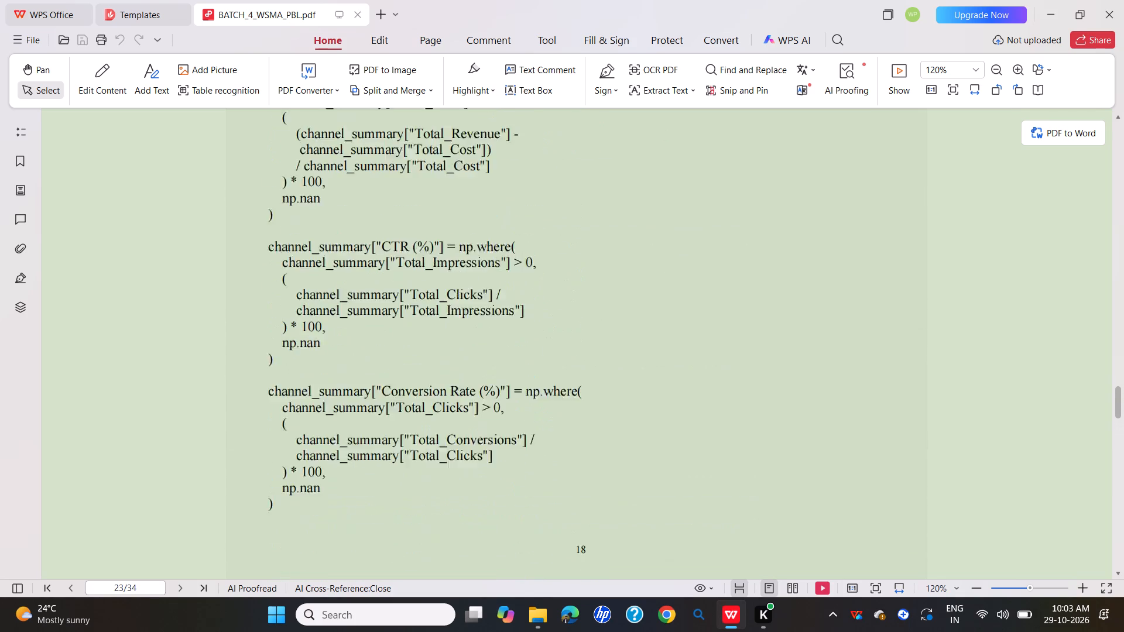
pyautogui.scroll(2, 611, 328)
pyautogui.scroll(-1, 611, 328)
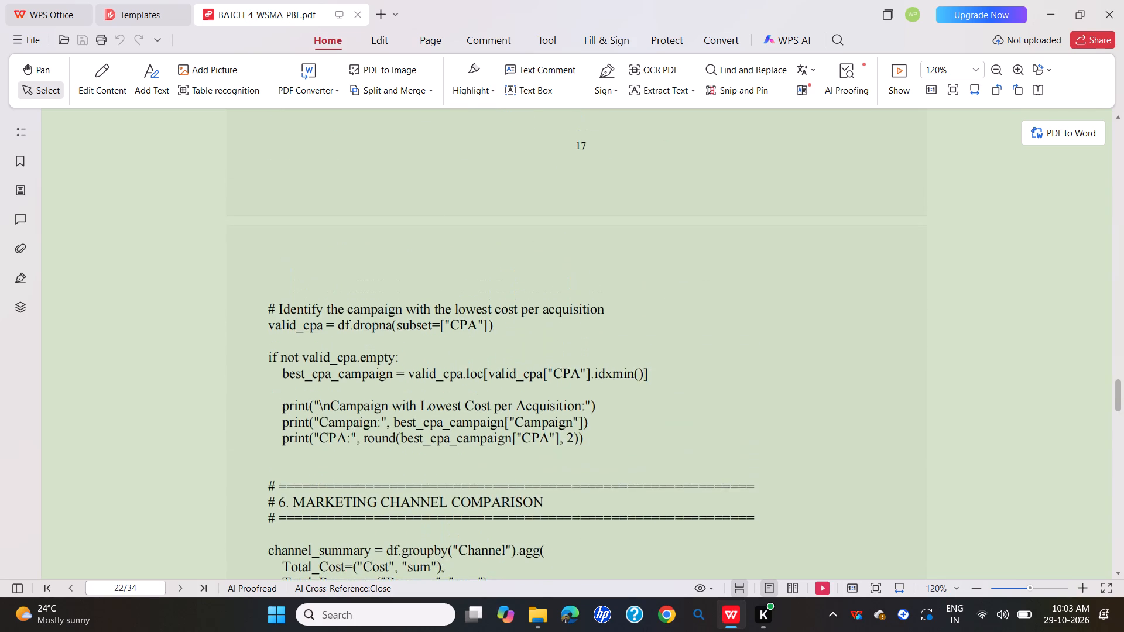
# Read the source code from the marketing channel comparison through customer journey data to the first-touch, last-touch and linear attribution sections.
pyautogui.scroll(-2, 611, 328)
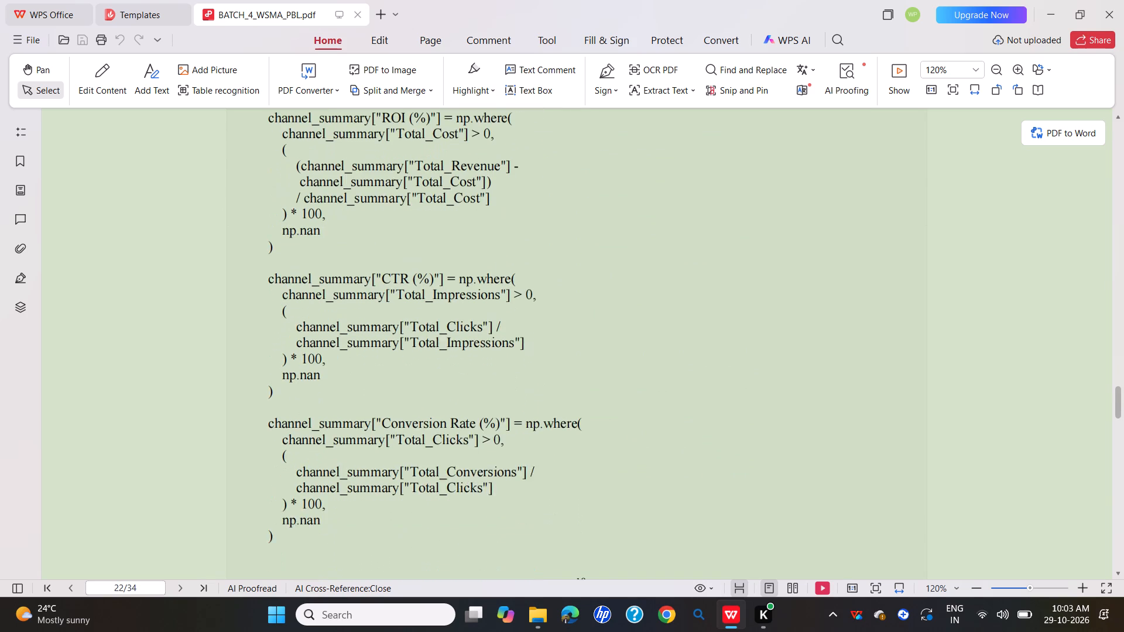
pyautogui.scroll(-1, 611, 328)
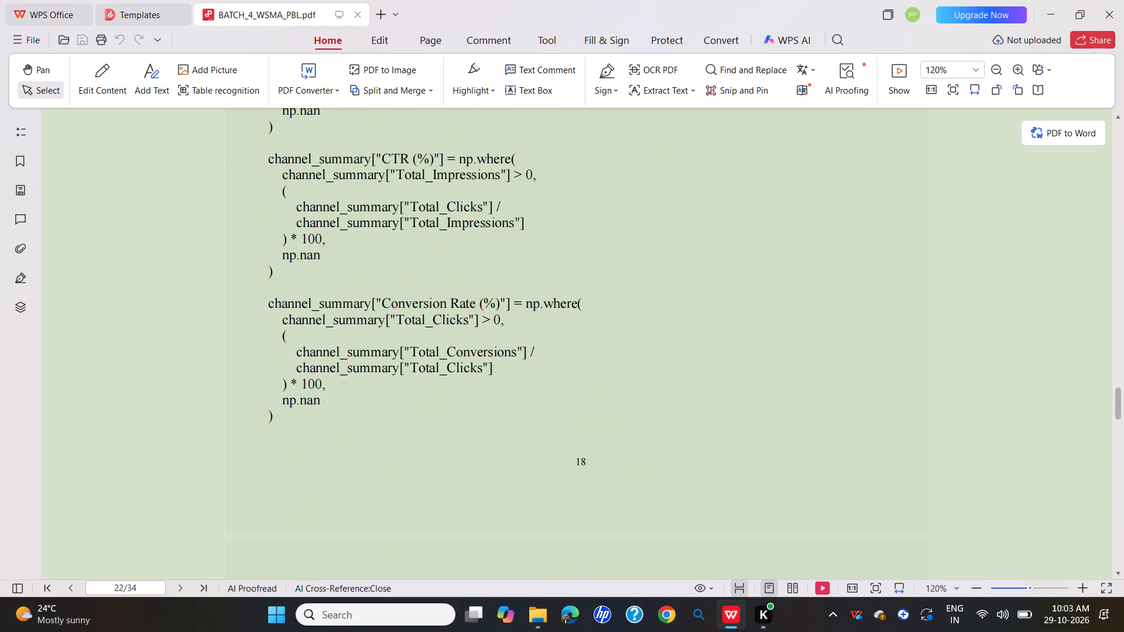
pyautogui.scroll(-6, 611, 328)
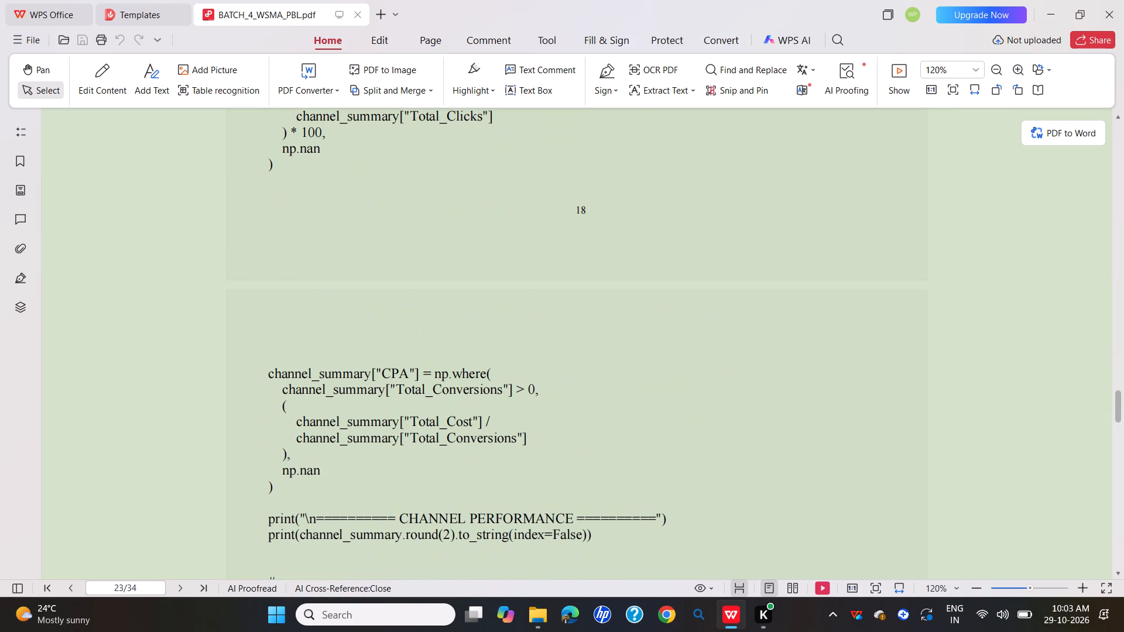
pyautogui.scroll(-3, 611, 328)
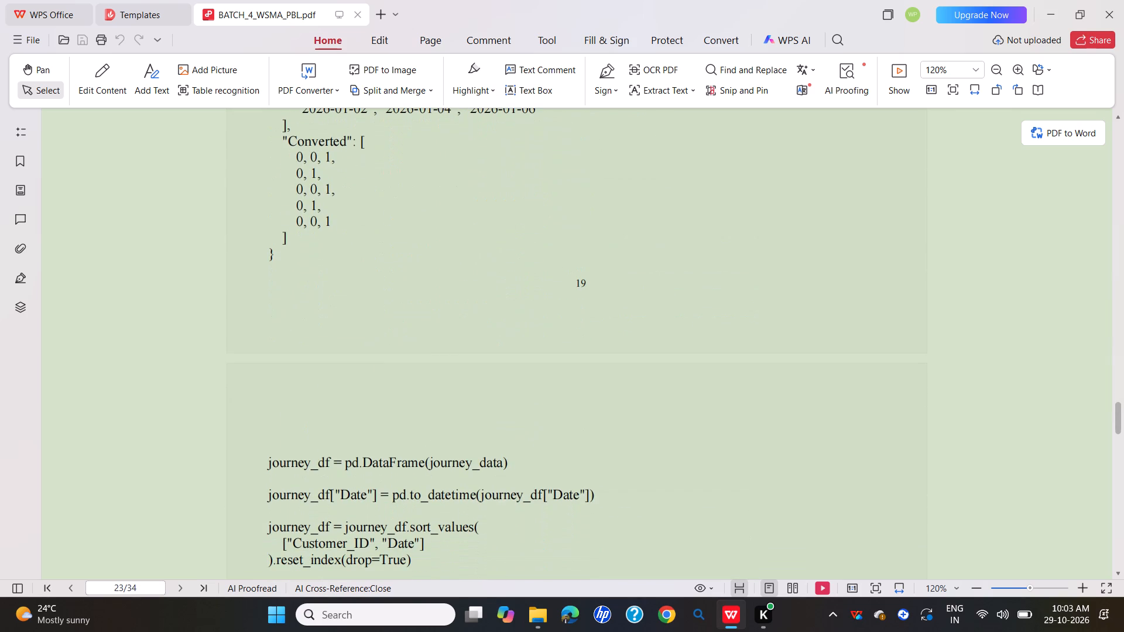
pyautogui.scroll(-1, 611, 328)
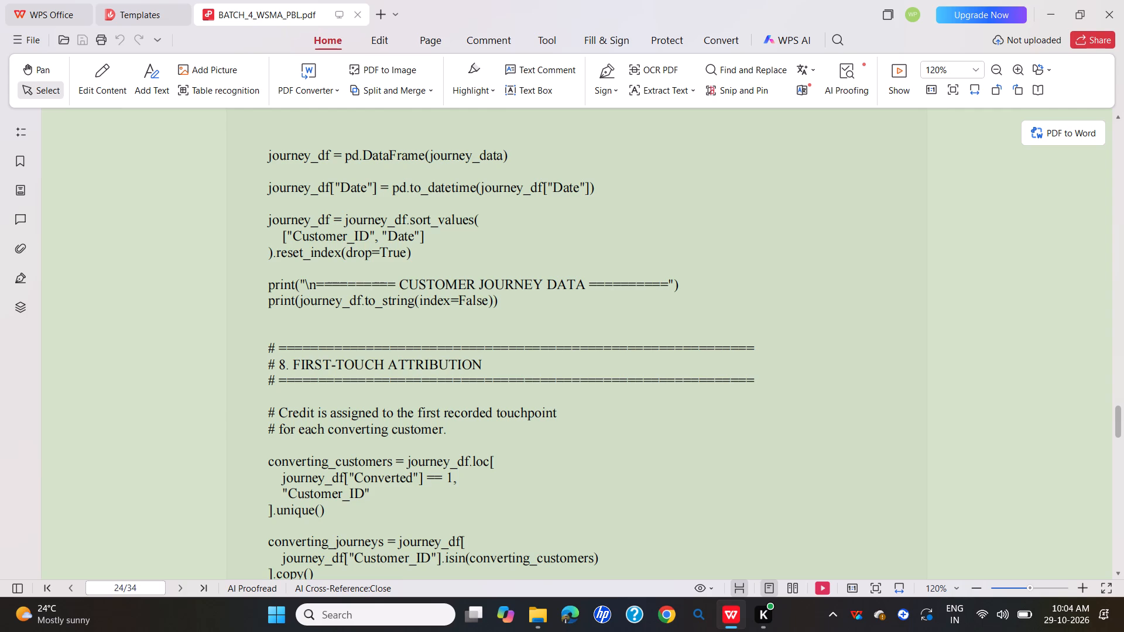
pyautogui.scroll(-3, 611, 328)
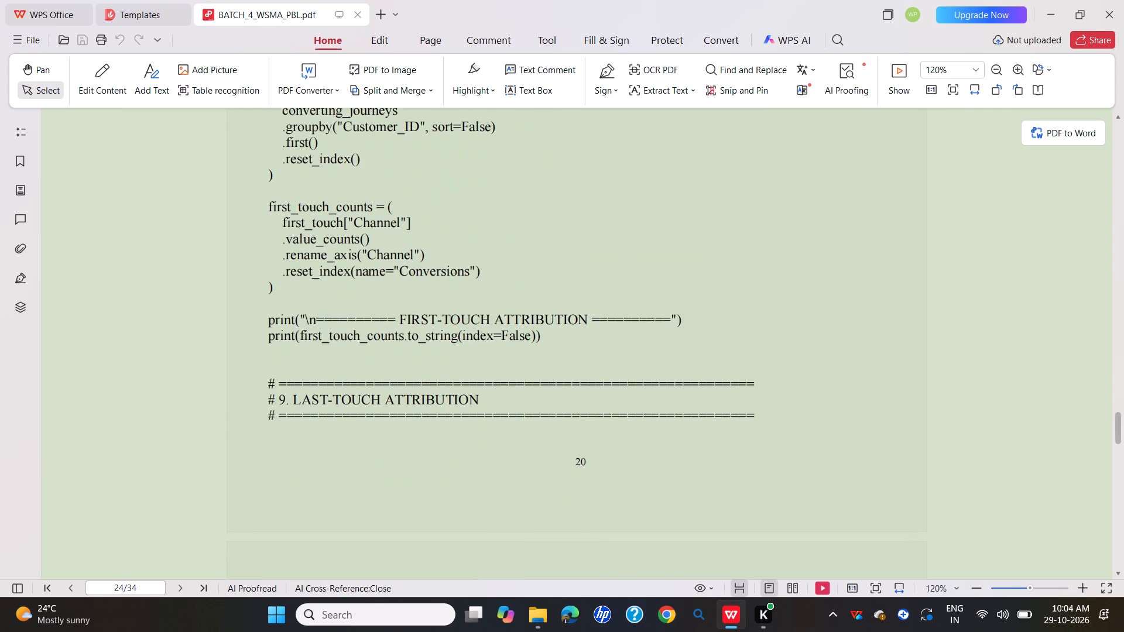
pyautogui.scroll(-4, 611, 328)
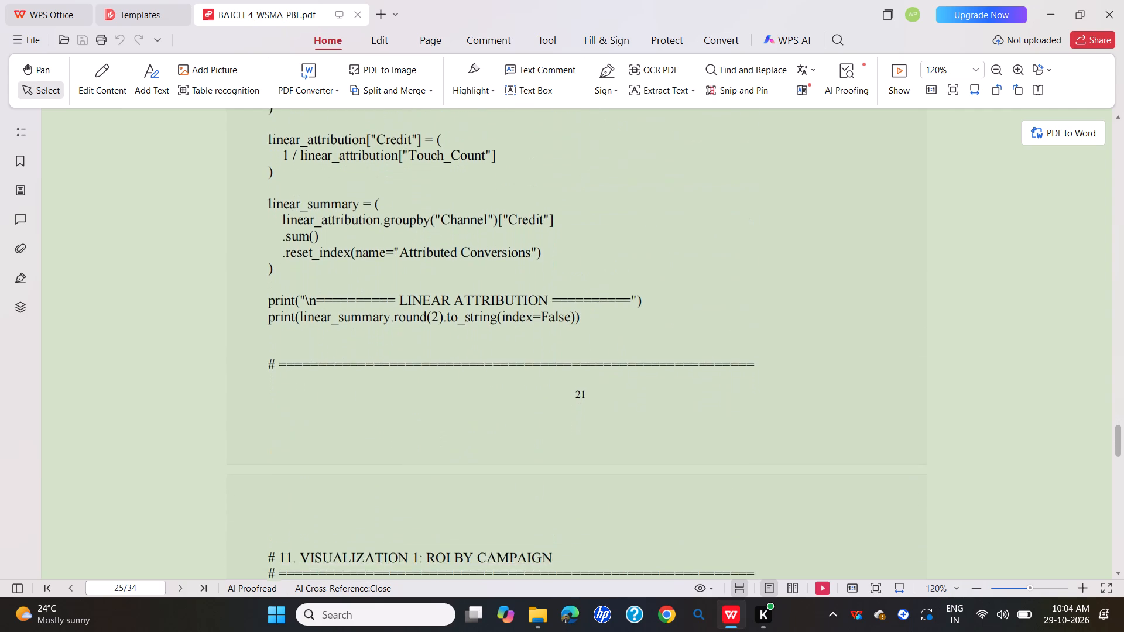
pyautogui.scroll(-1, 611, 328)
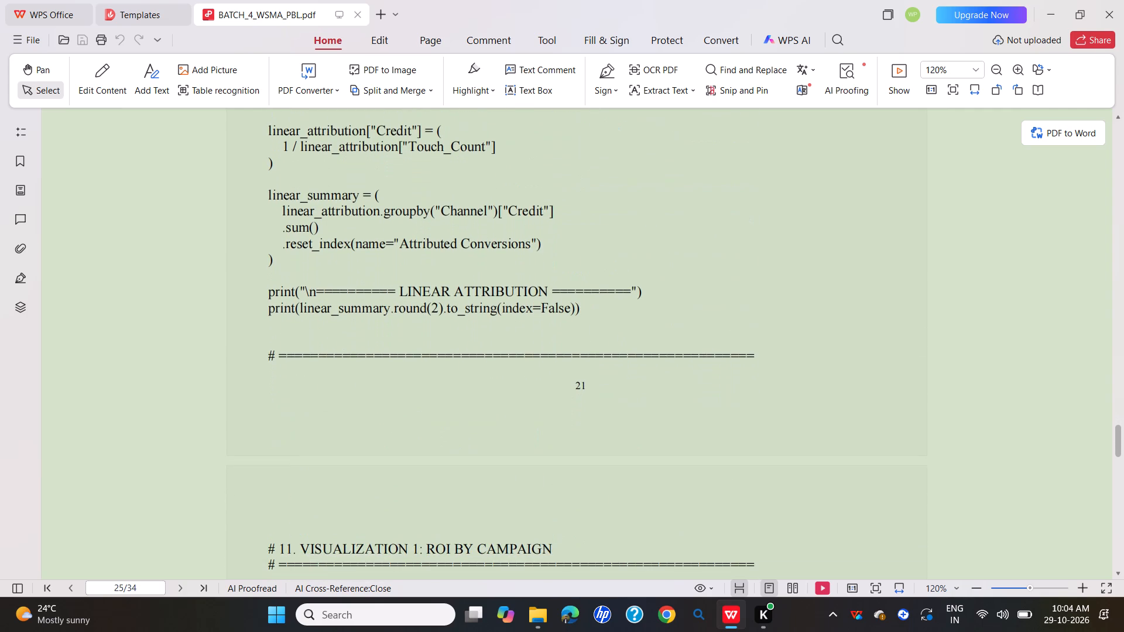
# Read the remaining visualization source code, continuing into the Chapter 9 results and discussion text.
pyautogui.scroll(-3, 611, 328)
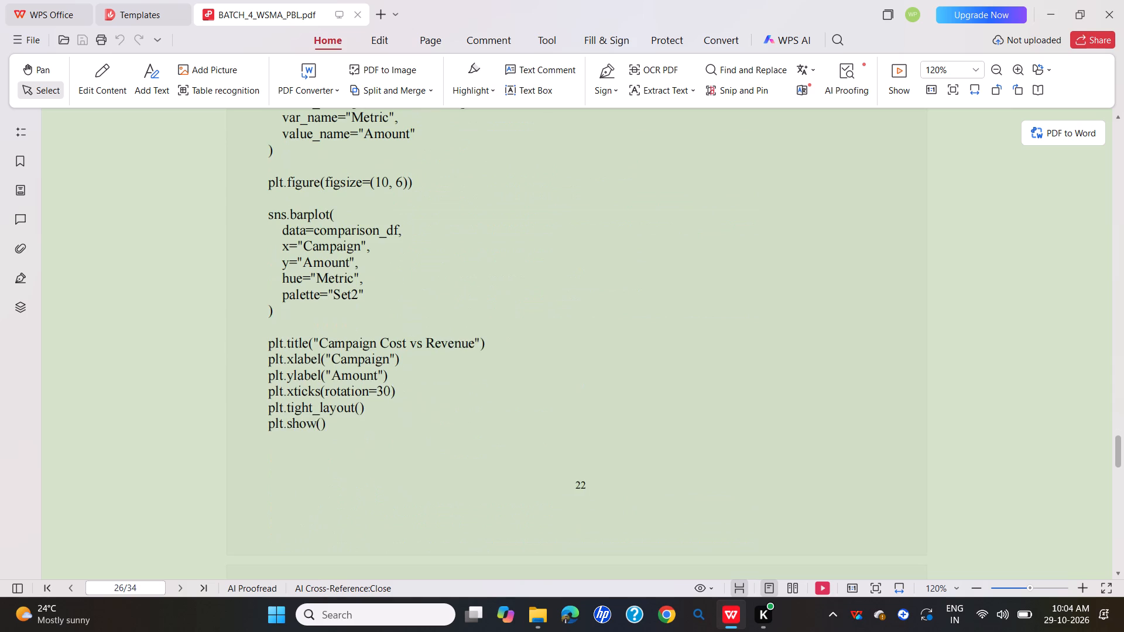
pyautogui.scroll(-2, 611, 328)
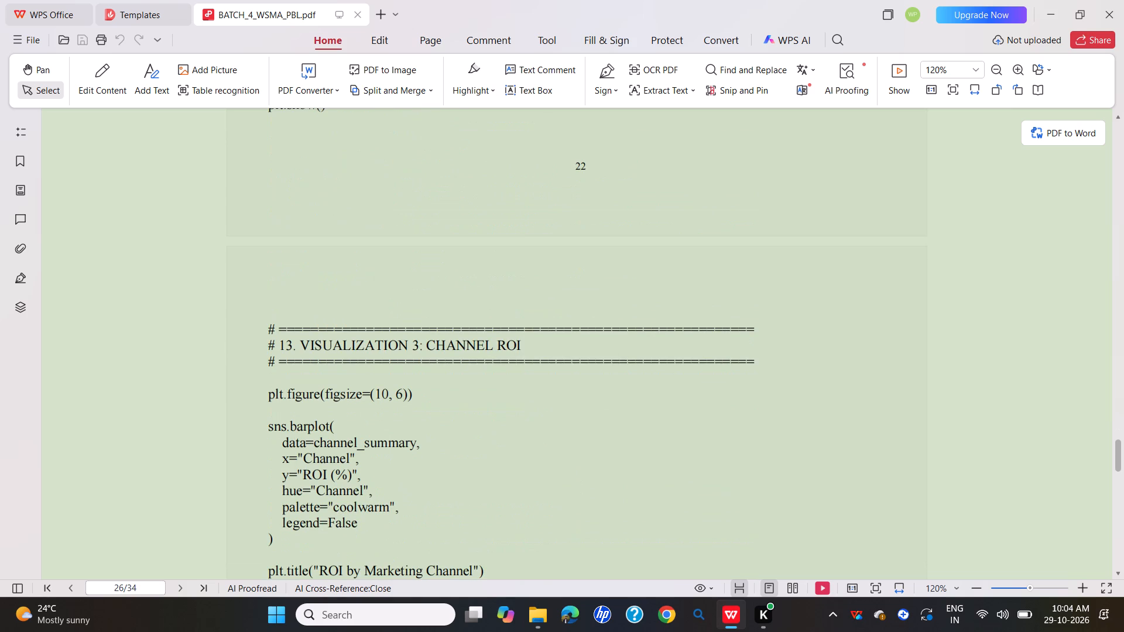
pyautogui.scroll(-4, 611, 328)
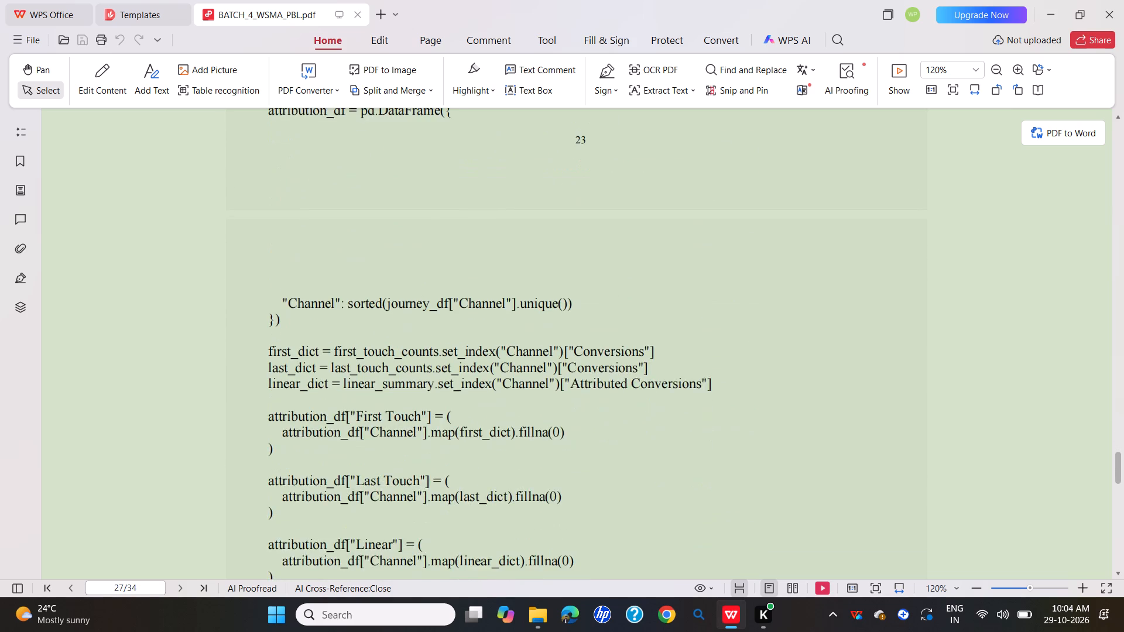
pyautogui.scroll(-4, 611, 328)
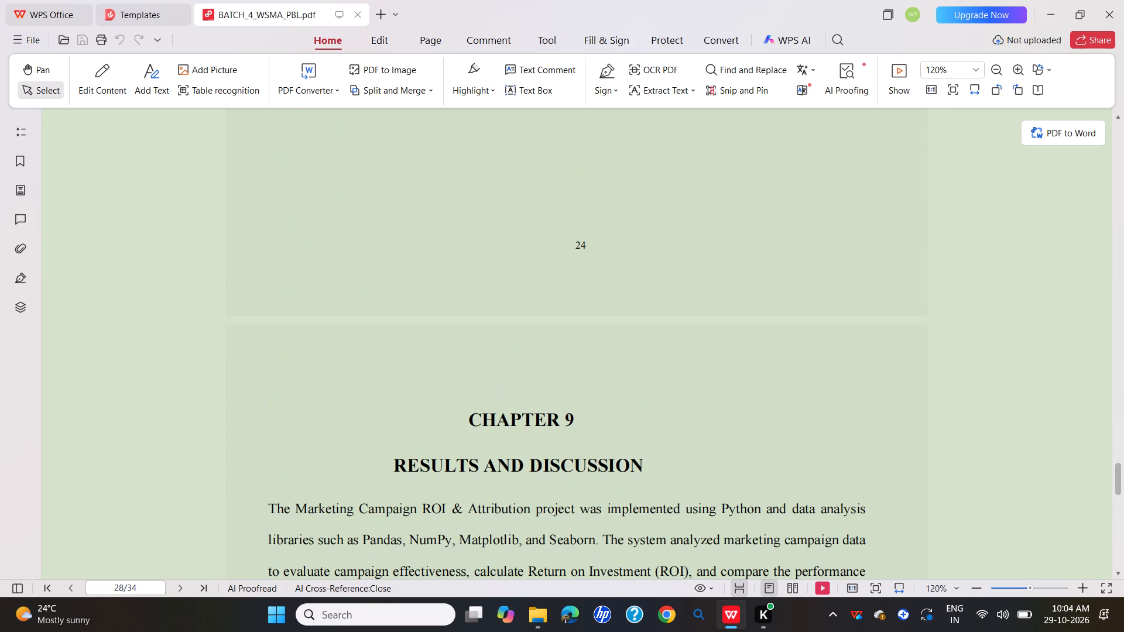
pyautogui.scroll(-3, 645, 392)
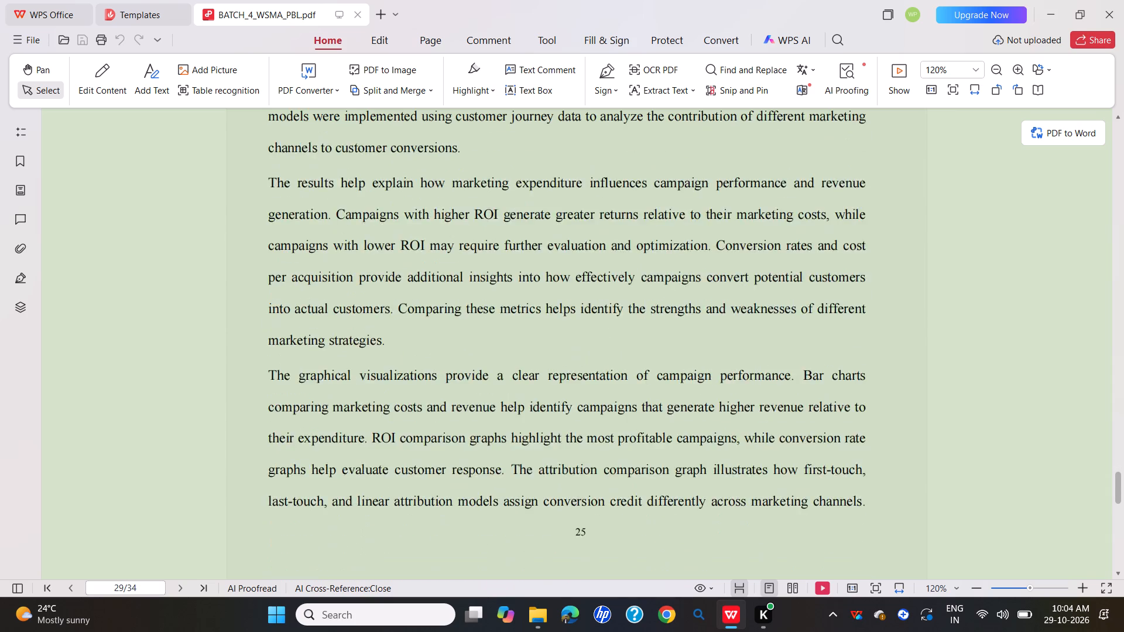
pyautogui.scroll(-1, 645, 392)
pyautogui.scroll(2, 645, 392)
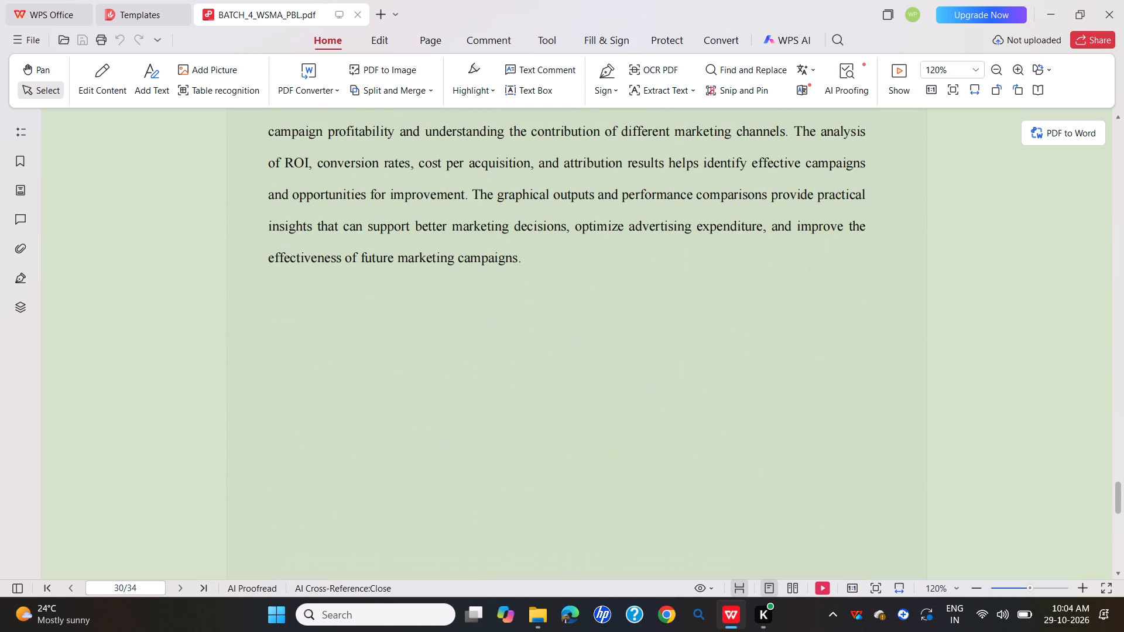
pyautogui.scroll(2, 645, 392)
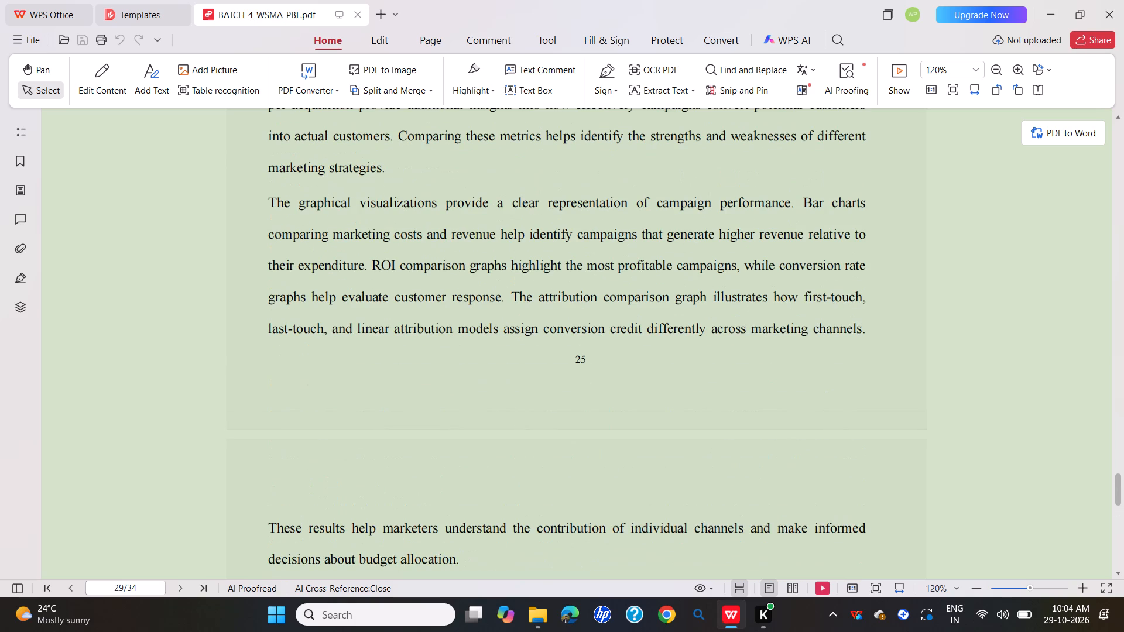
# View the campaign dashboard output after Chapter 9 and skim the conclusion and future scope.
pyautogui.scroll(-5, 645, 392)
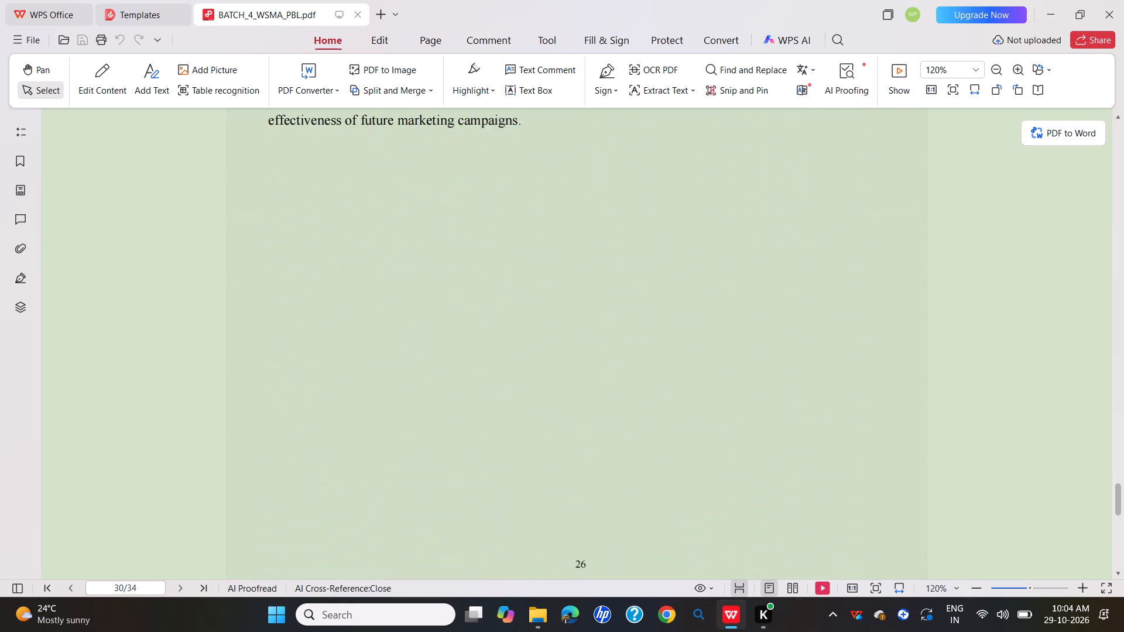
pyautogui.scroll(-3, 645, 392)
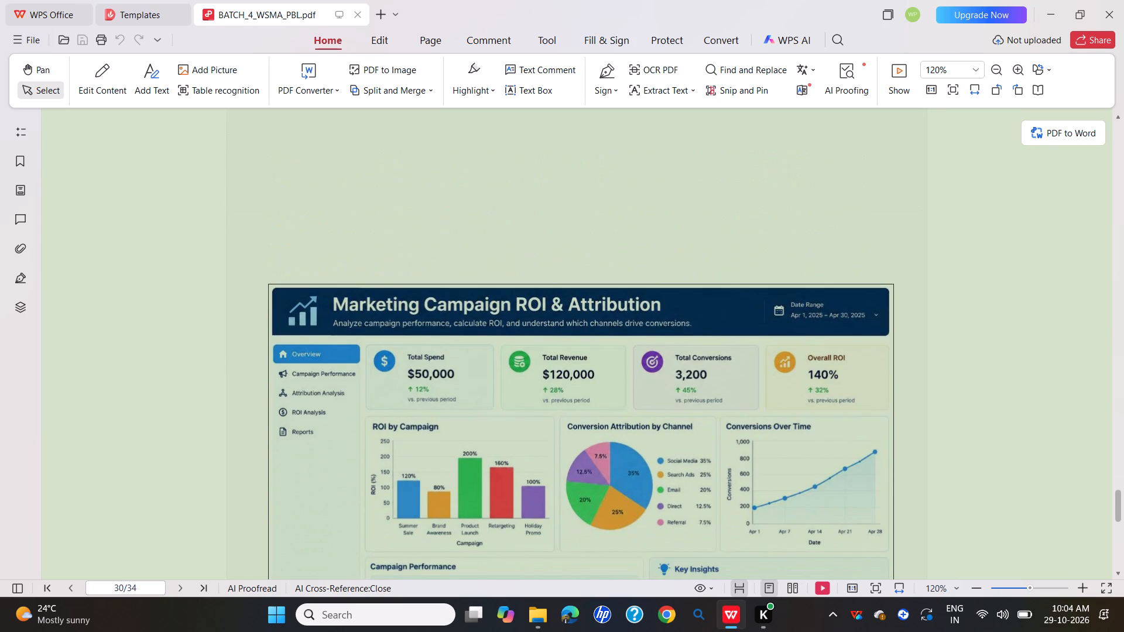
pyautogui.scroll(-9, 645, 392)
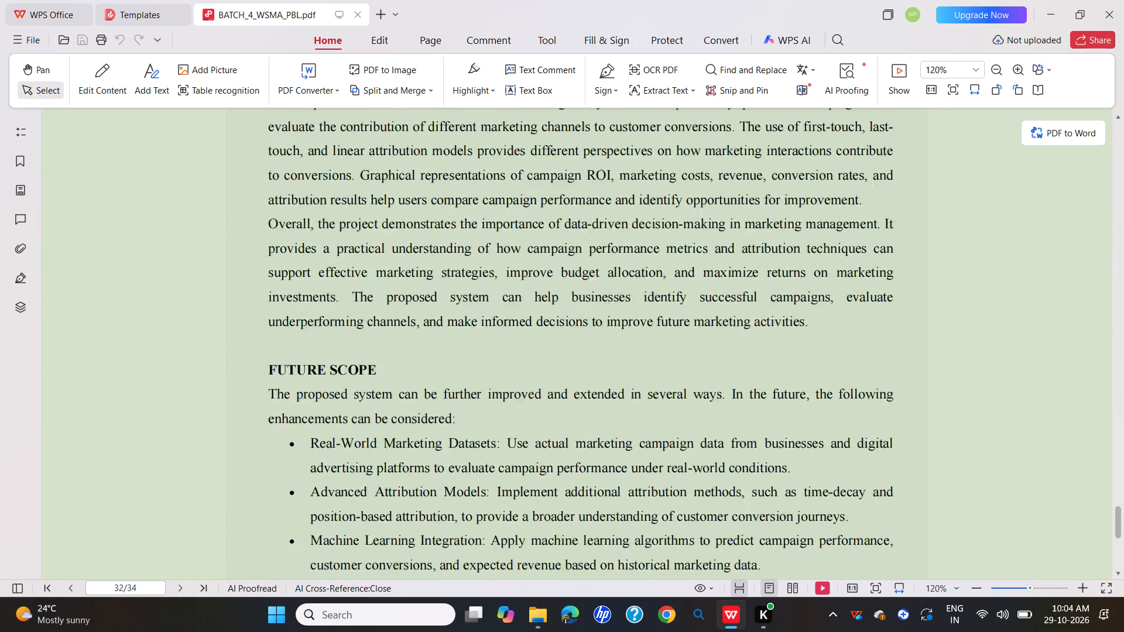
pyautogui.scroll(-5, 645, 392)
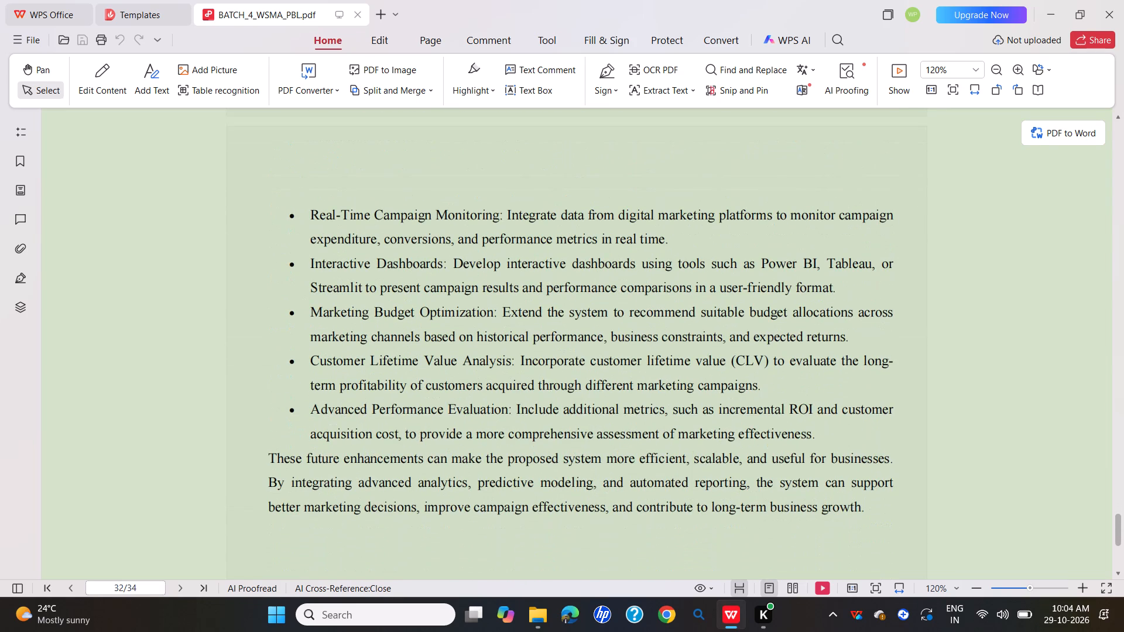
pyautogui.scroll(-2, 645, 392)
# Look over the conclusion and the future scope enhancements again, continuing to the reference list at the report's end.
pyautogui.scroll(1, 645, 392)
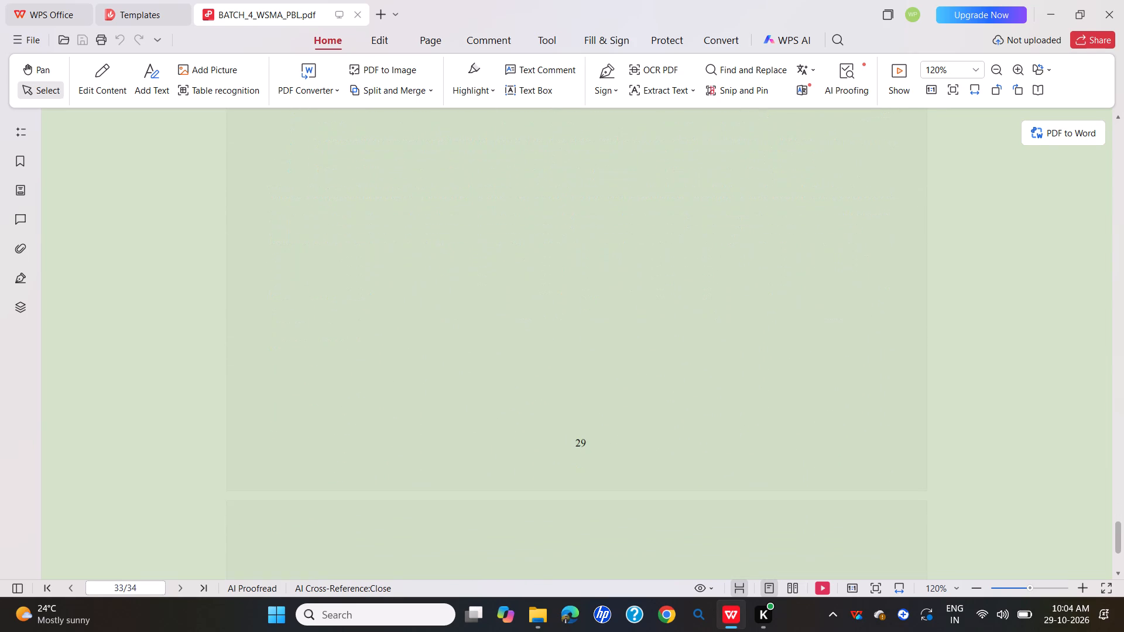
pyautogui.scroll(7, 645, 392)
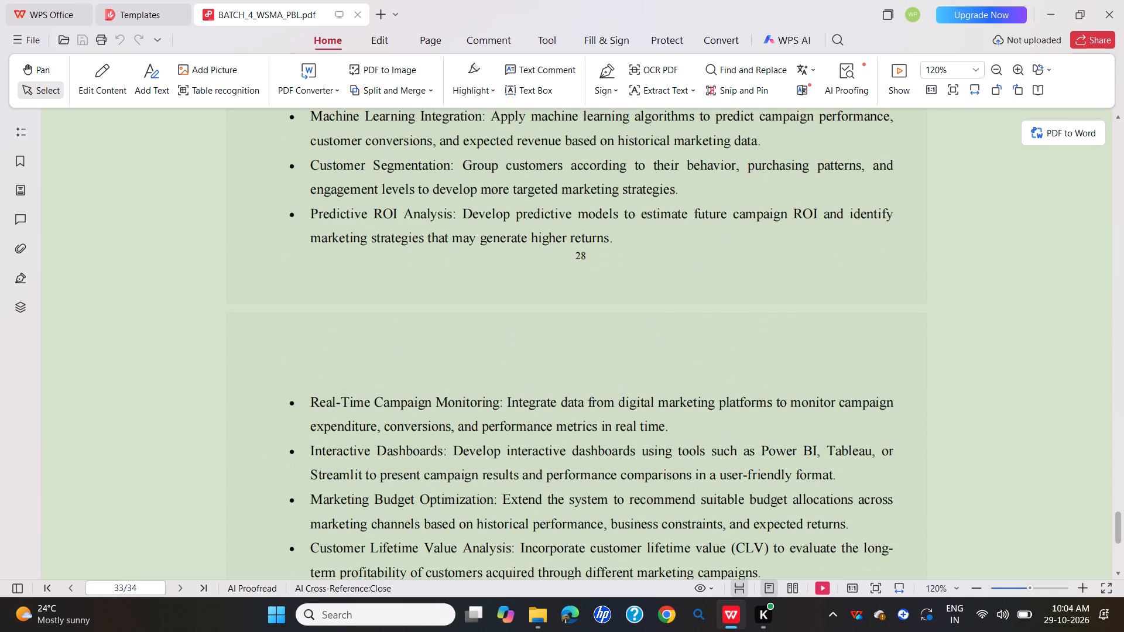
pyautogui.scroll(4, 645, 392)
pyautogui.scroll(-3, 645, 392)
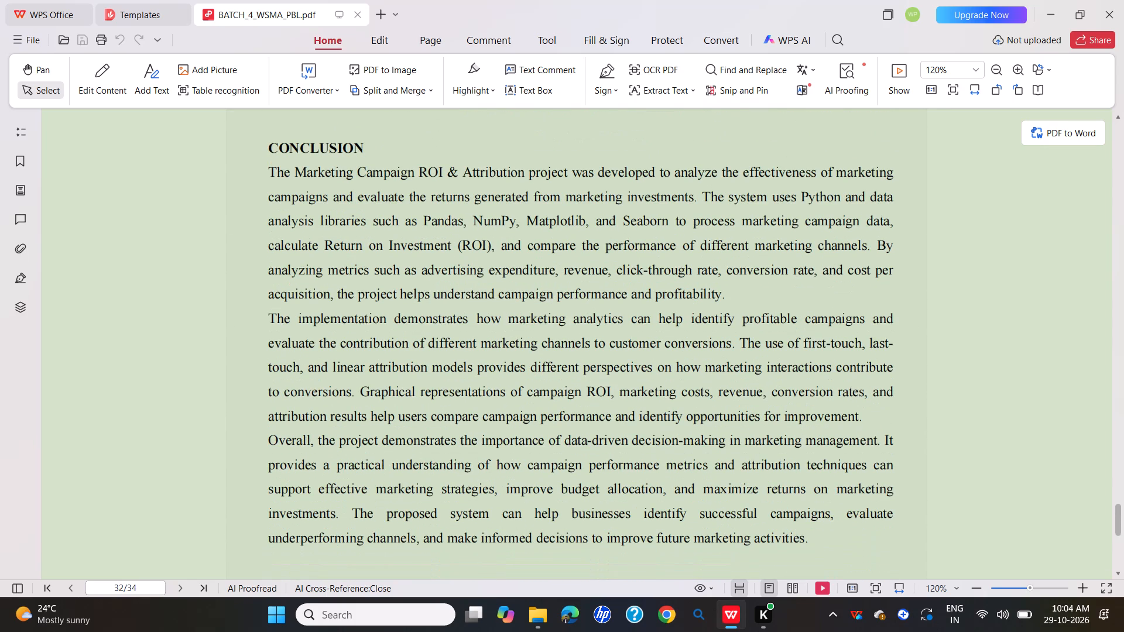
pyautogui.scroll(-2, 645, 392)
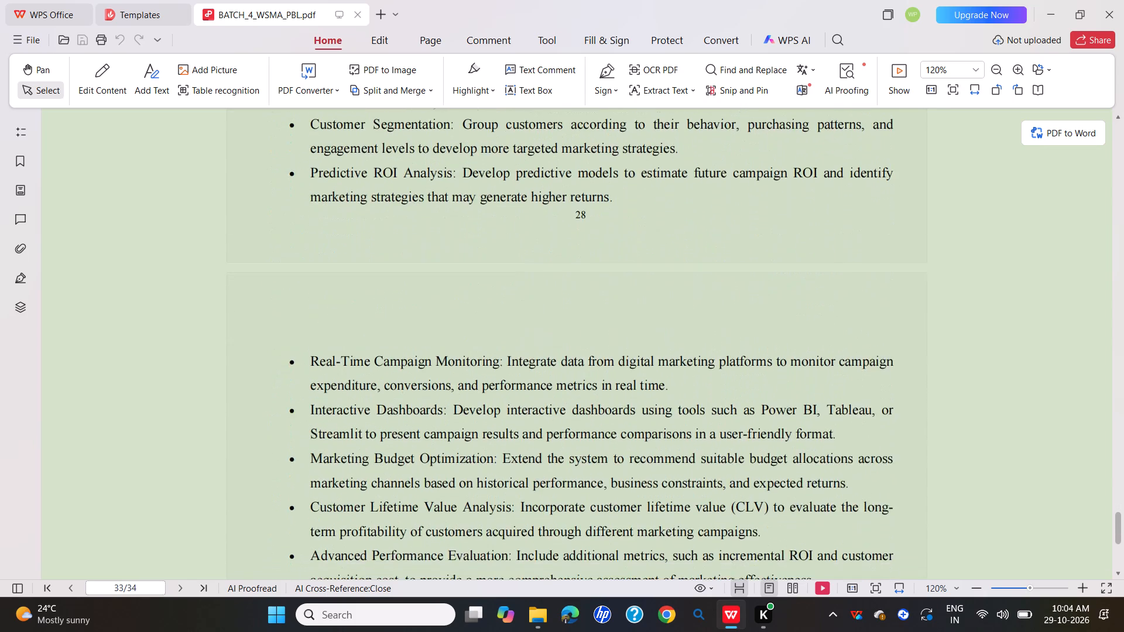
pyautogui.scroll(-3, 645, 392)
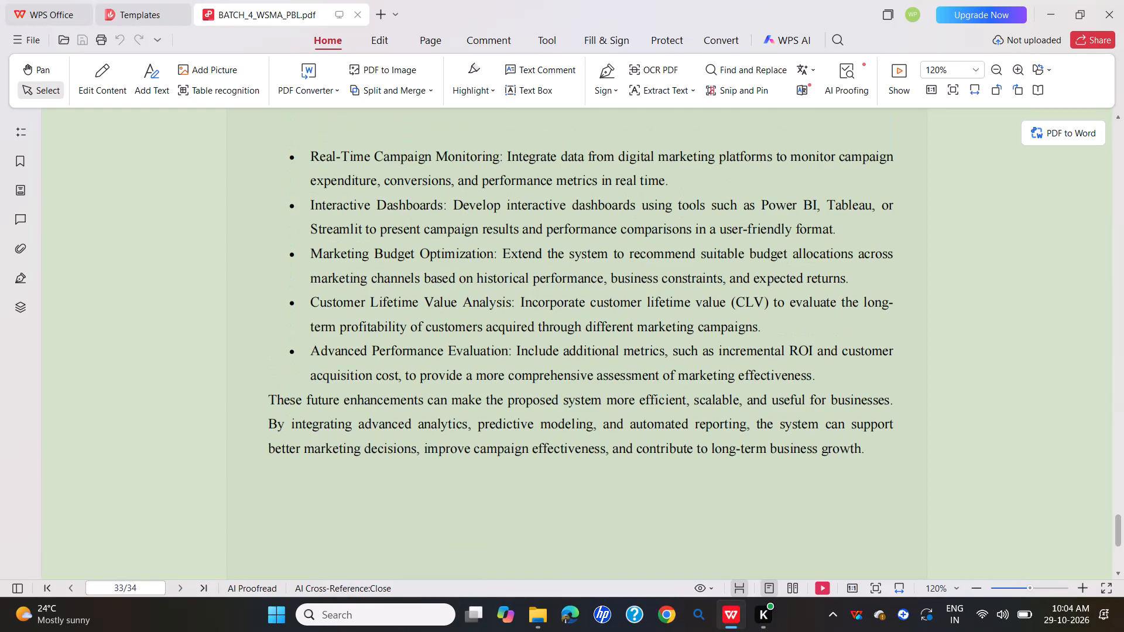
pyautogui.scroll(-9, 645, 392)
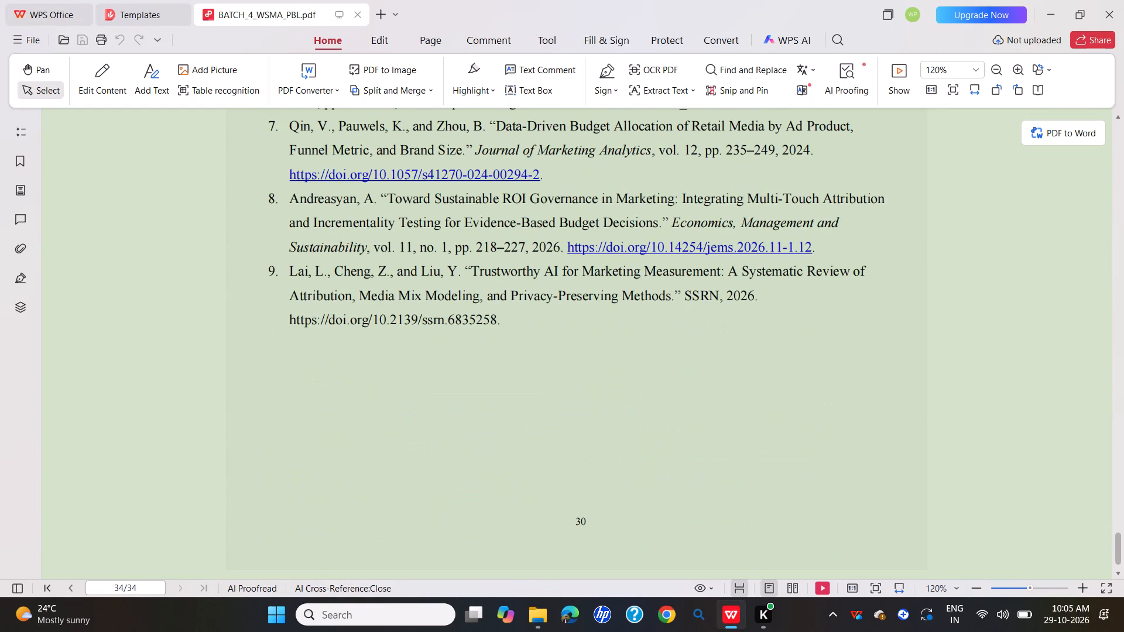
# Look back through the report from the references, past the Chapter 8 source code, to section 1.3 Libraries and Packages Used.
pyautogui.scroll(9, 645, 392)
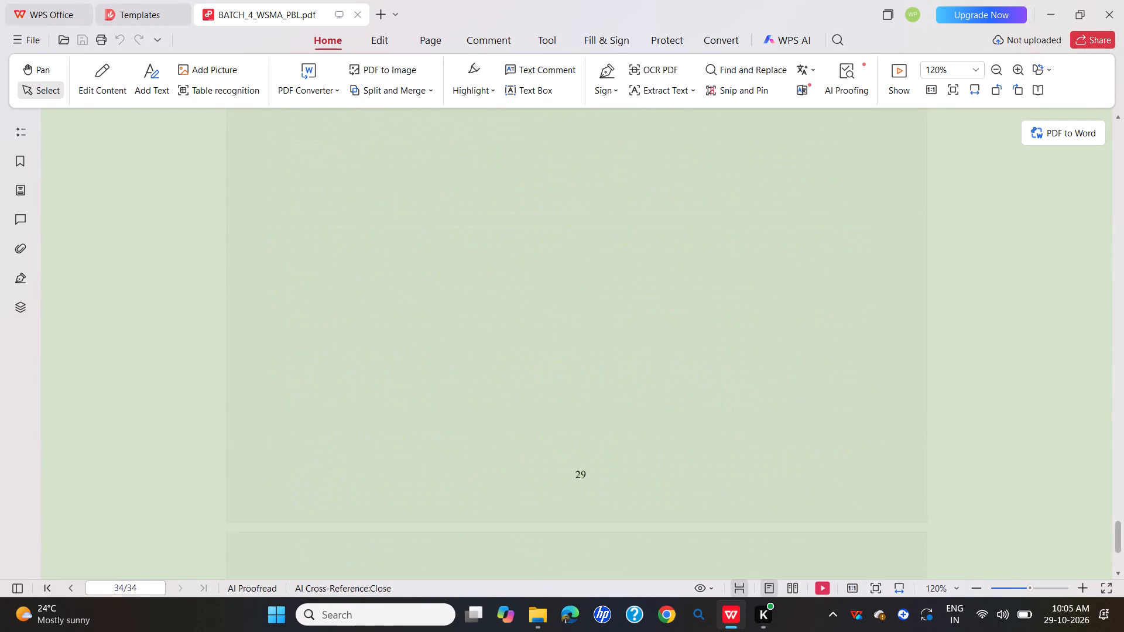
pyautogui.scroll(4, 645, 392)
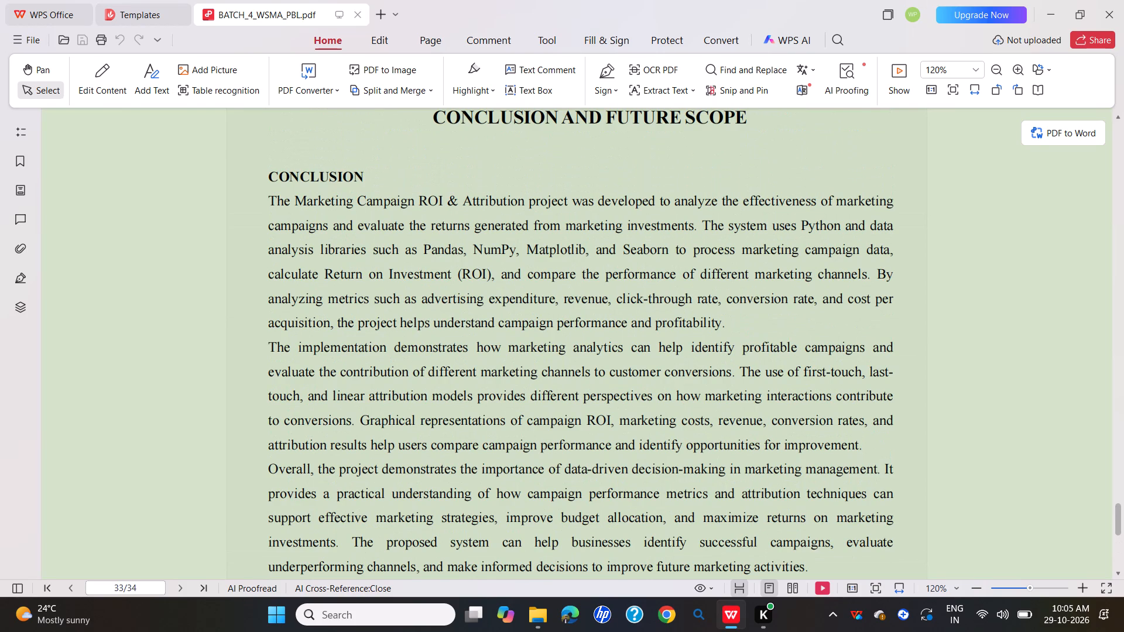
pyautogui.scroll(12, 645, 392)
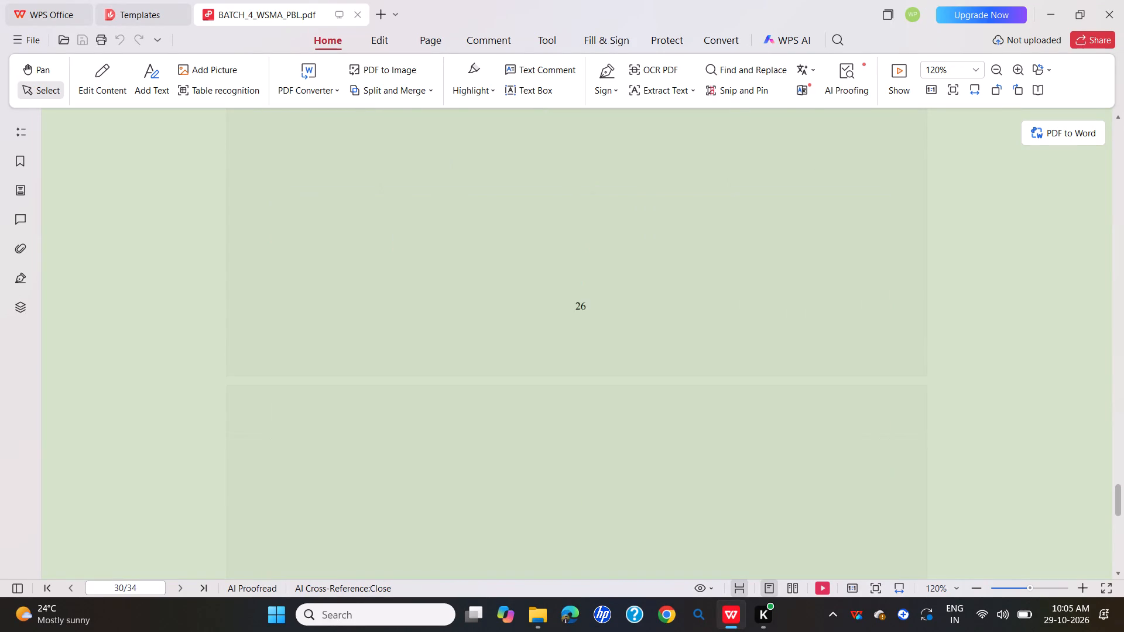
pyautogui.scroll(18, 645, 392)
pyautogui.scroll(4, 645, 392)
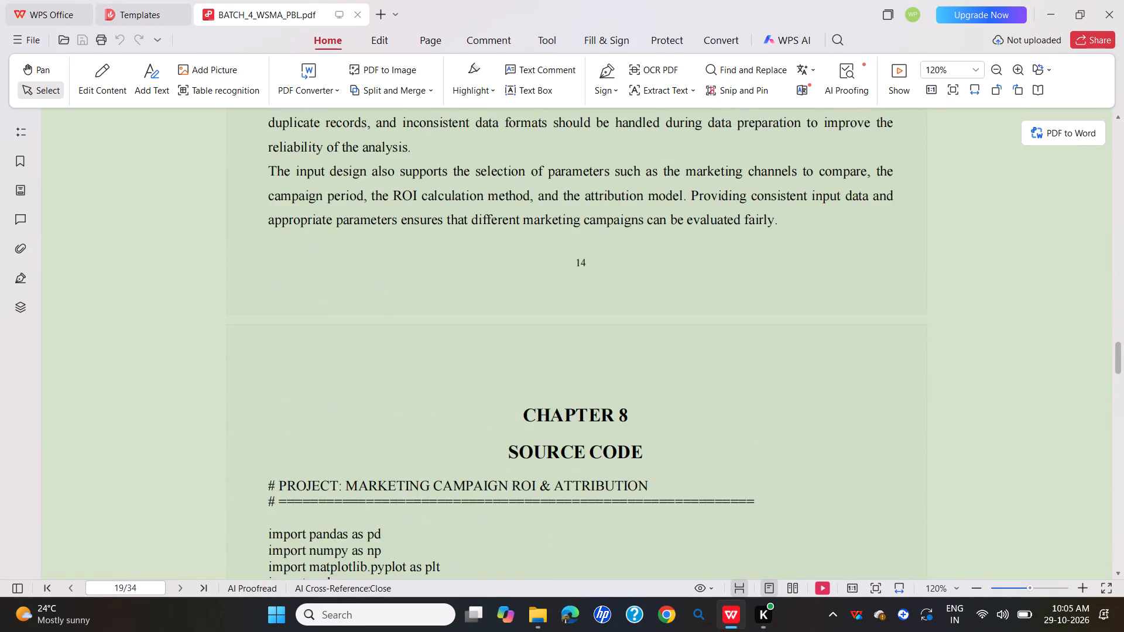
pyautogui.scroll(10, 645, 392)
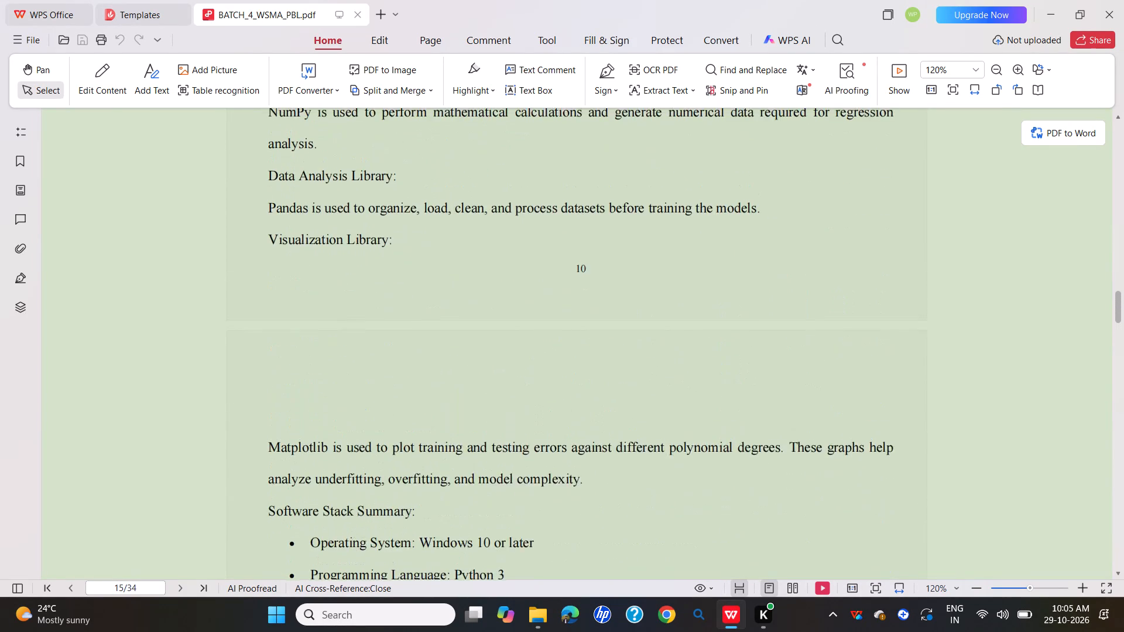
pyautogui.scroll(6, 645, 392)
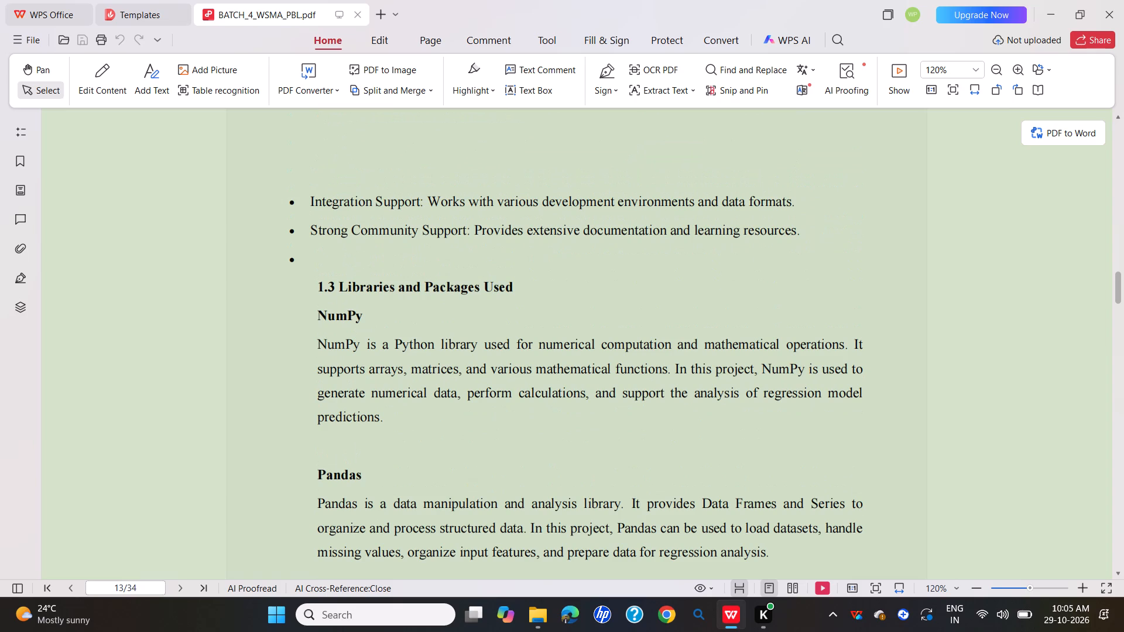
# Examine section 1.3 Libraries and Packages Used, including NumPy and Pandas, and the neighbouring Chapter 6 software requirements.
pyautogui.scroll(-1, 645, 392)
pyautogui.scroll(1, 645, 392)
pyautogui.scroll(-1, 645, 392)
pyautogui.scroll(1, 645, 392)
pyautogui.scroll(-2, 645, 392)
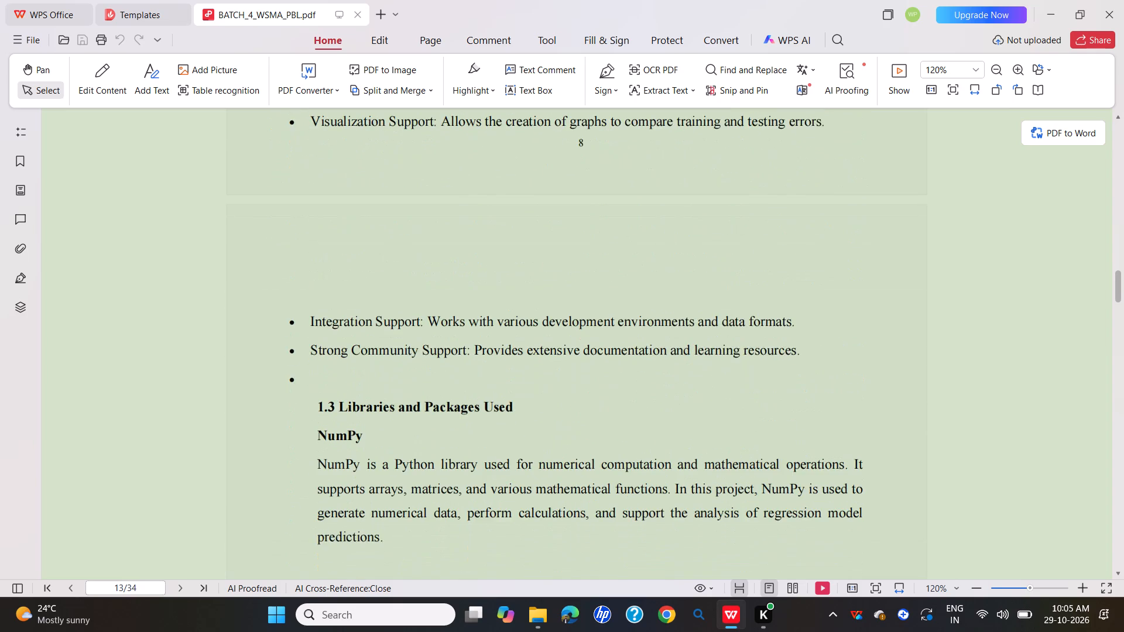
pyautogui.scroll(-1, 645, 392)
pyautogui.scroll(4, 645, 392)
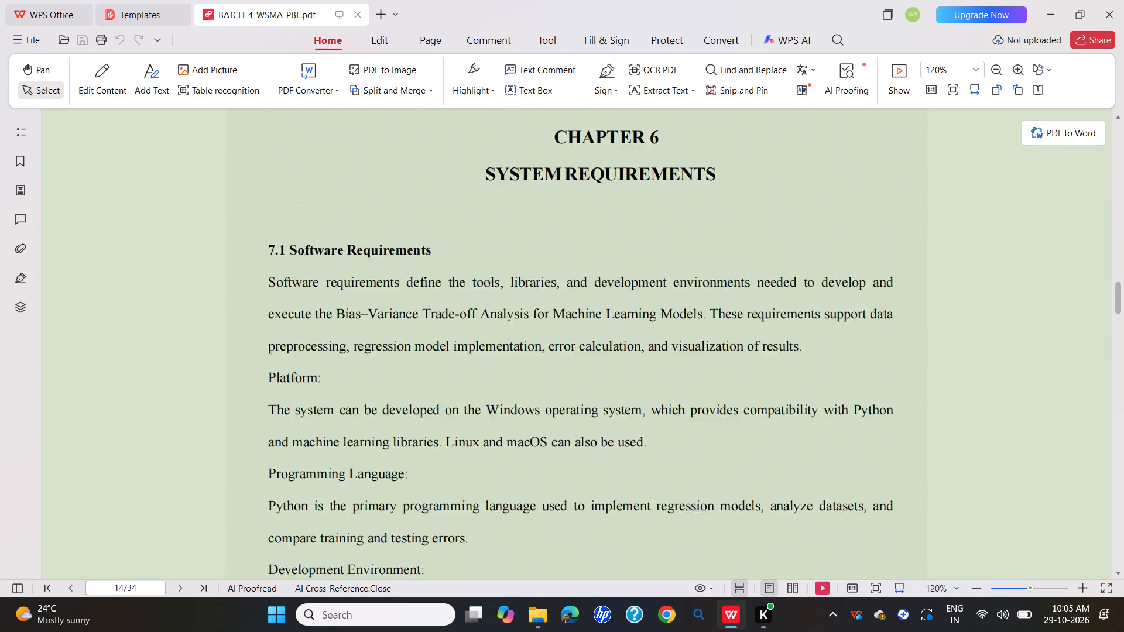
pyautogui.scroll(4, 645, 392)
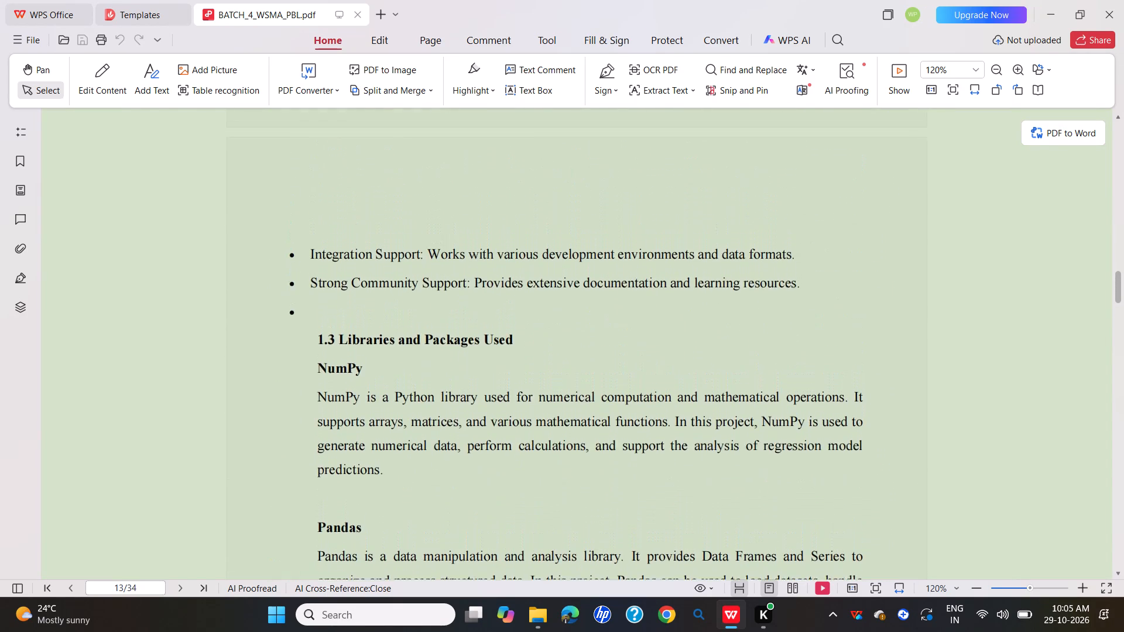
pyautogui.scroll(3, 645, 392)
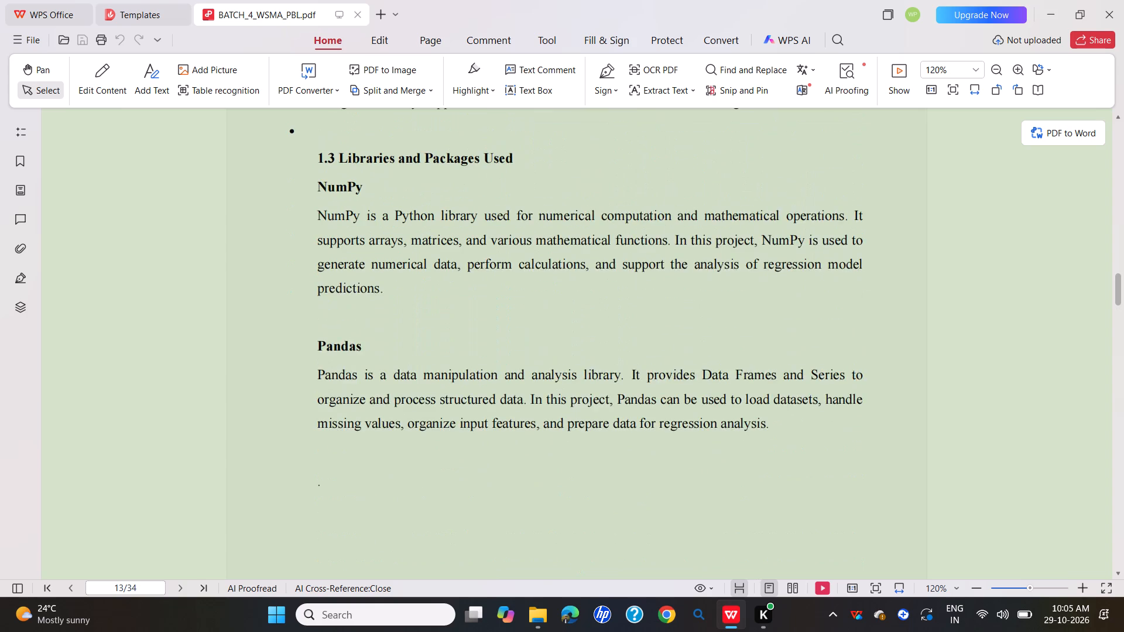
pyautogui.scroll(2, 645, 392)
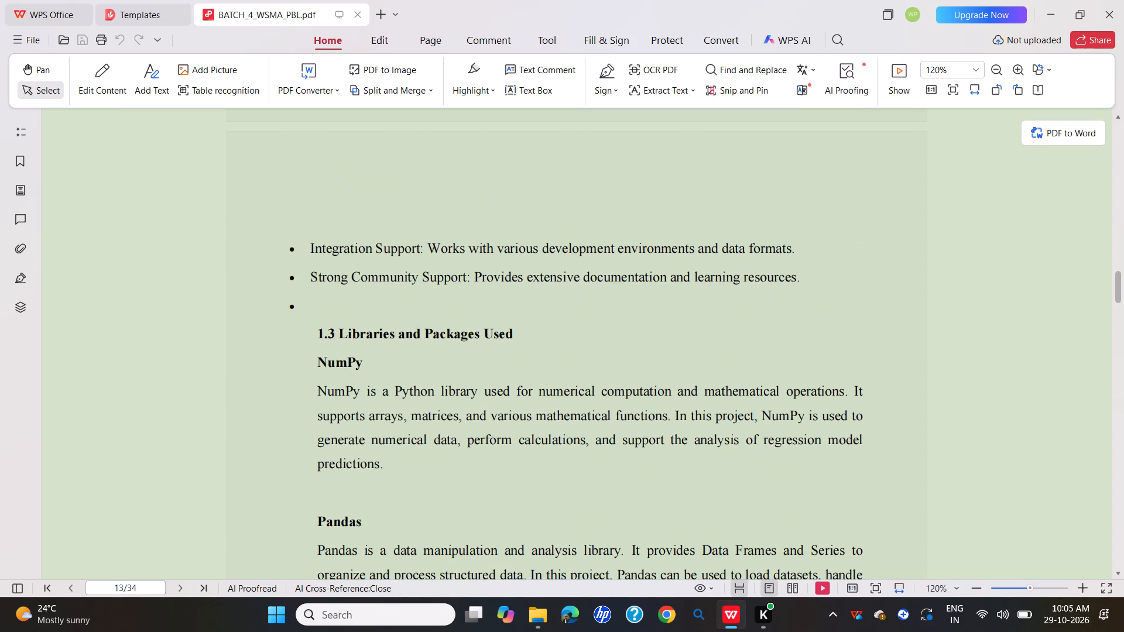
pyautogui.scroll(-2, 645, 392)
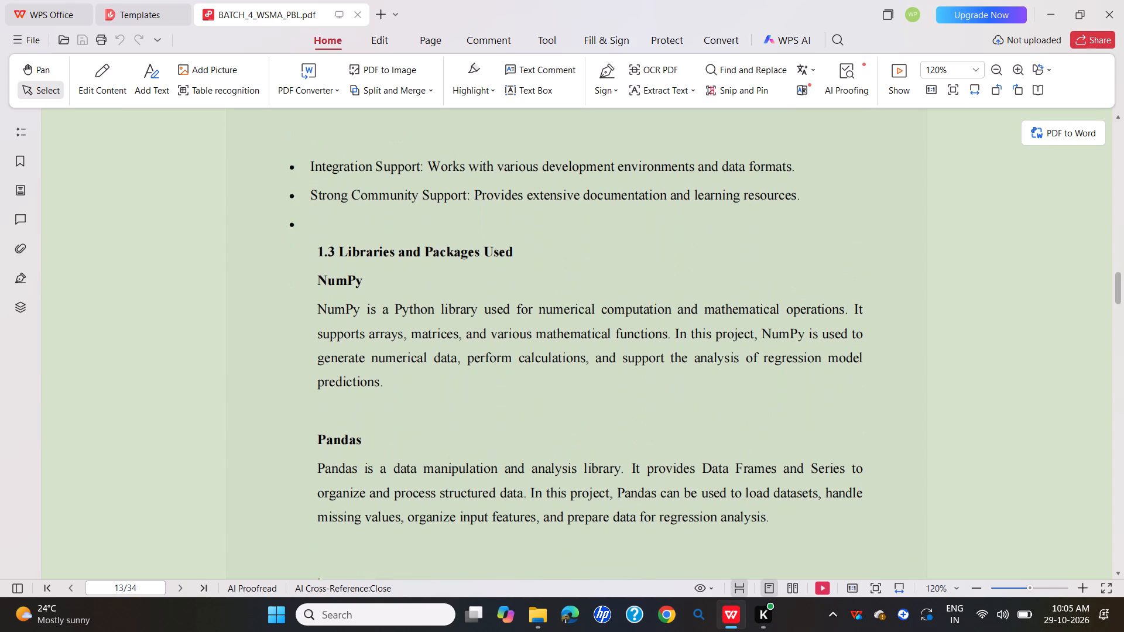
pyautogui.scroll(-2, 645, 392)
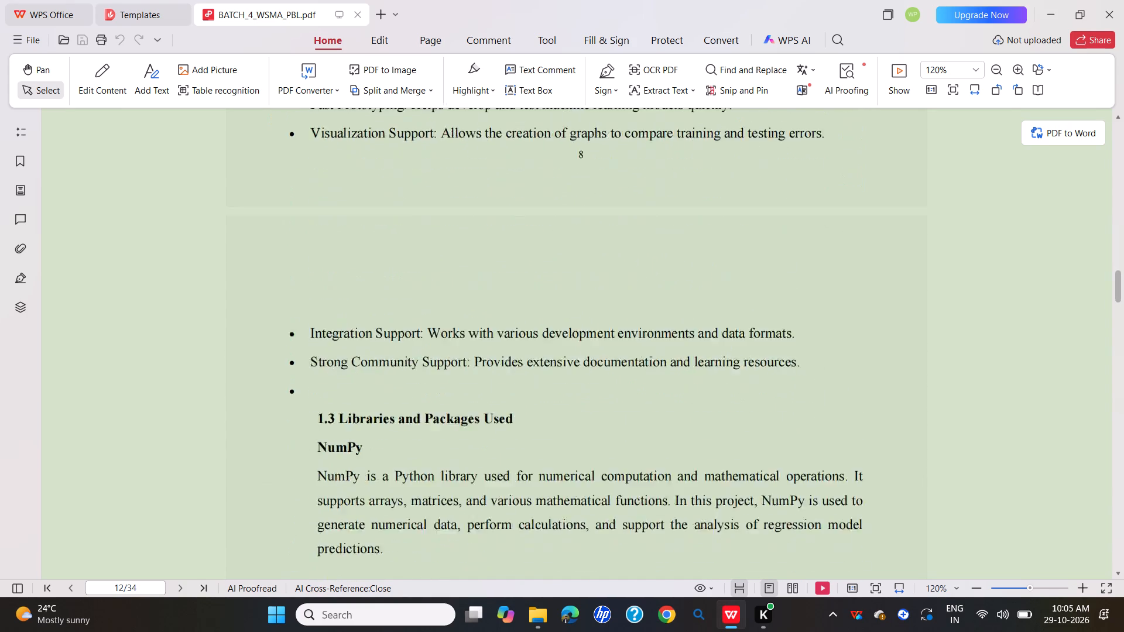
pyautogui.scroll(-1, 645, 392)
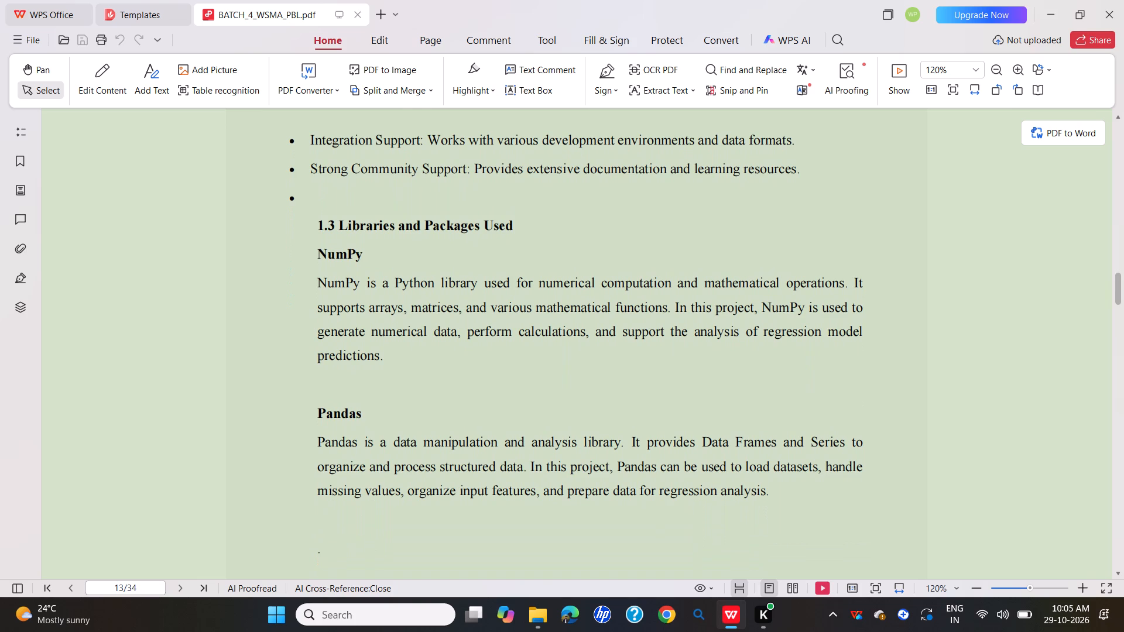
# Look back from section 1.3 through the proposed system, existing system and introduction pages to the abstract and the contents page.
pyautogui.scroll(4, 645, 392)
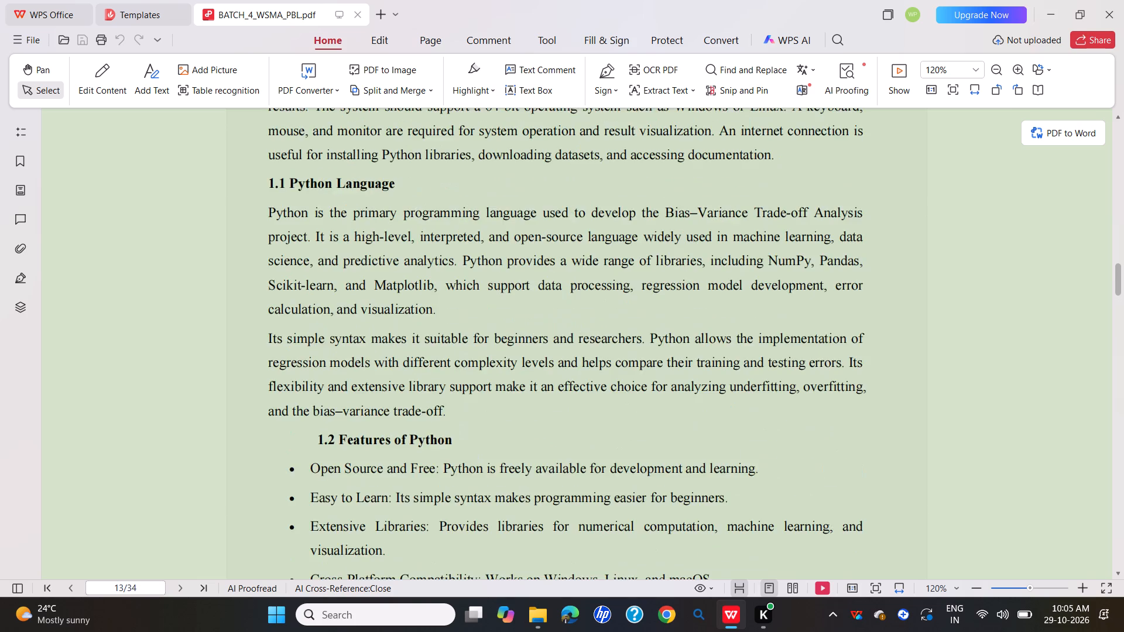
pyautogui.scroll(8, 645, 392)
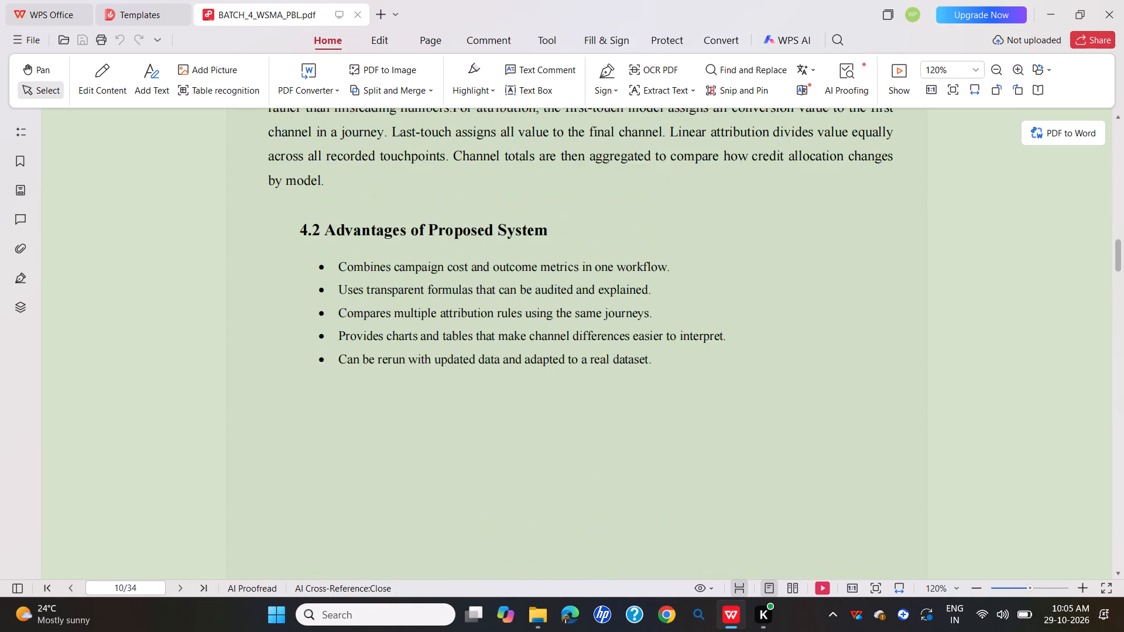
pyautogui.scroll(4, 645, 392)
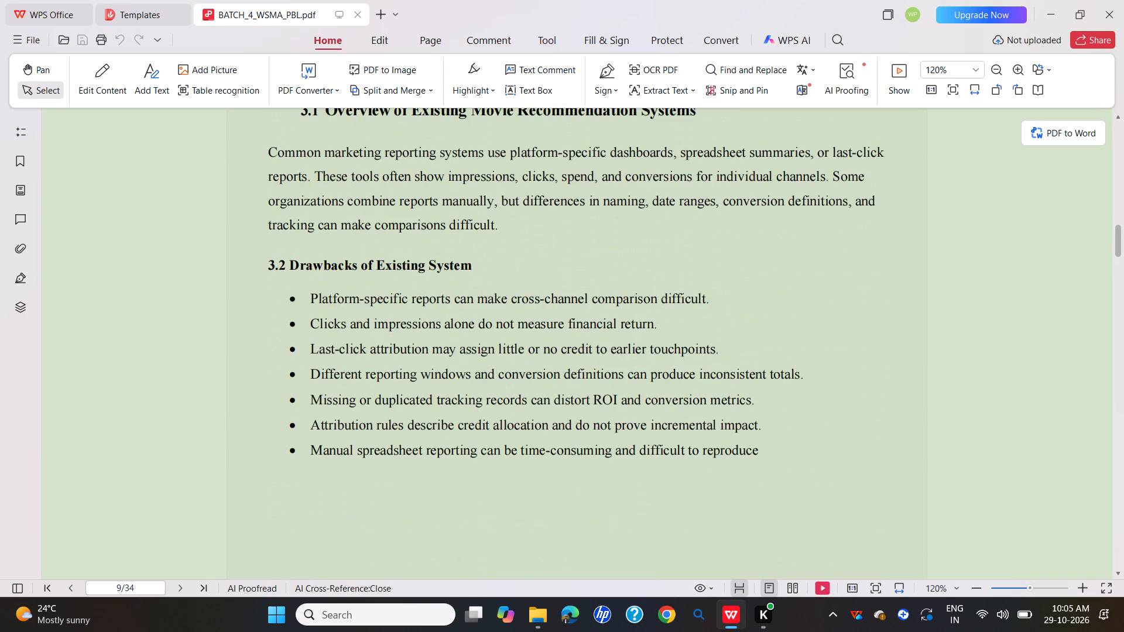
pyautogui.scroll(3, 645, 392)
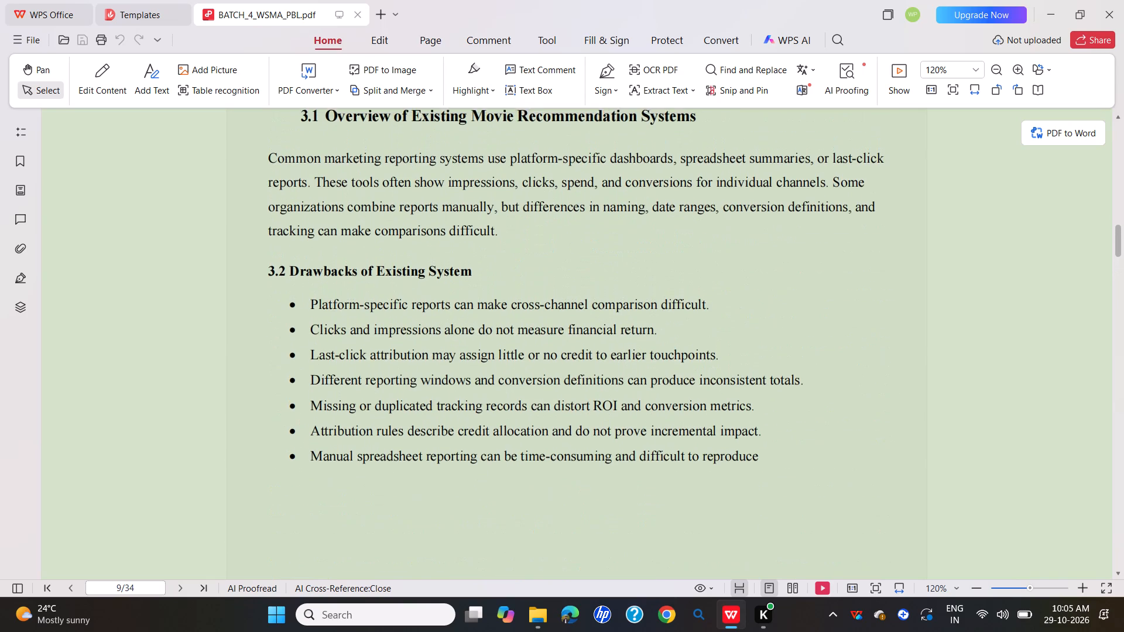
pyautogui.scroll(7, 645, 392)
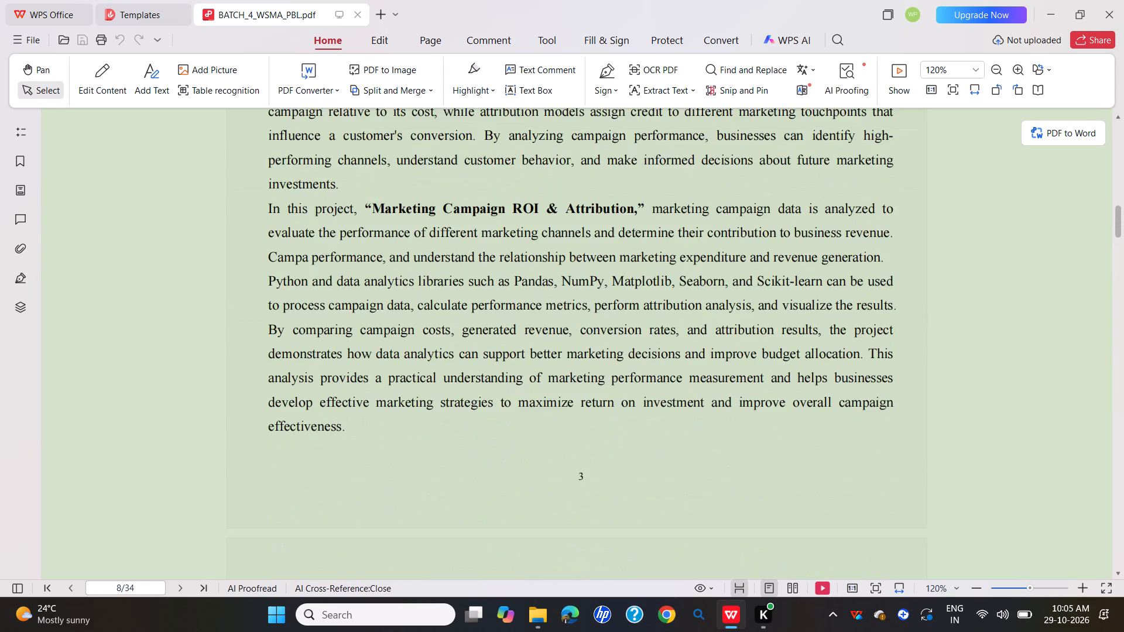
pyautogui.scroll(12, 645, 392)
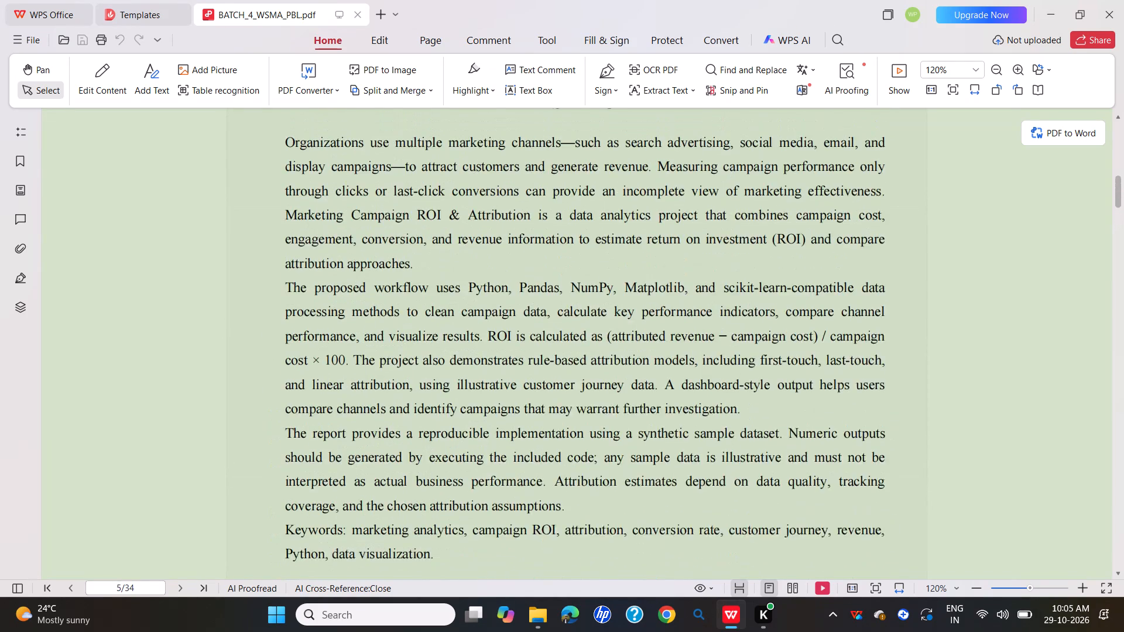
pyautogui.scroll(7, 645, 392)
# Skim forward past 8.1 Output Design to the source code for ROI calculation, campaign performance analysis and marketing channel comparison.
pyautogui.scroll(-1, 645, 392)
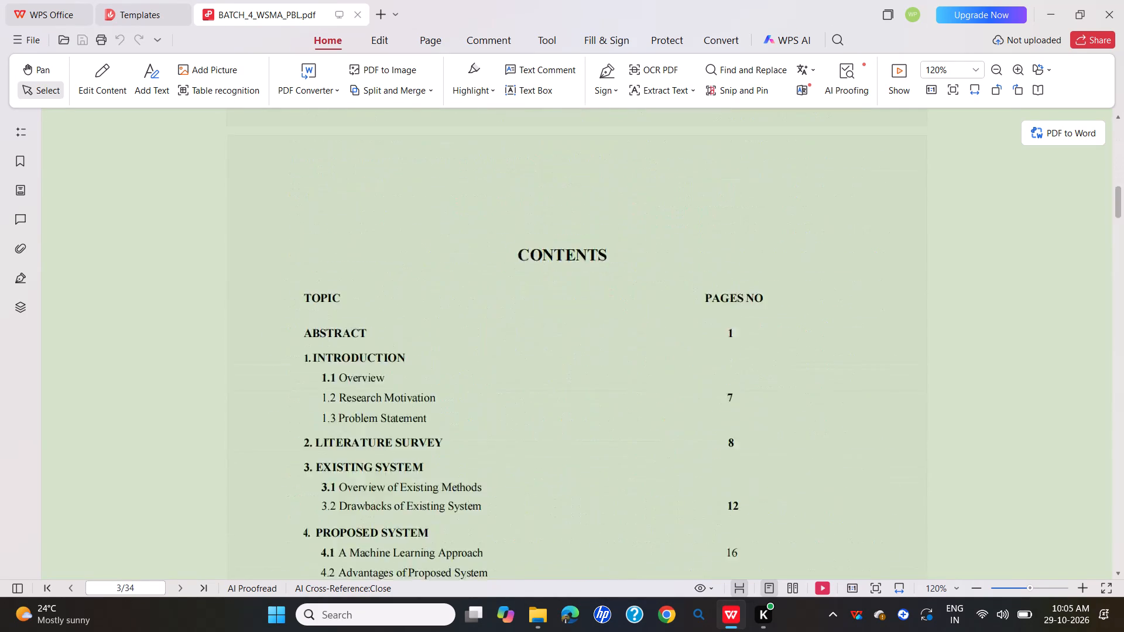
pyautogui.scroll(-12, 645, 392)
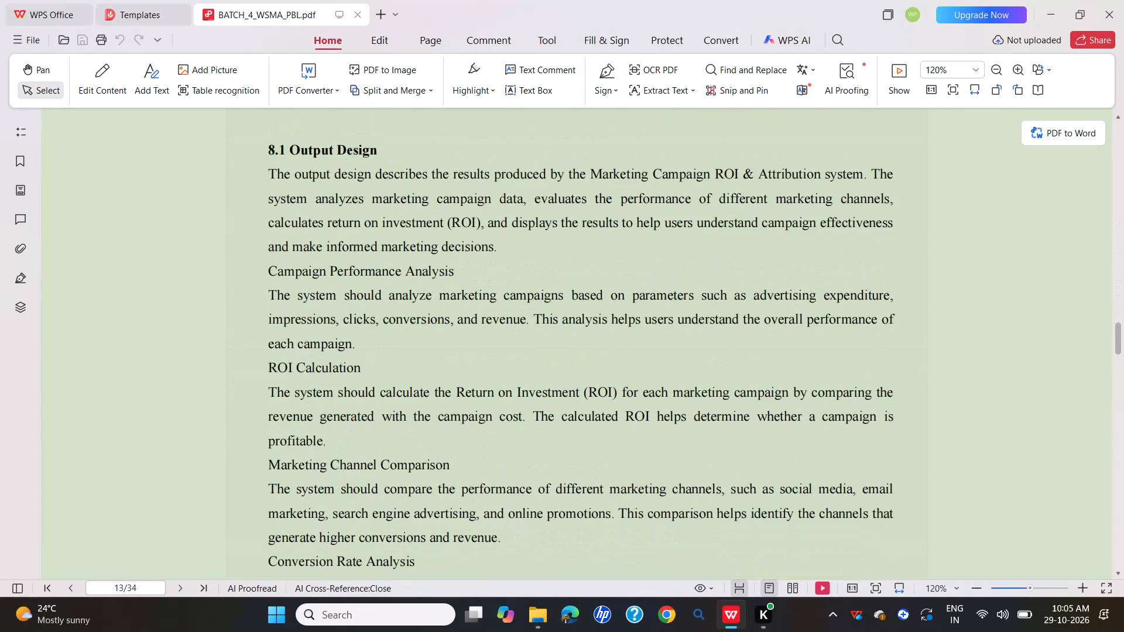
pyautogui.scroll(-11, 645, 392)
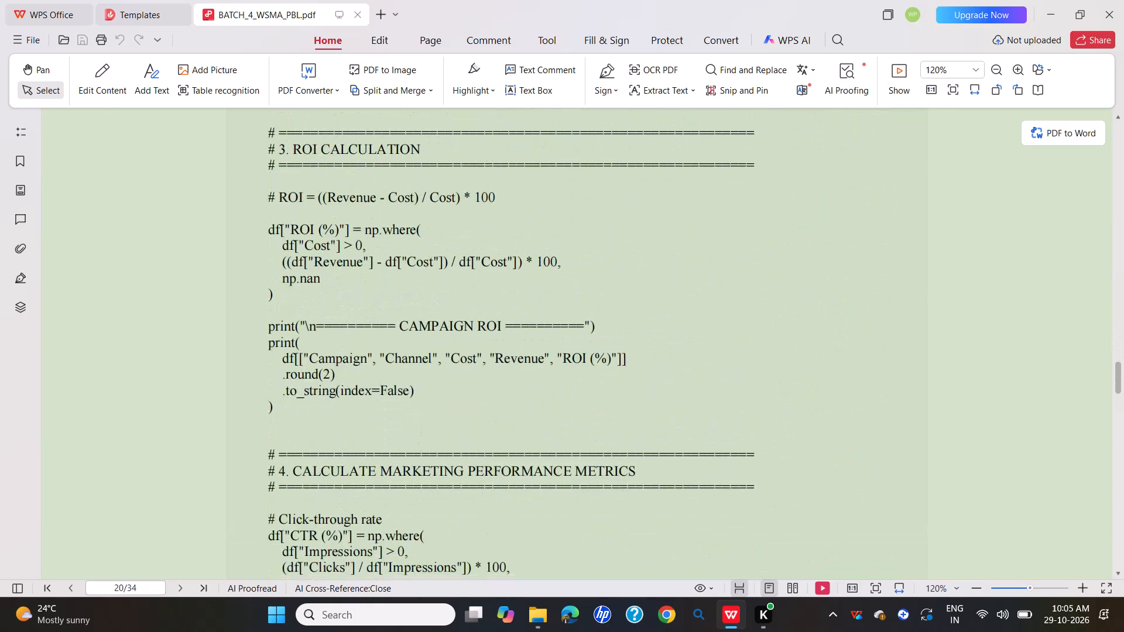
pyautogui.scroll(-5, 645, 392)
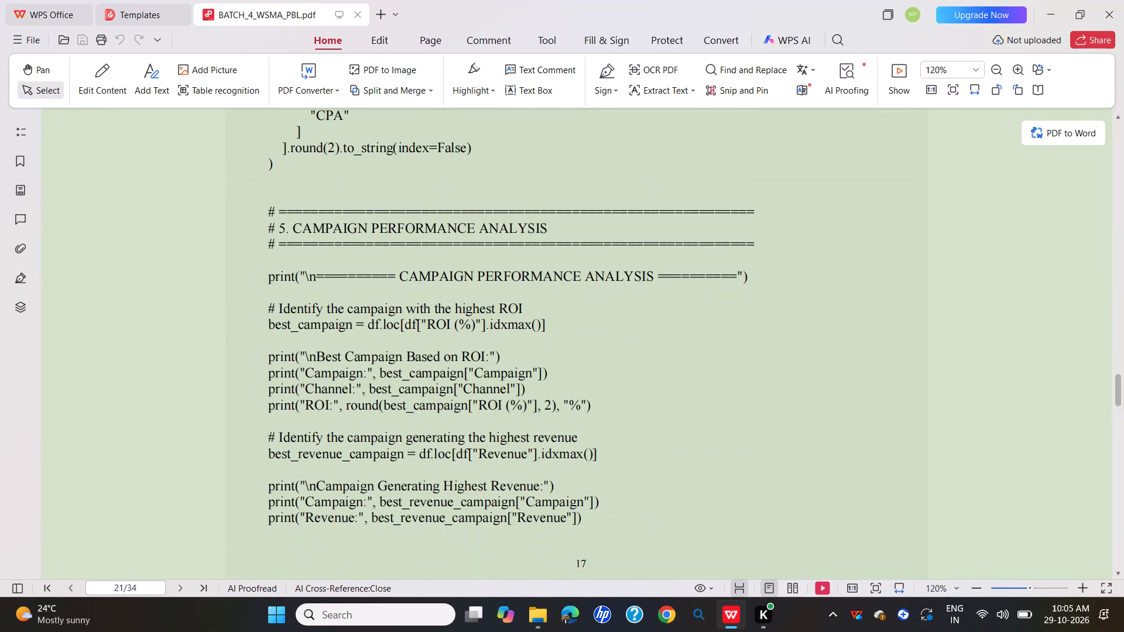
pyautogui.scroll(-5, 645, 392)
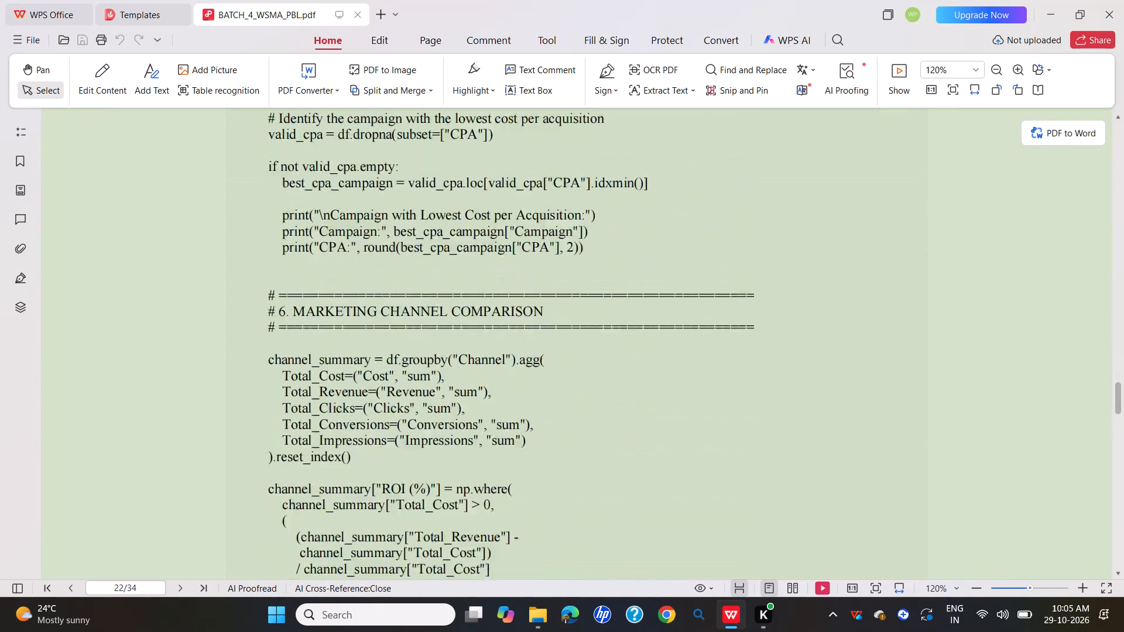
pyautogui.scroll(-1, 645, 392)
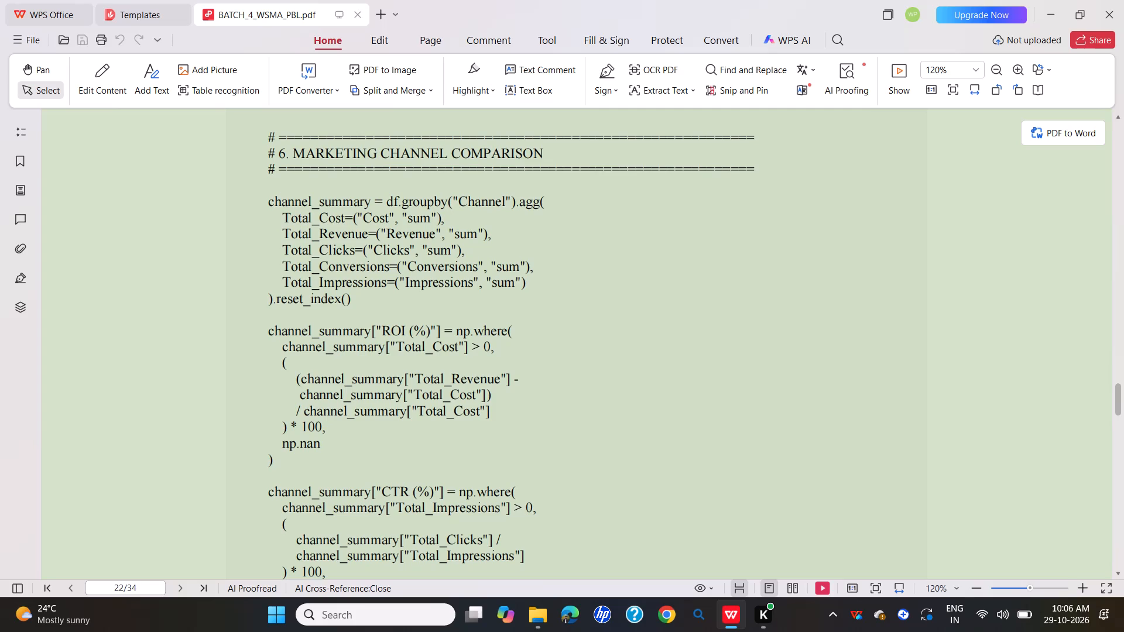
# Look through the rest of the source code, including customer journey data and attribution models, up to Chapter 9 Results and Discussion.
pyautogui.scroll(-3, 645, 392)
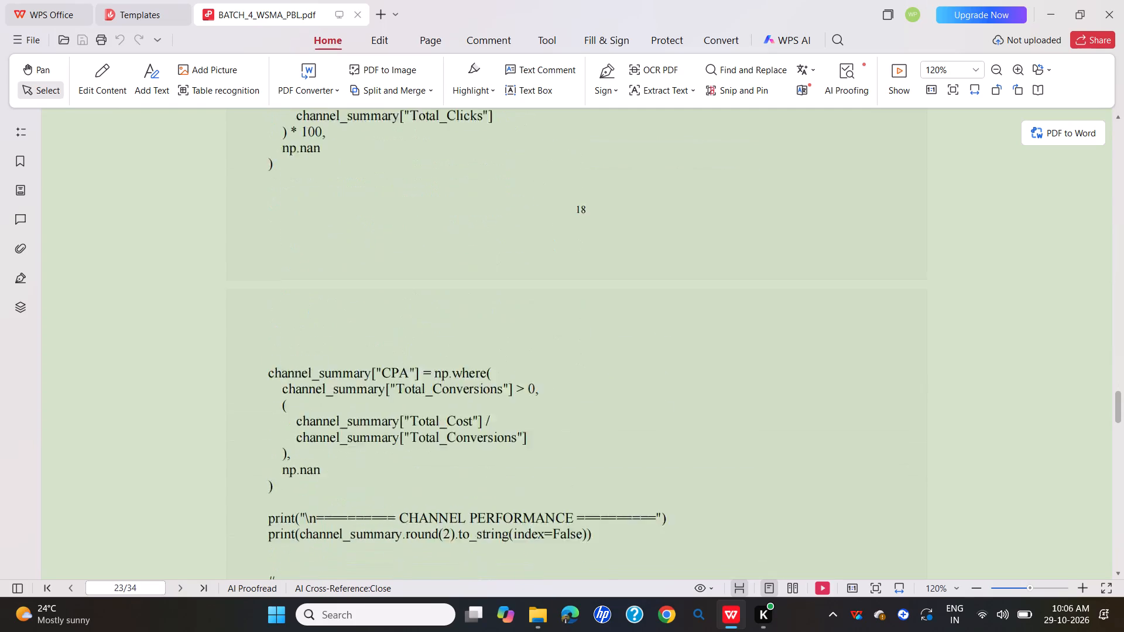
pyautogui.scroll(-7, 645, 392)
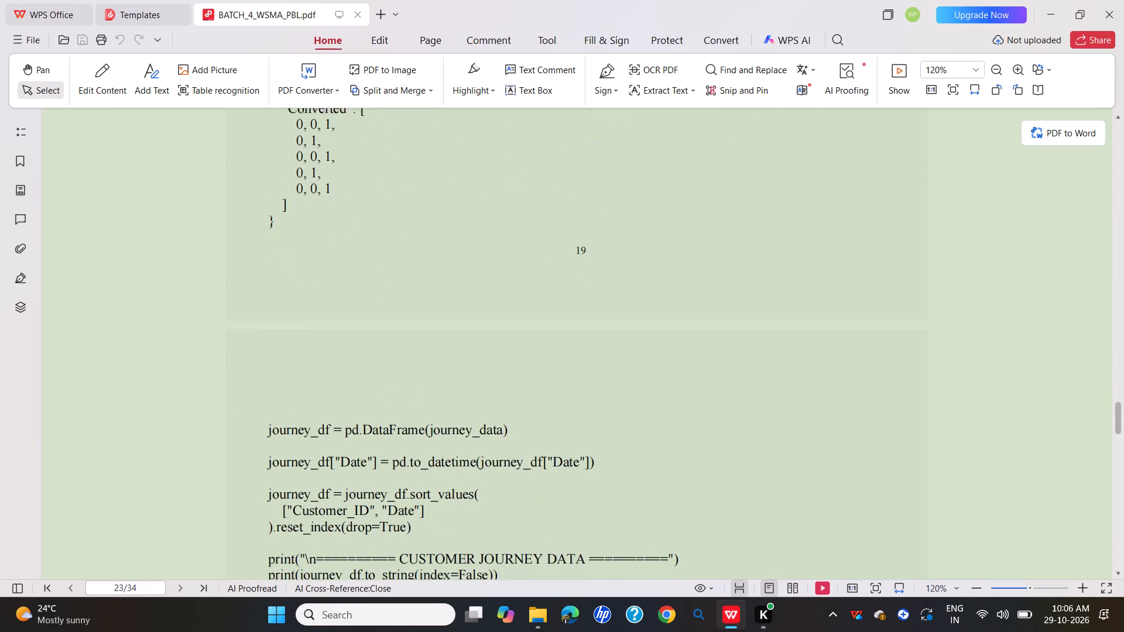
pyautogui.scroll(-3, 645, 392)
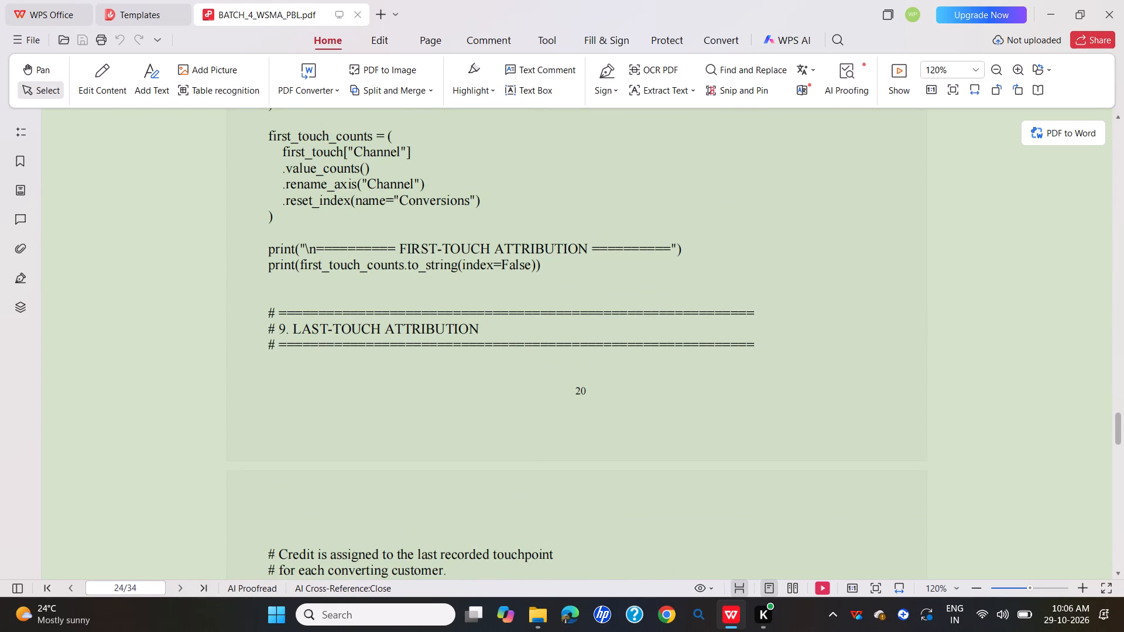
pyautogui.scroll(-3, 645, 392)
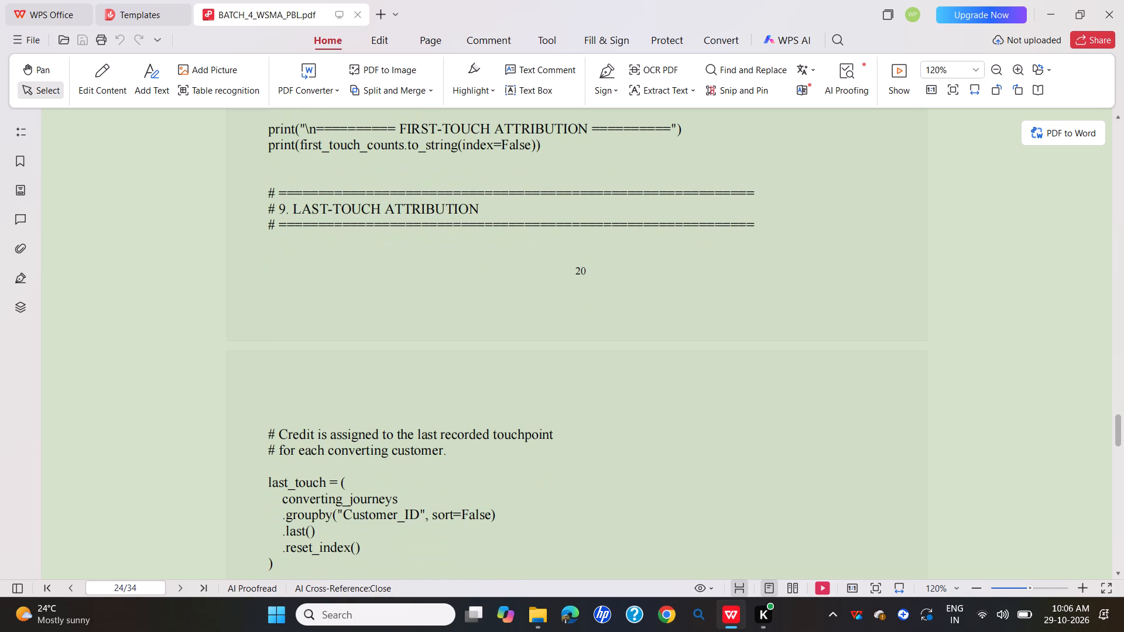
pyautogui.scroll(-6, 645, 392)
pyautogui.scroll(-20, 645, 392)
pyautogui.scroll(-20, 645, 392)
pyautogui.scroll(-2, 645, 392)
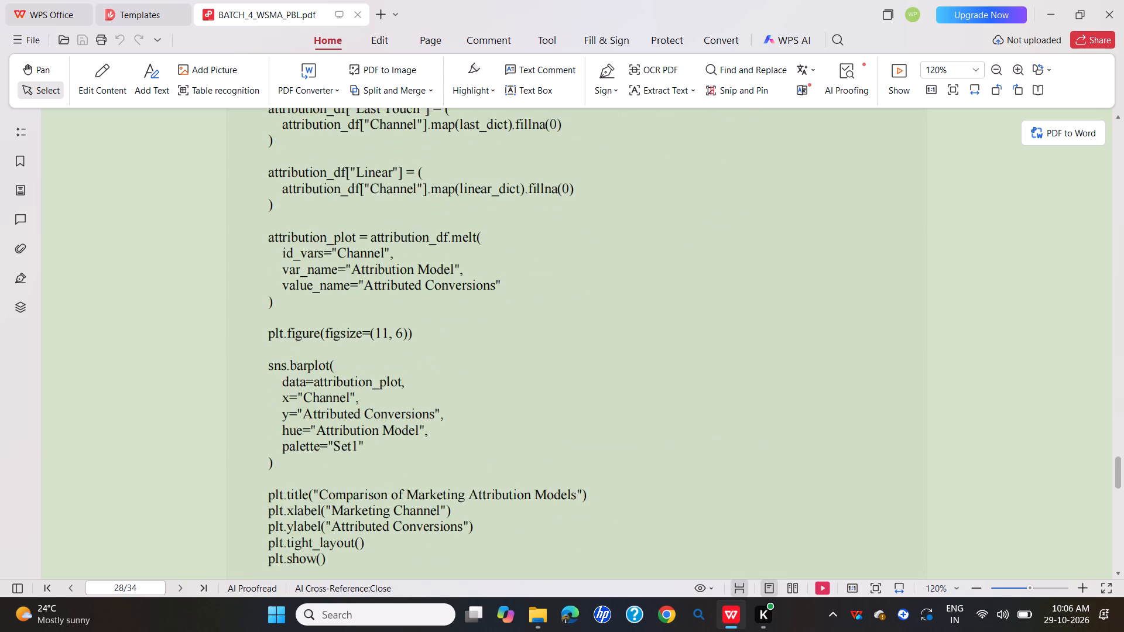
pyautogui.scroll(-16, 645, 392)
# Look back from Chapter 9 past the source code and earlier chapters to the report's contents page.
pyautogui.scroll(1, 645, 392)
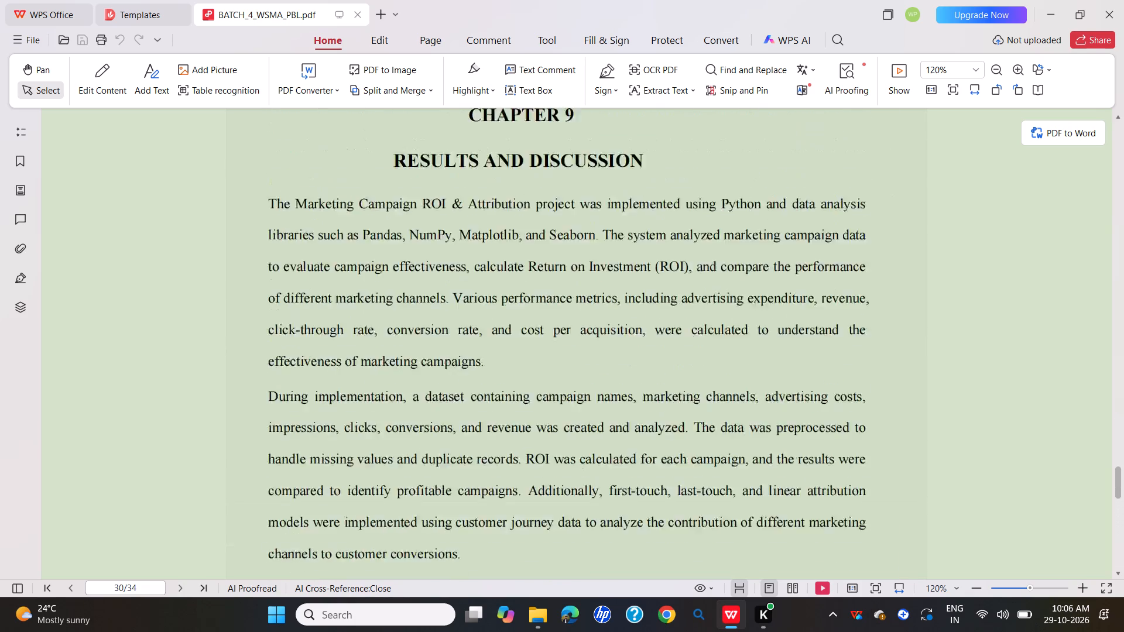
pyautogui.scroll(6, 645, 392)
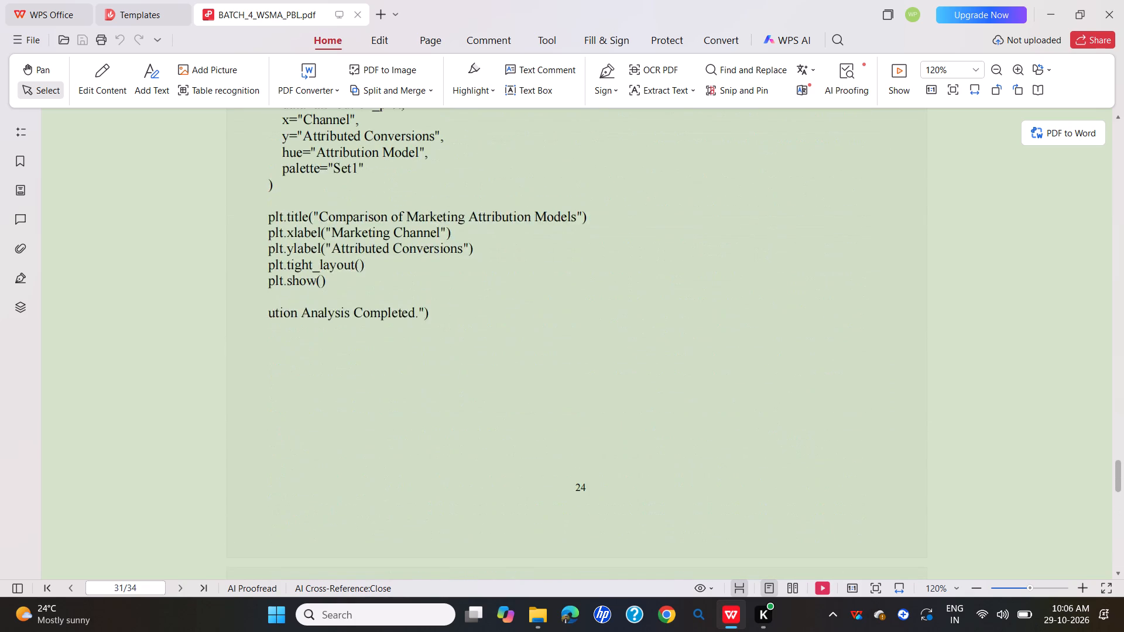
pyautogui.scroll(1, 645, 392)
pyautogui.scroll(20, 645, 392)
pyautogui.scroll(7, 645, 392)
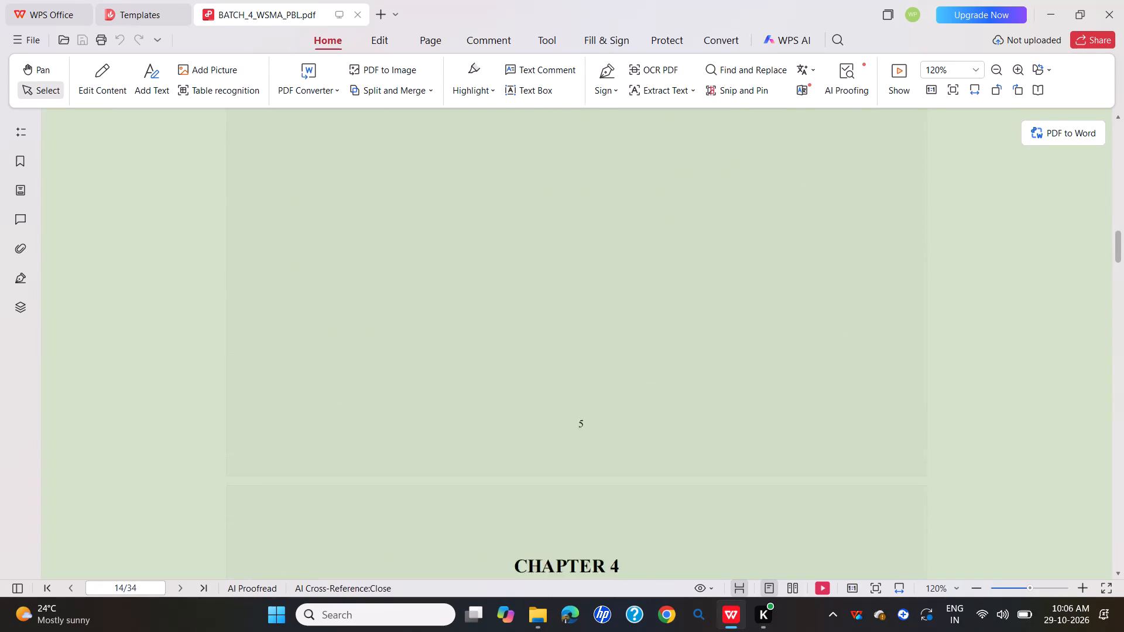
pyautogui.scroll(8, 645, 392)
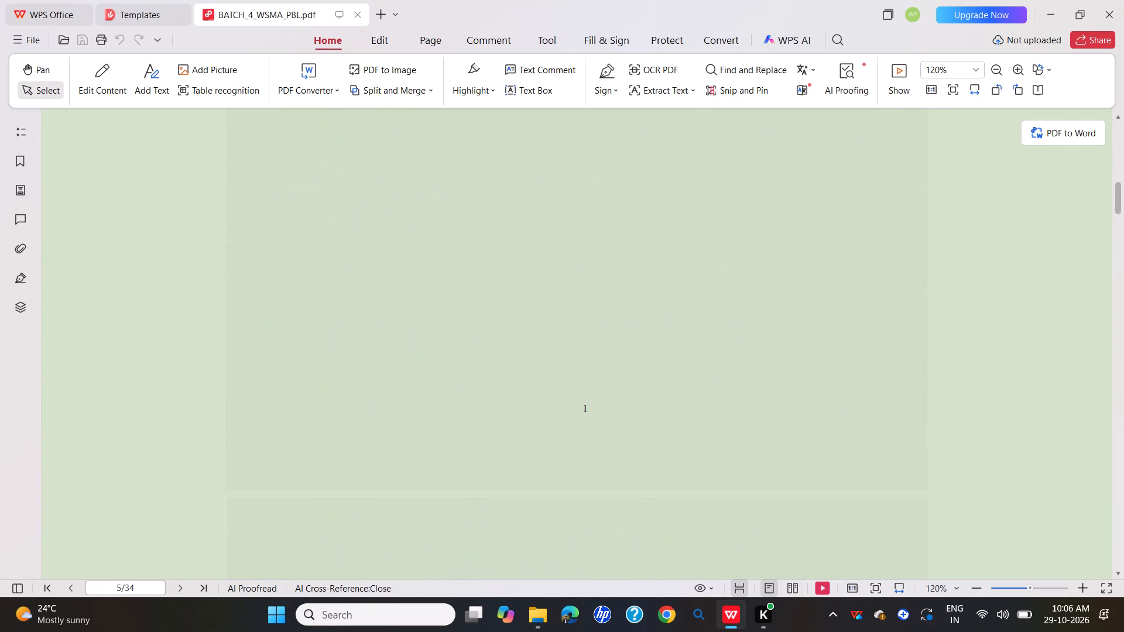
pyautogui.scroll(-1, 645, 392)
pyautogui.scroll(2, 645, 392)
pyautogui.scroll(-2, 645, 392)
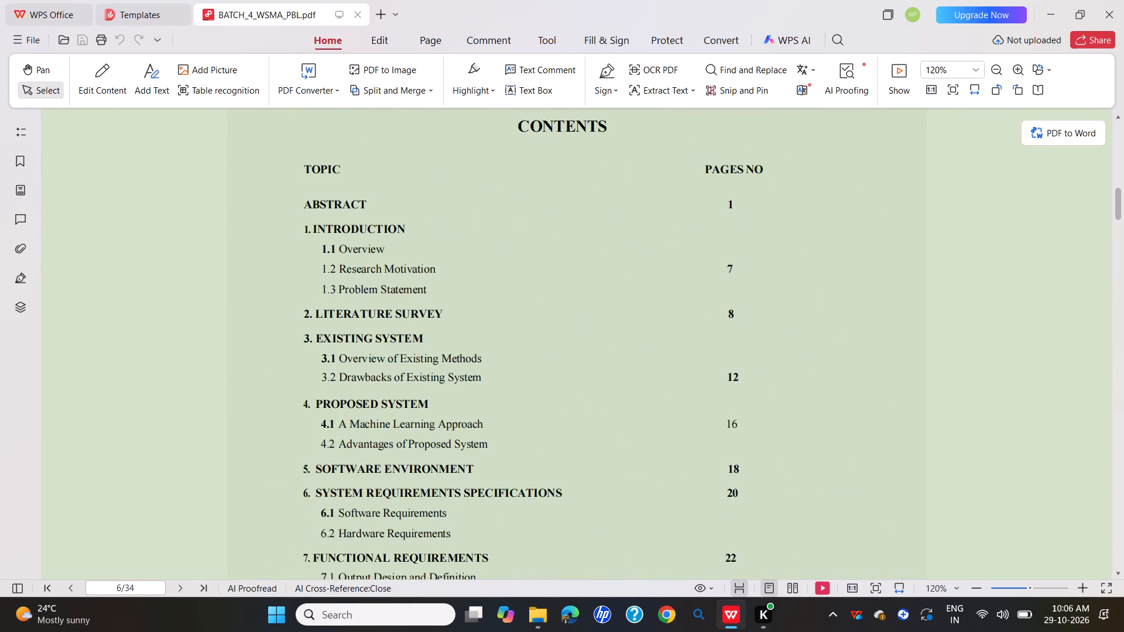
# Skim forward from the contents page through the existing system, software environment and requirements chapters to 8.1 Output Design.
pyautogui.scroll(-8, 645, 392)
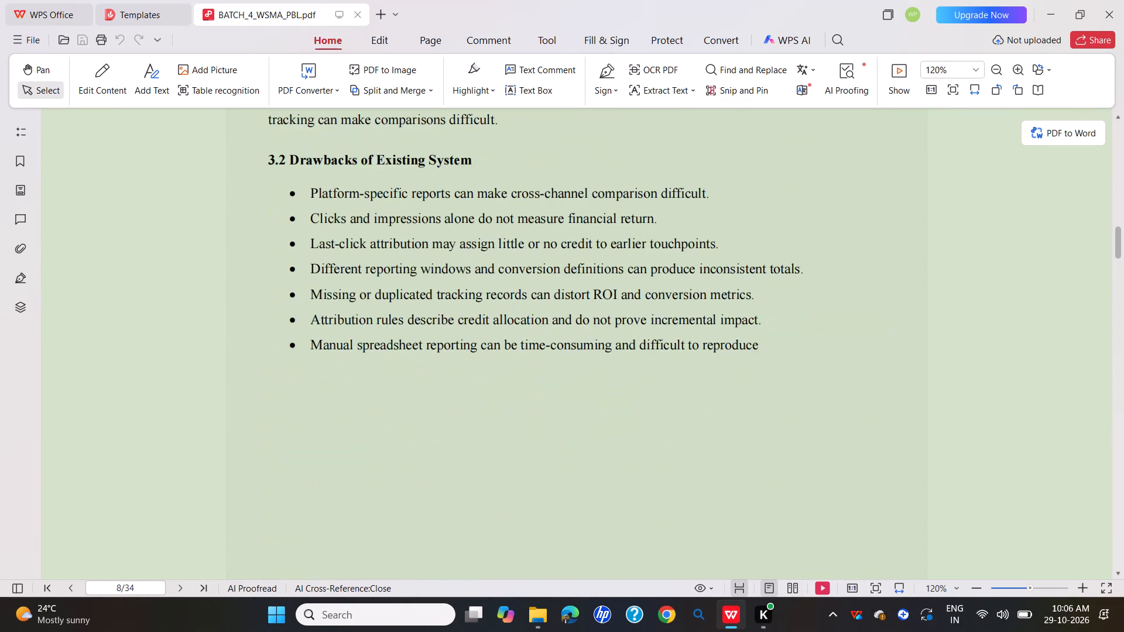
pyautogui.scroll(-2, 645, 392)
pyautogui.scroll(4, 645, 392)
pyautogui.scroll(-2, 645, 392)
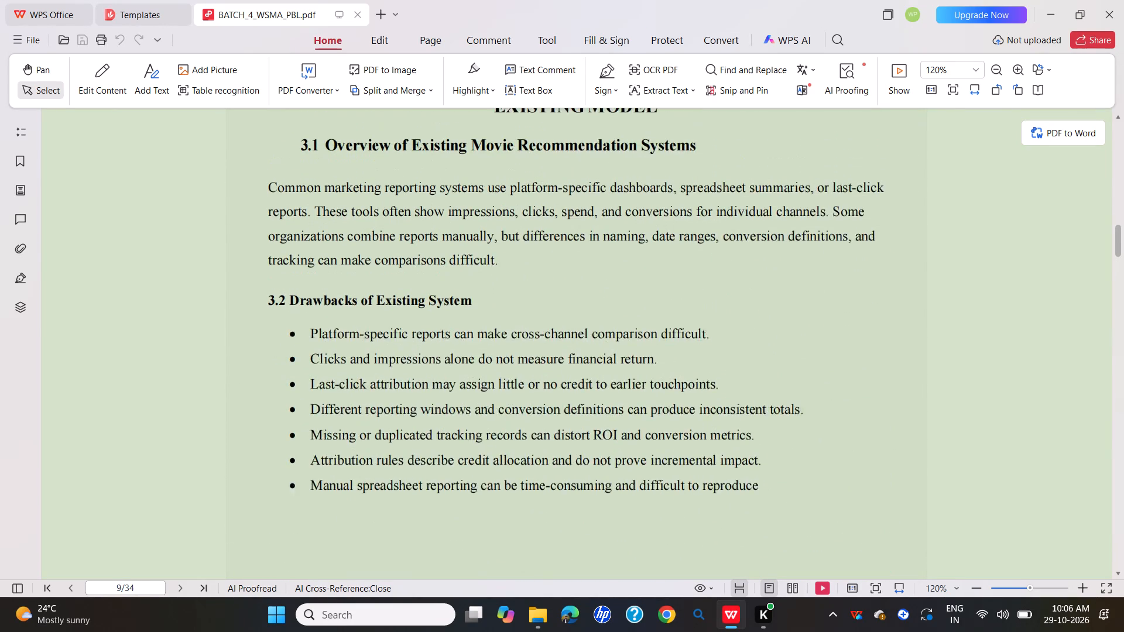
pyautogui.scroll(-5, 645, 392)
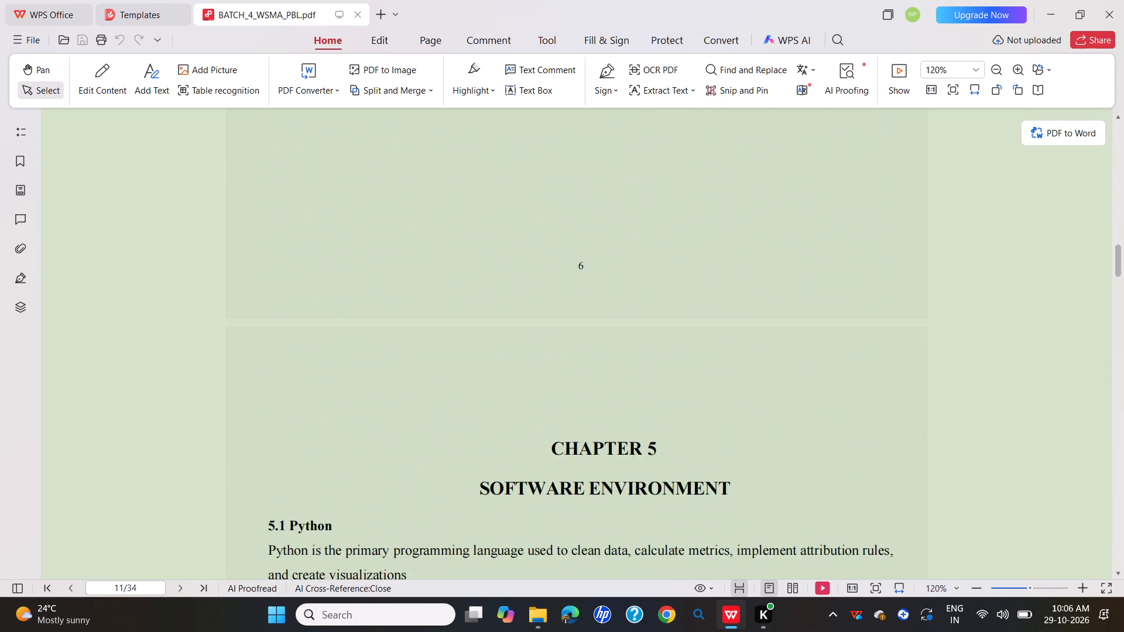
pyautogui.scroll(-5, 645, 392)
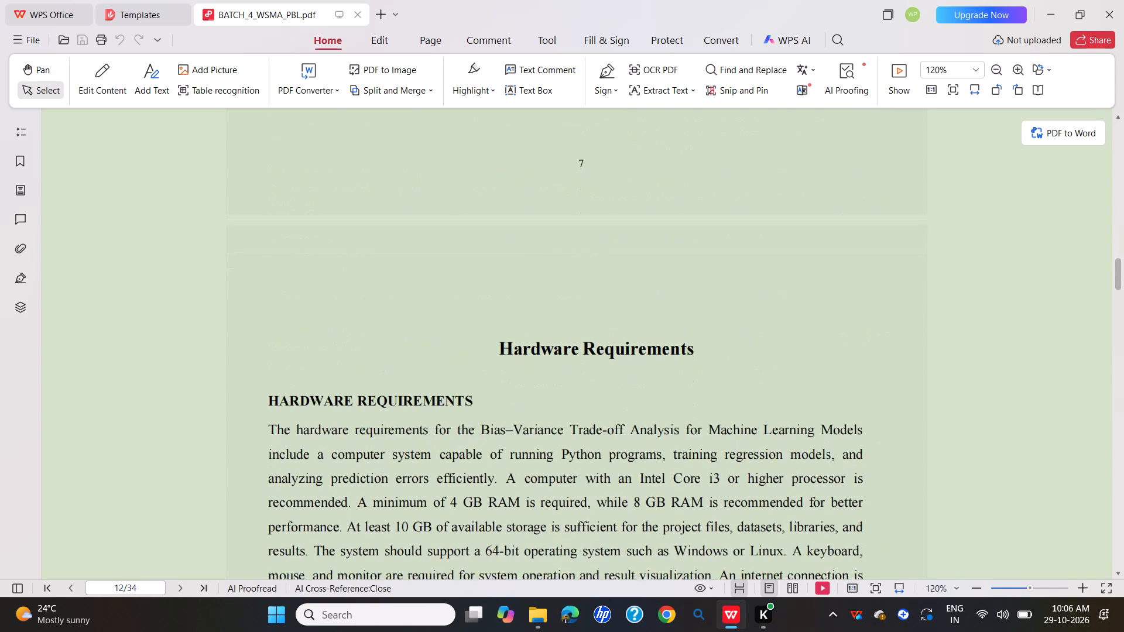
pyautogui.scroll(-5, 645, 392)
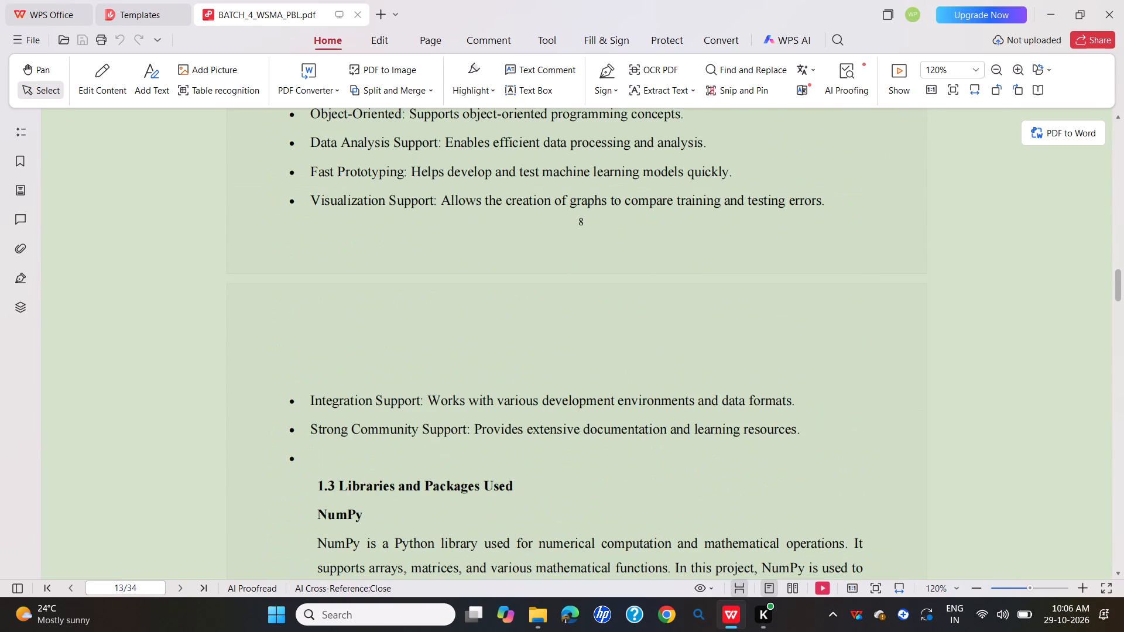
pyautogui.scroll(-5, 645, 392)
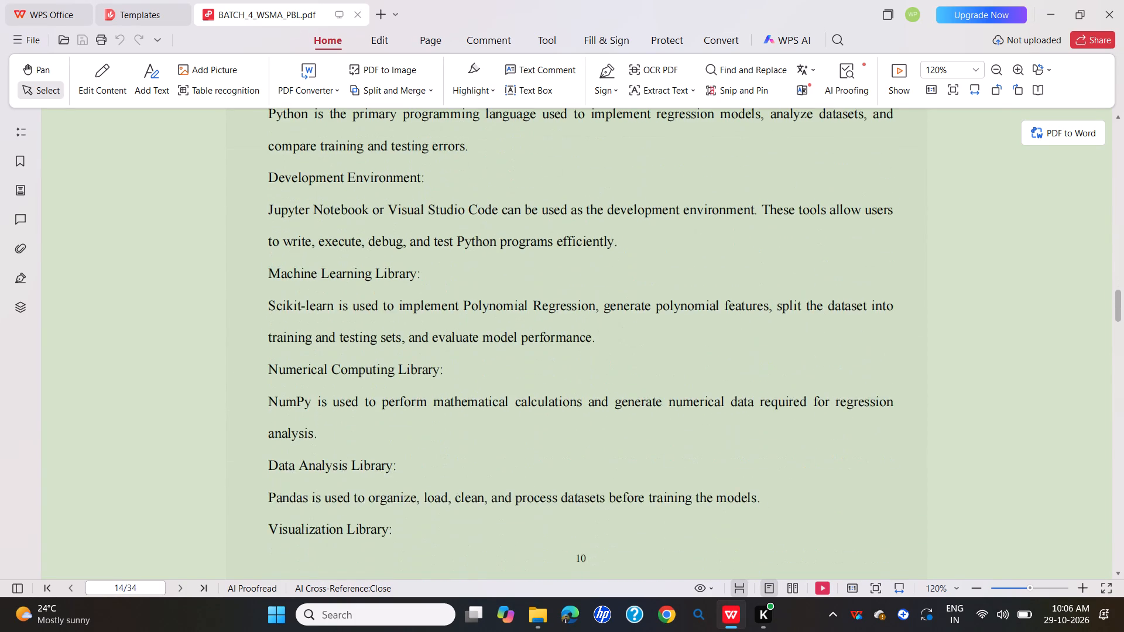
pyautogui.scroll(-4, 645, 392)
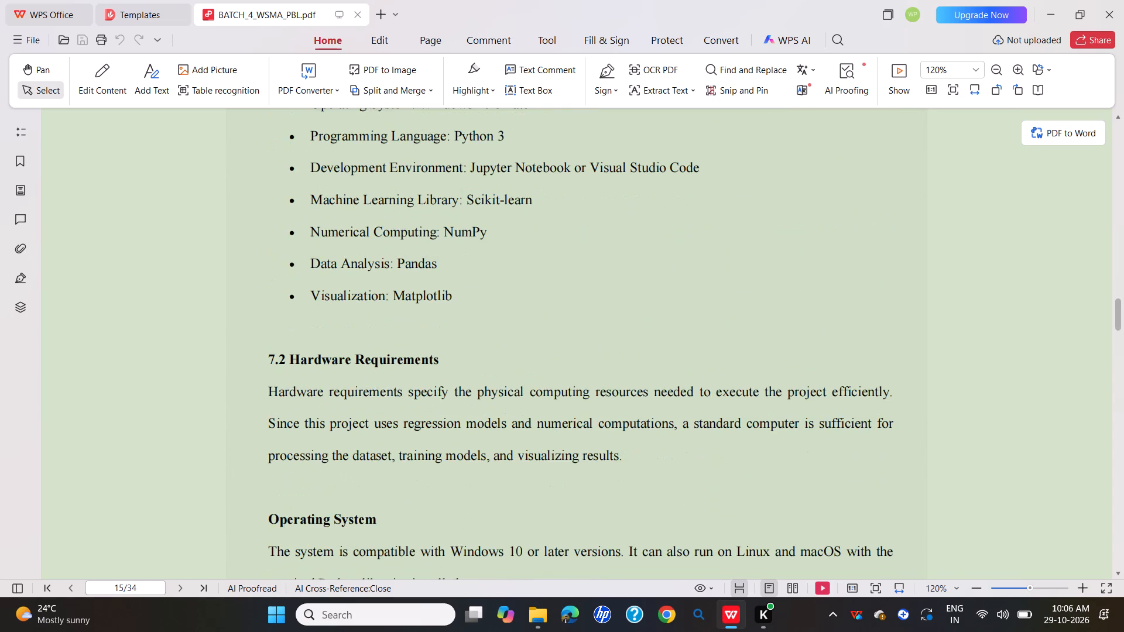
pyautogui.scroll(-4, 645, 392)
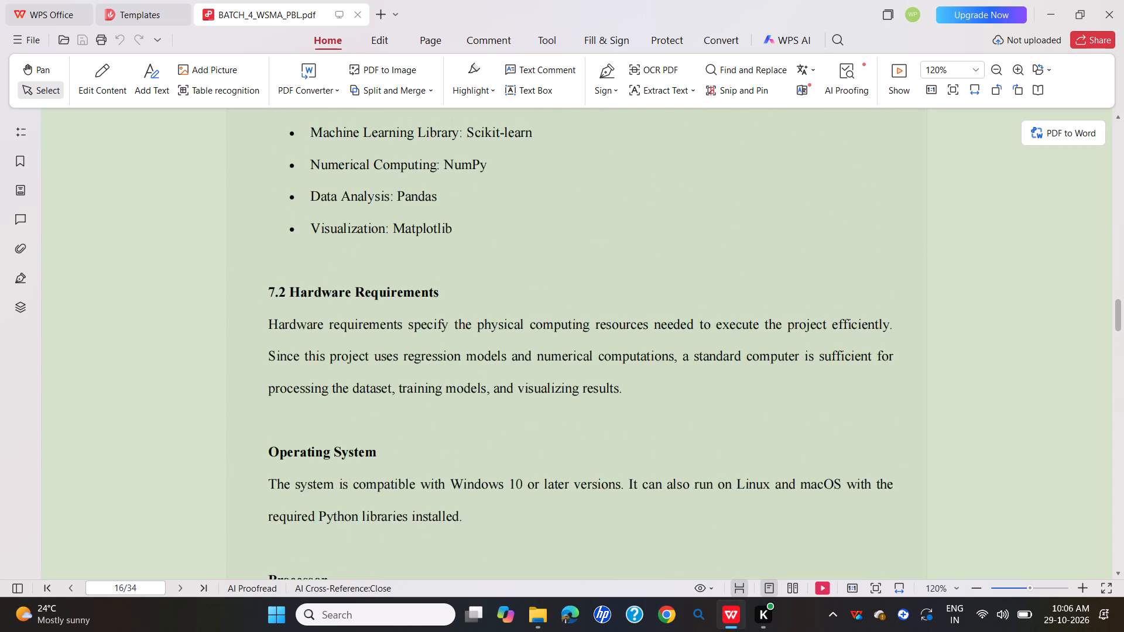
pyautogui.scroll(-3, 645, 392)
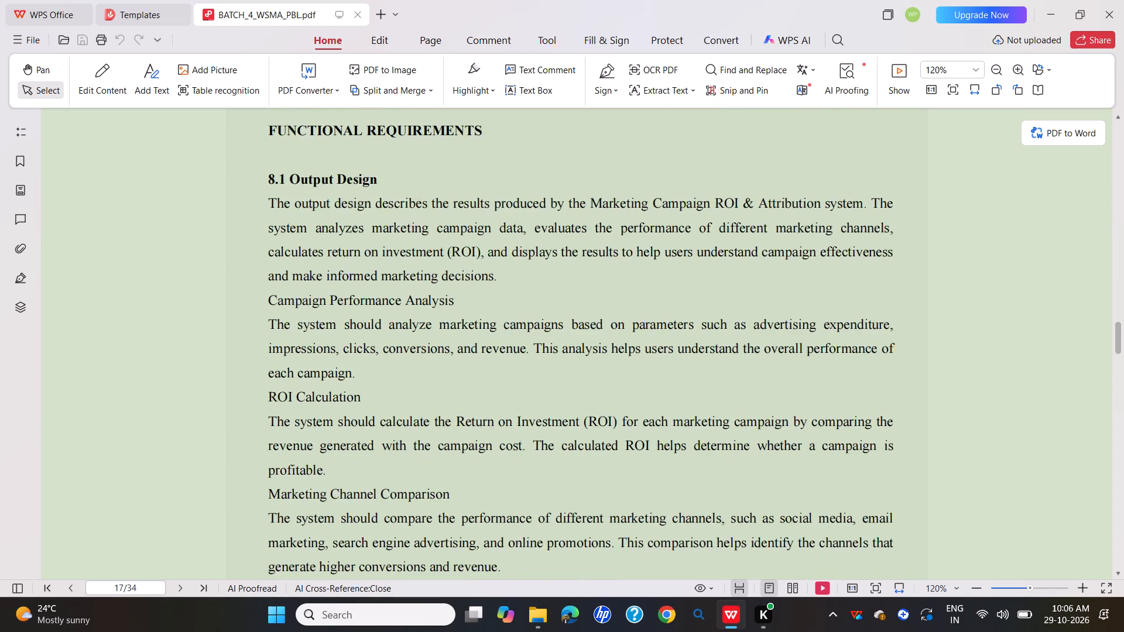
# Examine the 7.2 Hardware Requirements details again, covering memory, storage, graphics support and peripherals.
pyautogui.scroll(1, 645, 392)
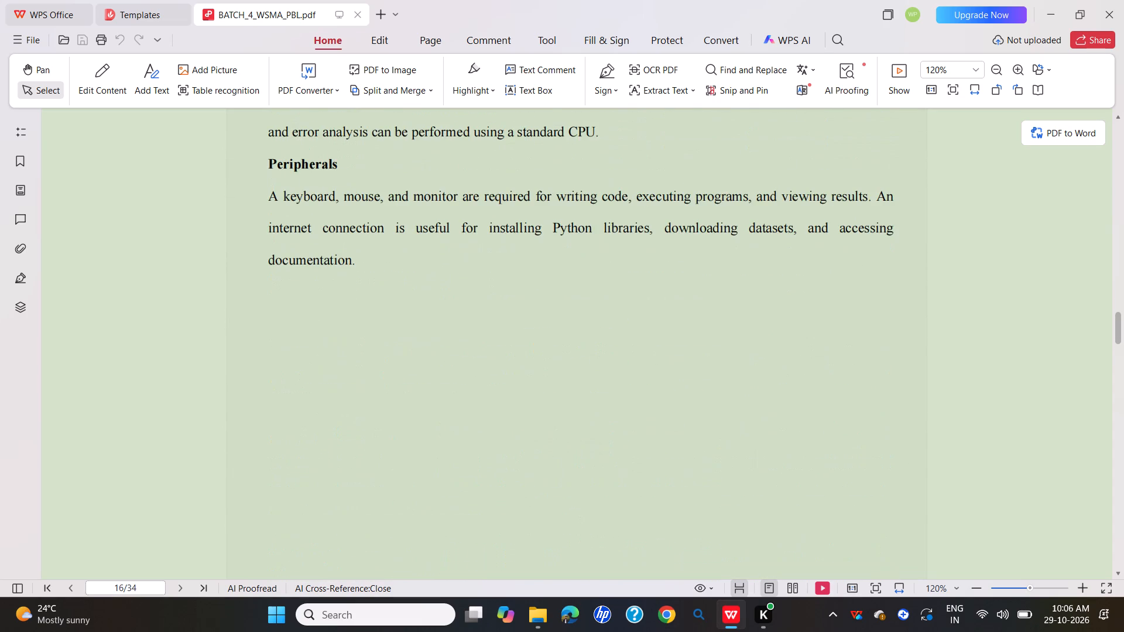
pyautogui.scroll(2, 645, 392)
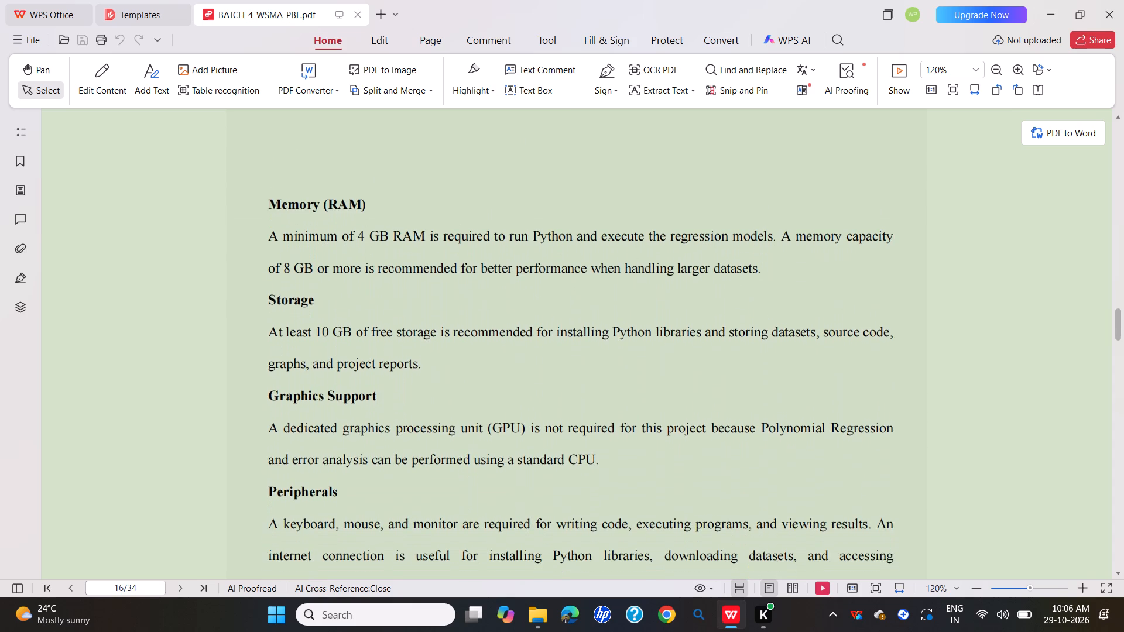
pyautogui.scroll(2, 645, 392)
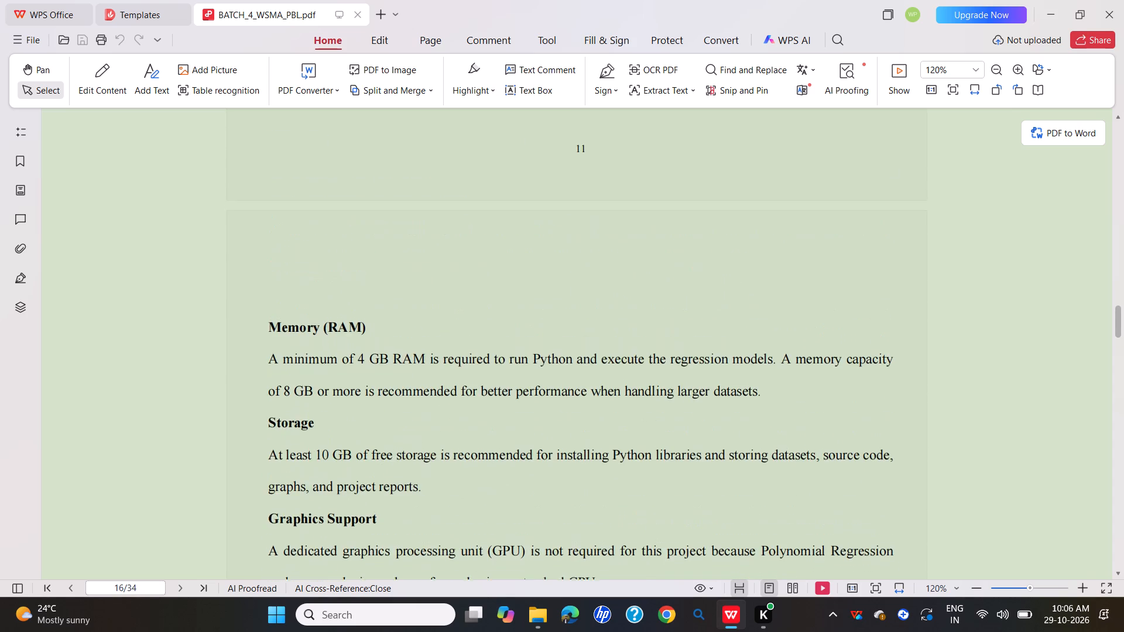
pyautogui.scroll(1, 645, 392)
pyautogui.scroll(-2, 645, 392)
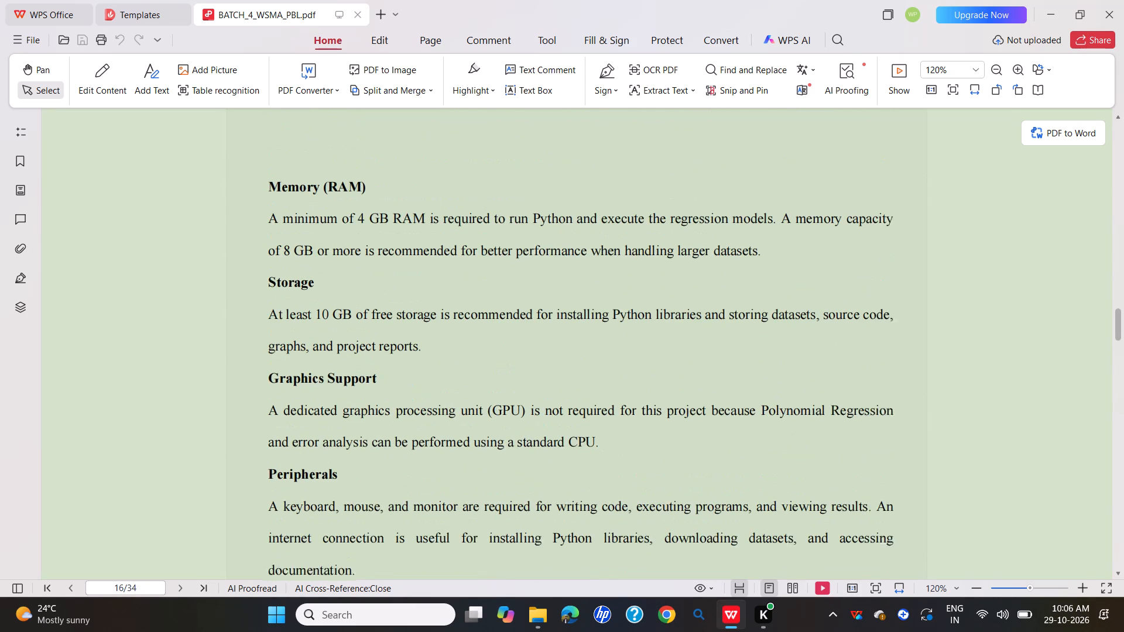
pyautogui.scroll(-1, 645, 392)
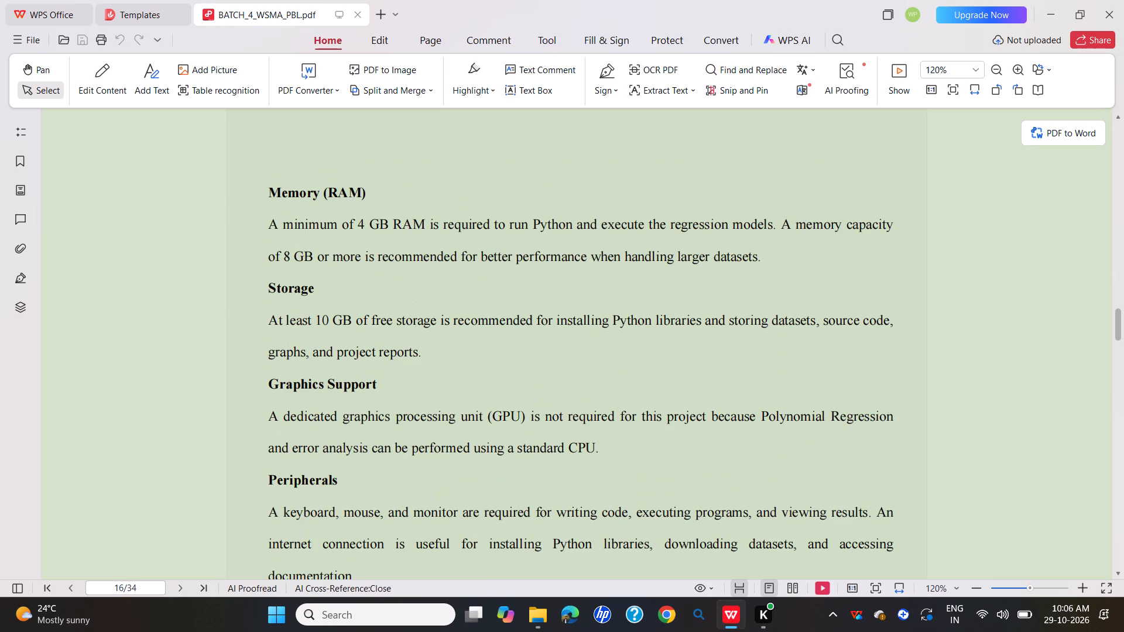
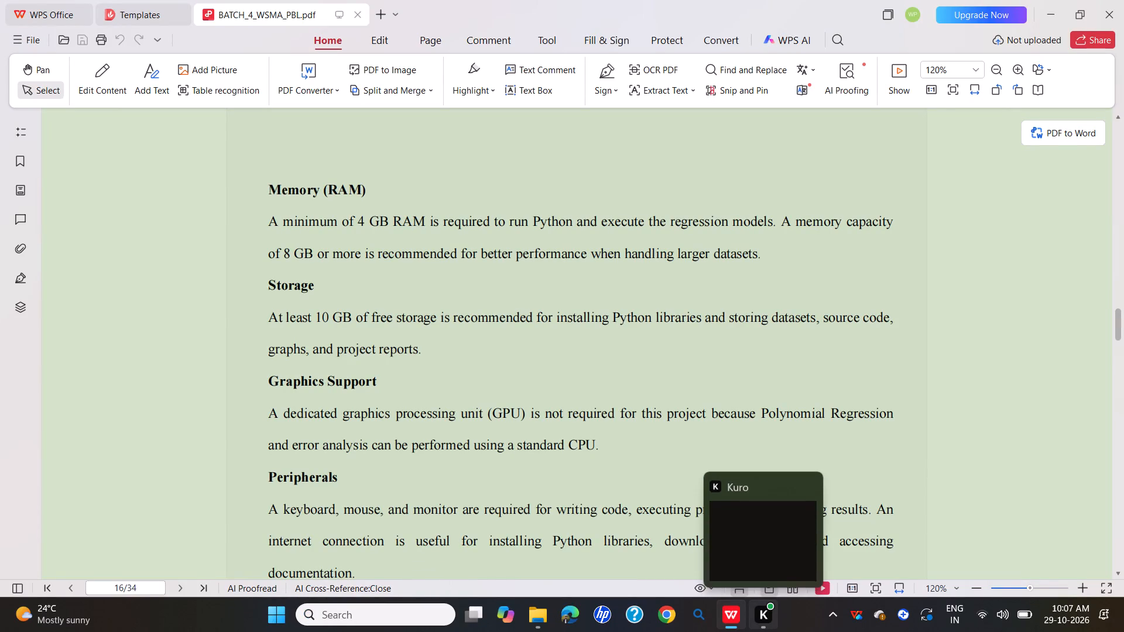
# Open Calculator and compute 34 − 7.
pyautogui.click(406, 617)
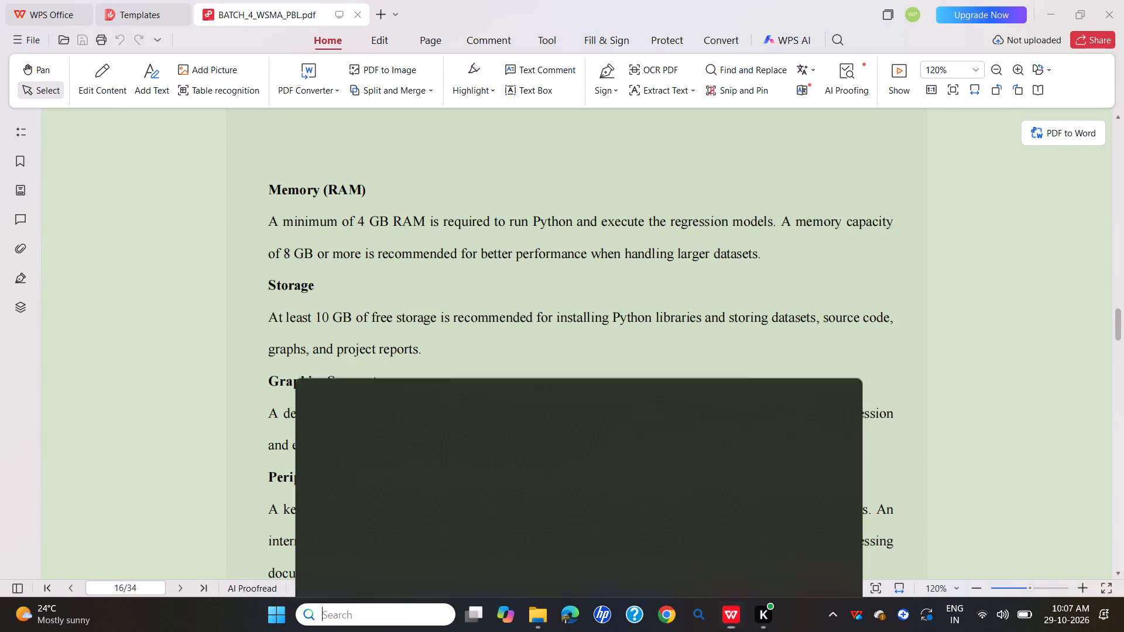
pyautogui.write('cal')
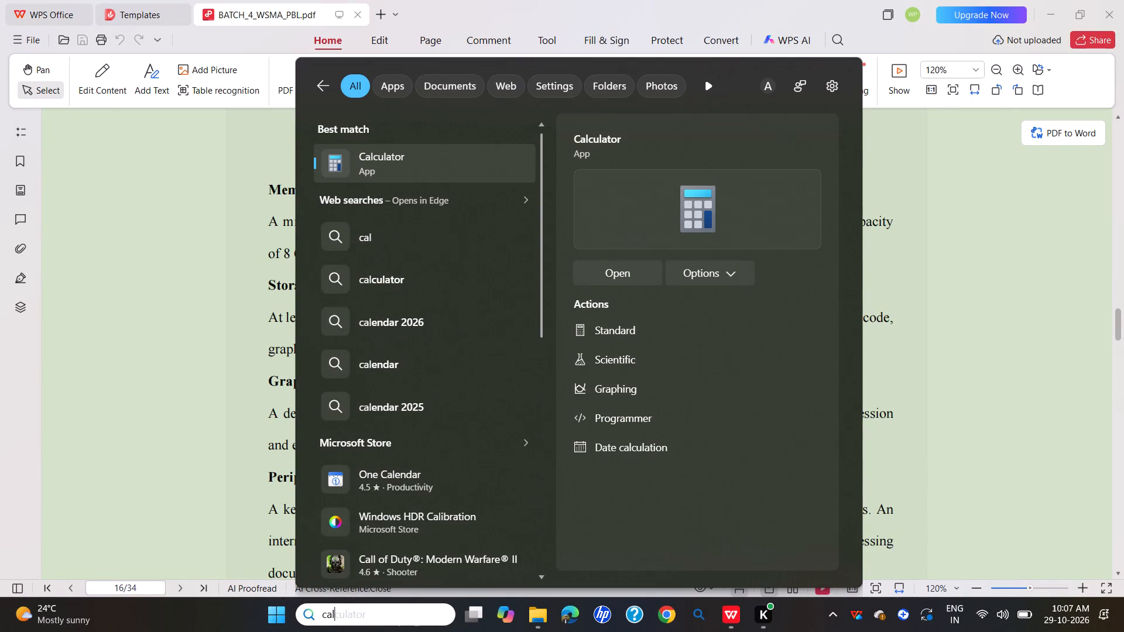
pyautogui.doubleClick(362, 158)
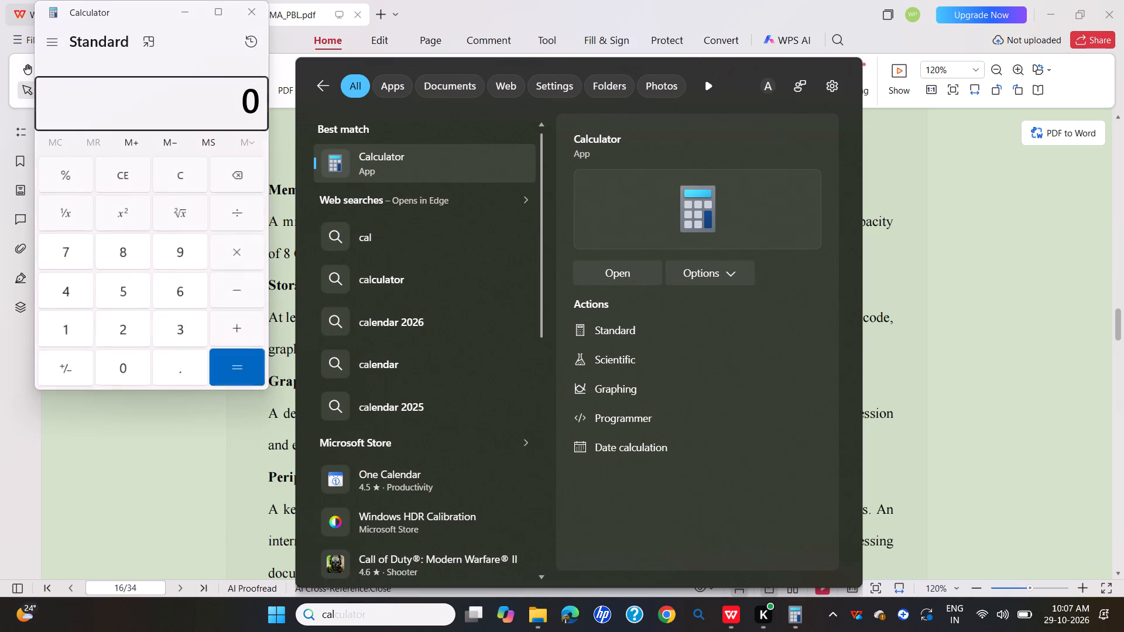
pyautogui.click(167, 322)
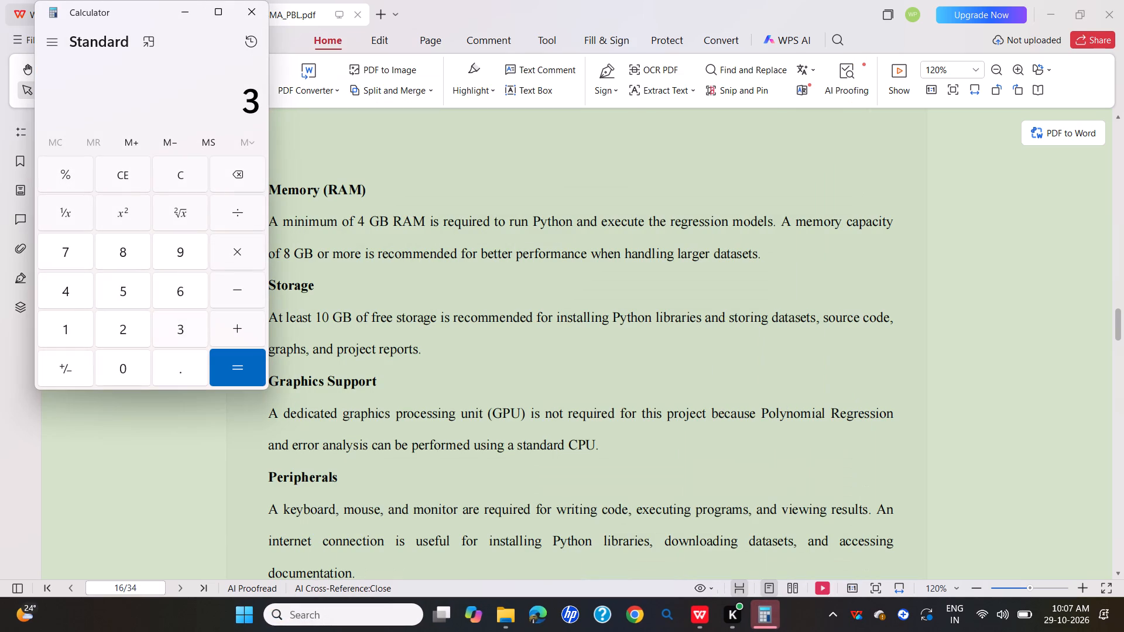
pyautogui.click(78, 287)
pyautogui.click(251, 287)
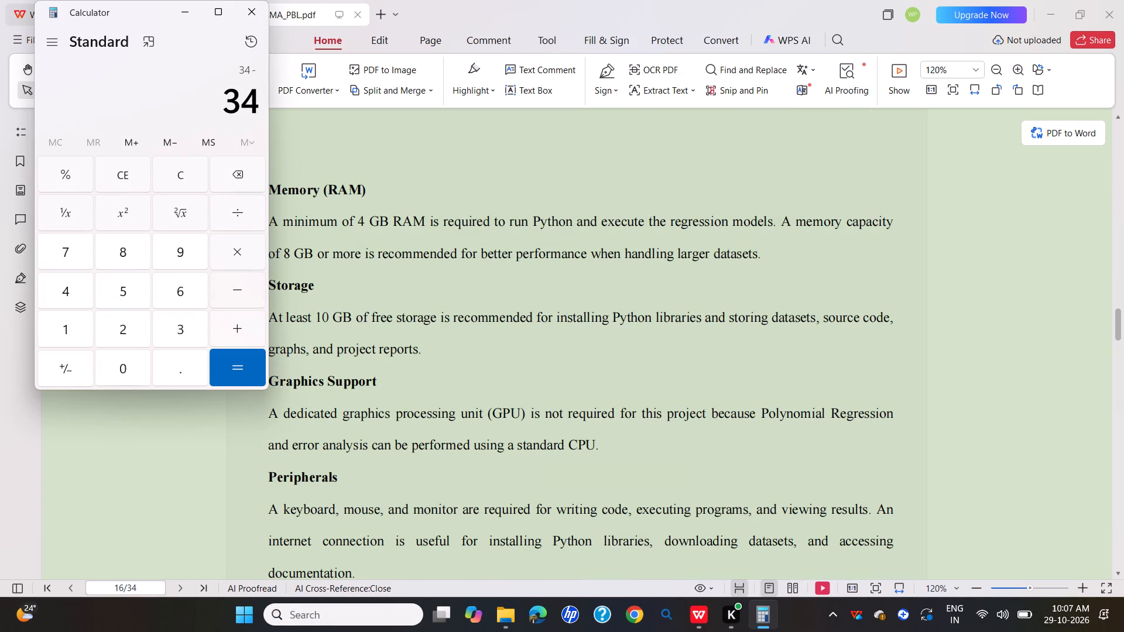
pyautogui.click(79, 257)
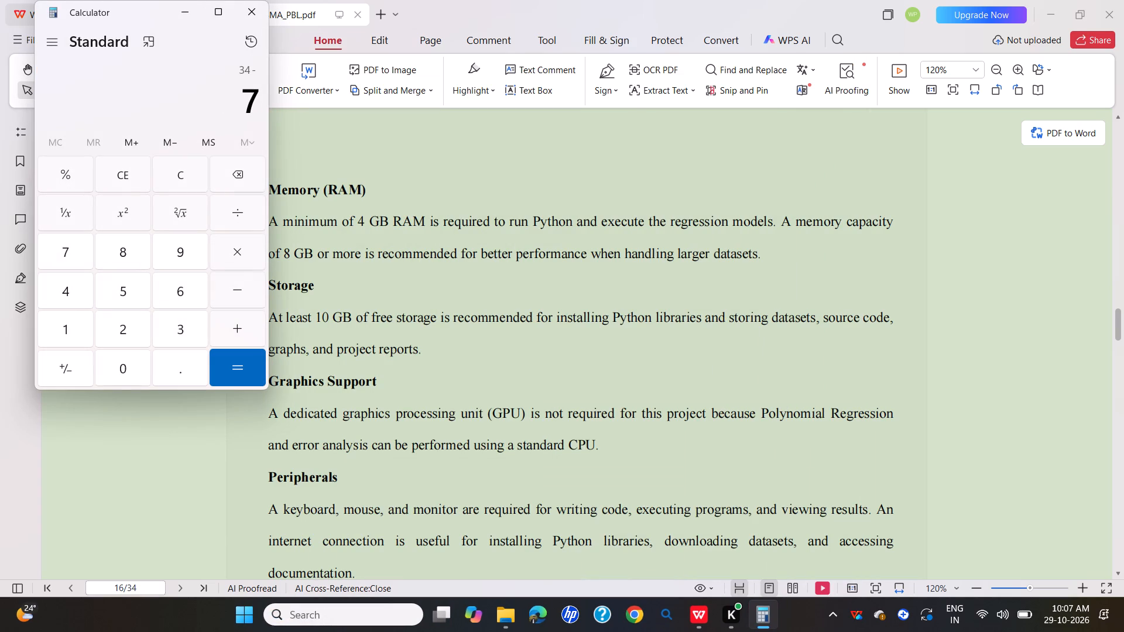
pyautogui.click(231, 373)
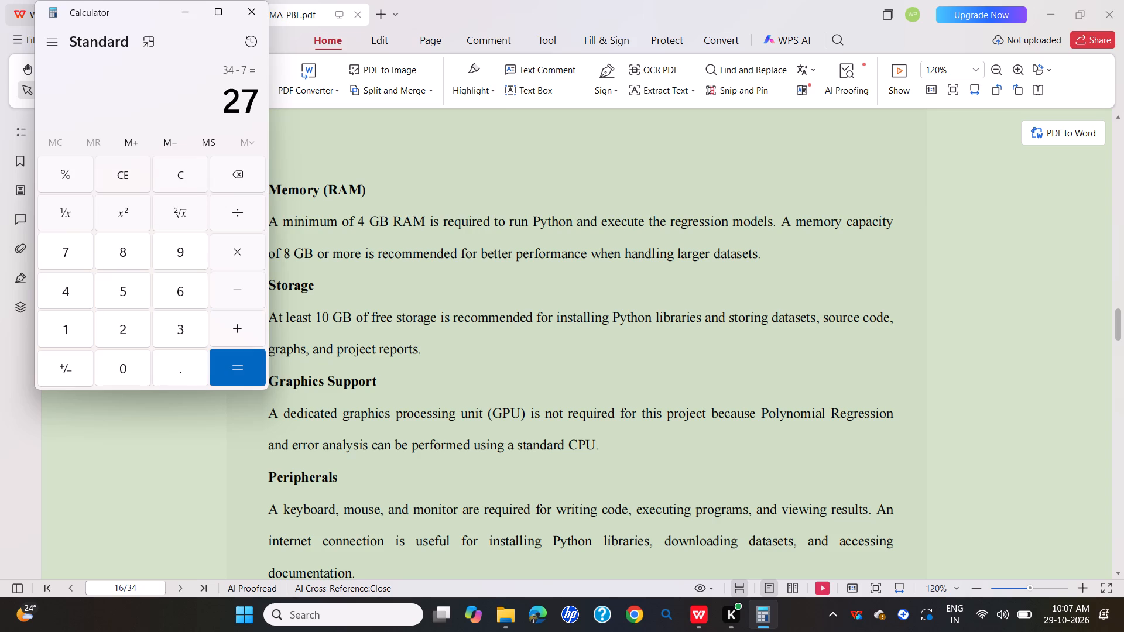
# Clear the calculator and compute 35 − 25.
pyautogui.click(127, 171)
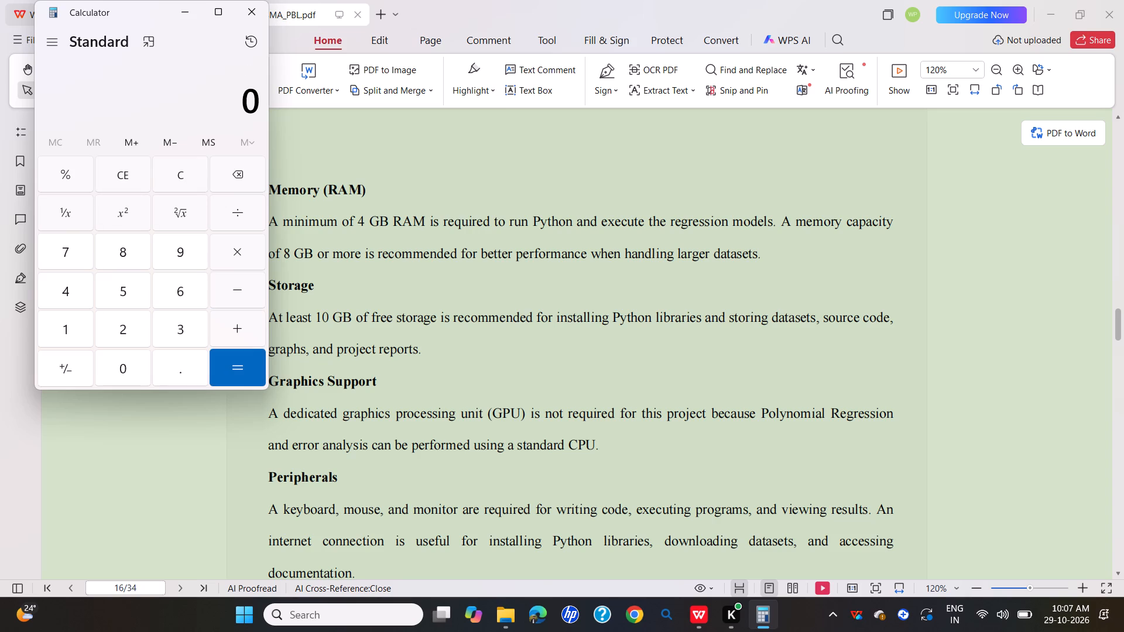
pyautogui.click(181, 324)
pyautogui.click(129, 280)
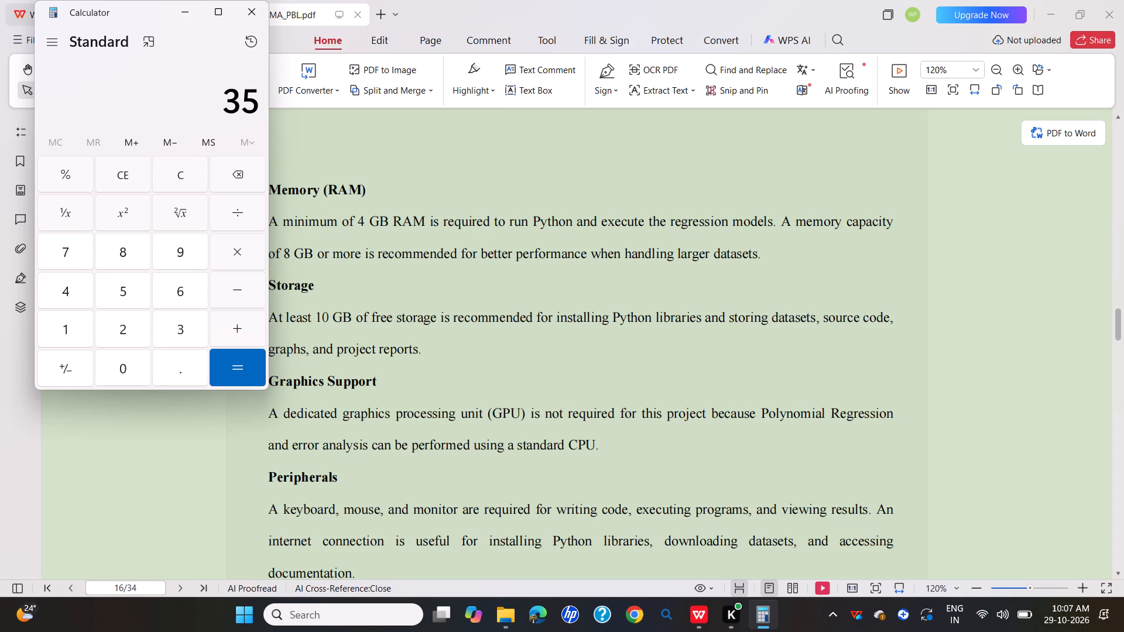
pyautogui.click(234, 292)
pyautogui.click(141, 332)
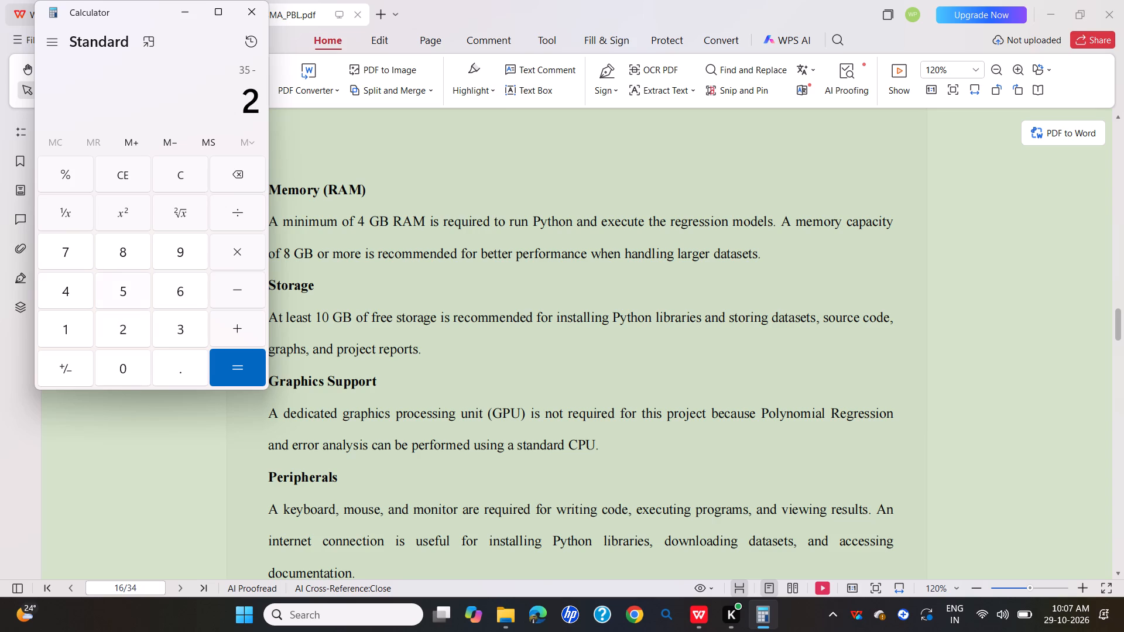
pyautogui.click(137, 297)
pyautogui.click(234, 366)
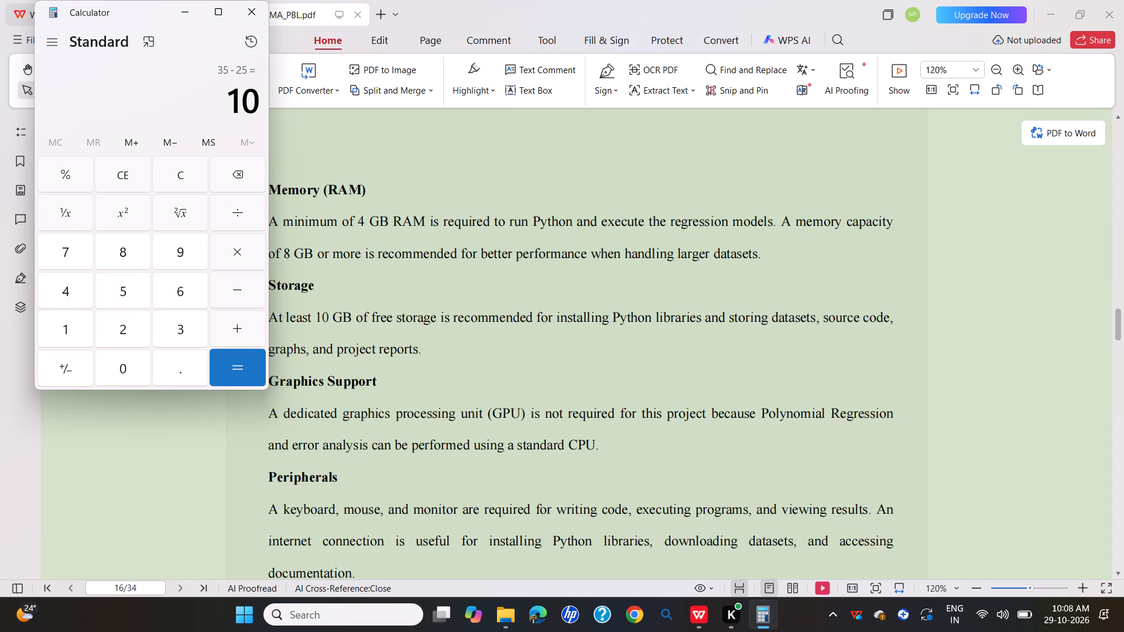
# Clear the calculator, compute 34 − 9, and close Calculator.
pyautogui.click(142, 175)
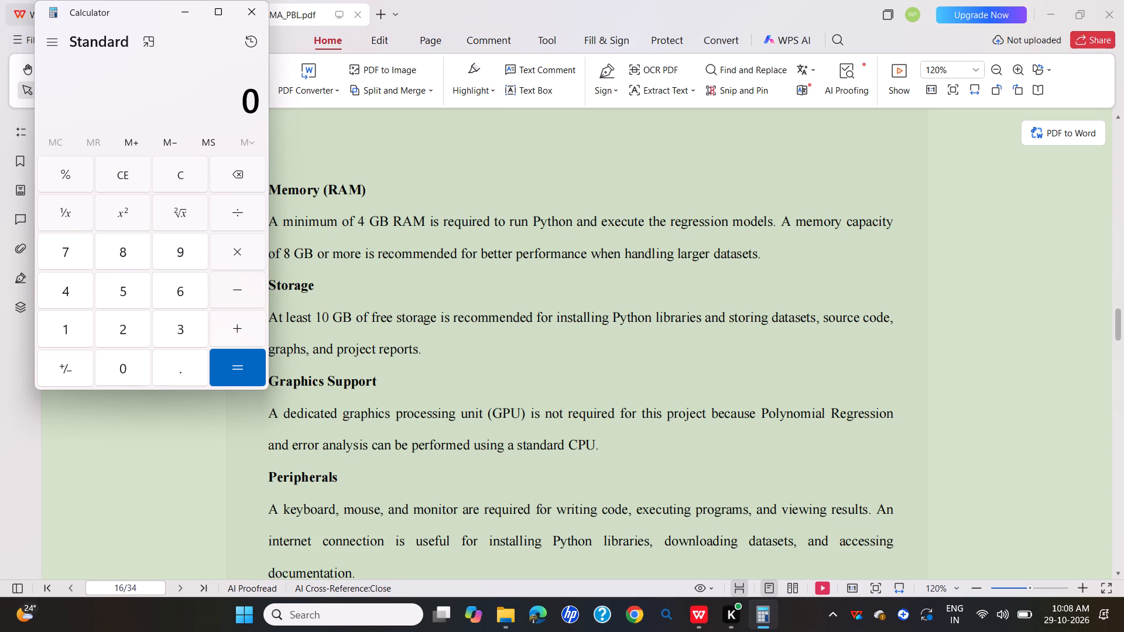
pyautogui.click(175, 326)
pyautogui.click(67, 280)
pyautogui.click(238, 284)
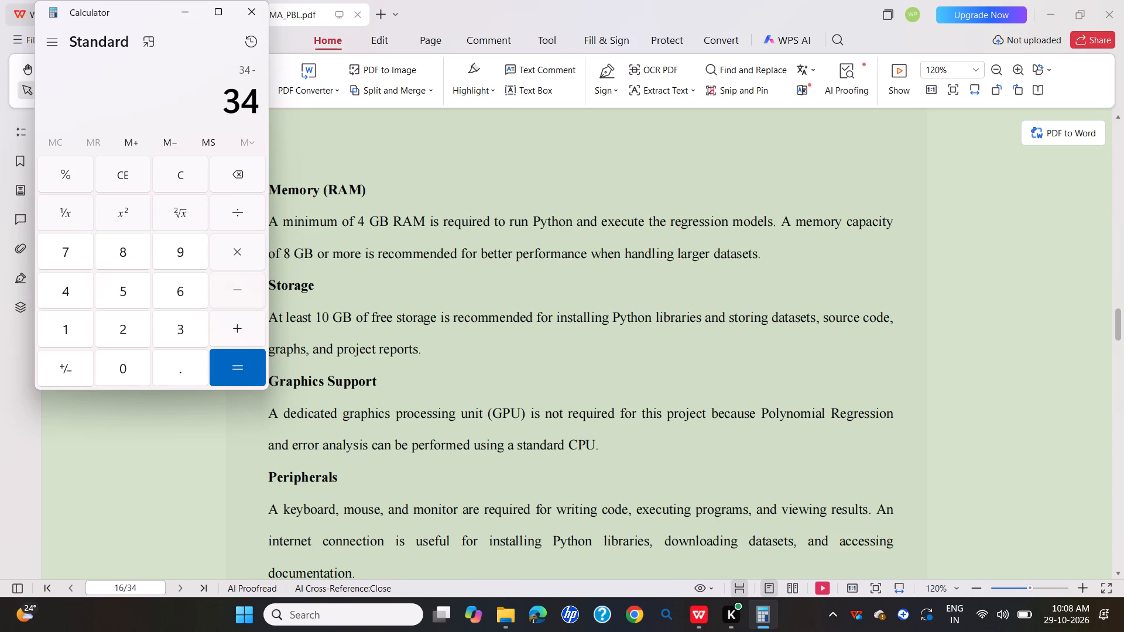
pyautogui.click(57, 323)
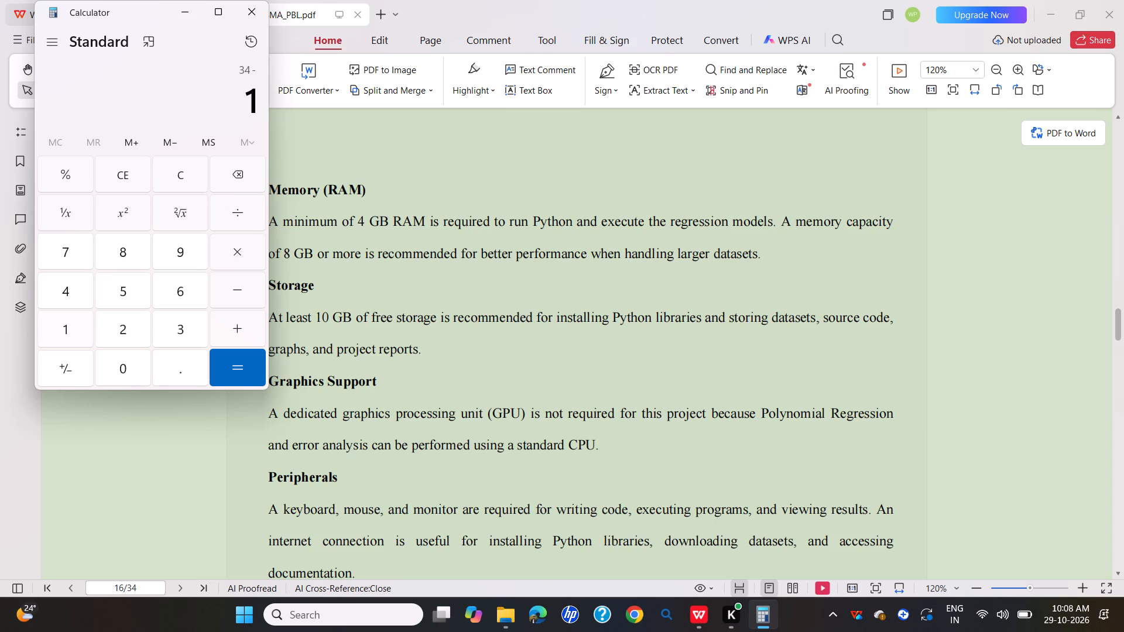
pyautogui.click(235, 184)
pyautogui.click(177, 249)
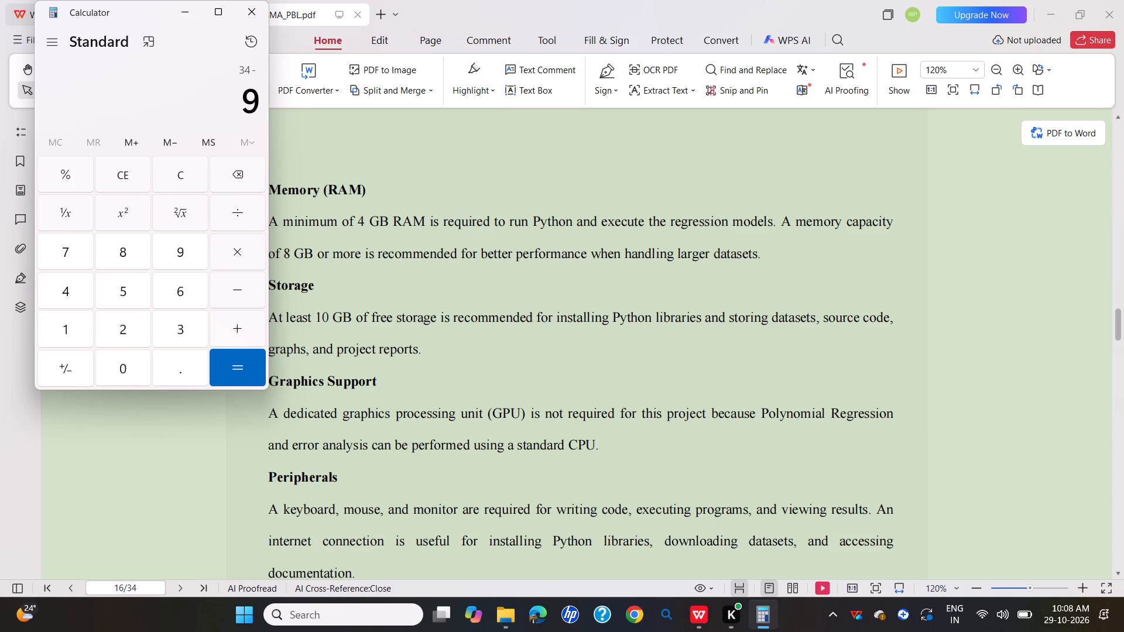
pyautogui.click(258, 356)
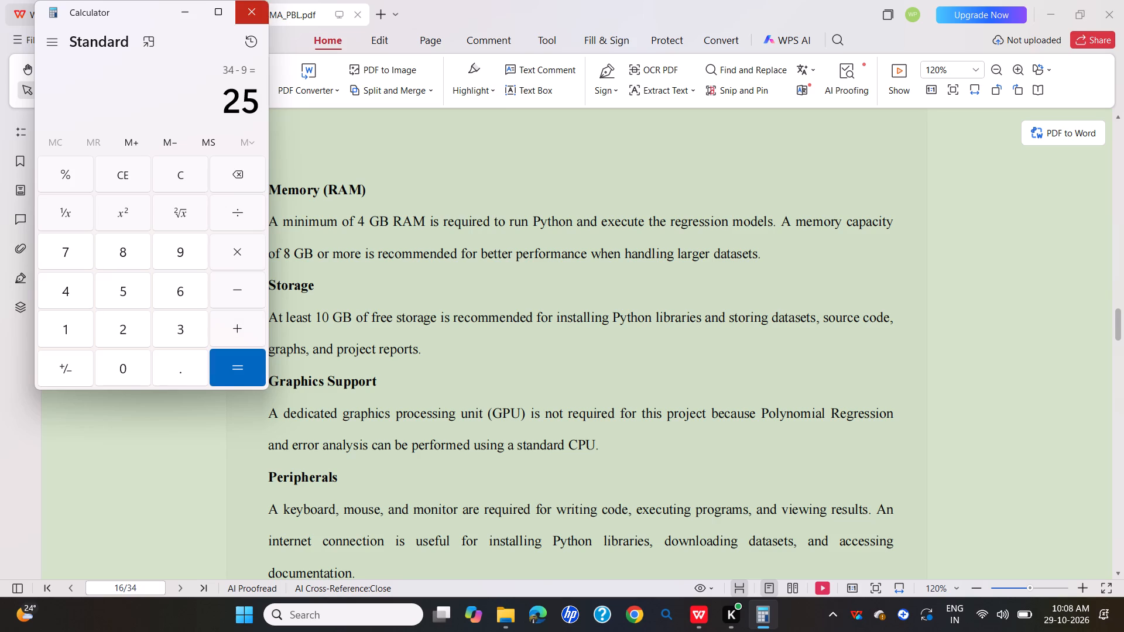
pyautogui.moveTo(177, 0); pyautogui.dragTo(26, 18)
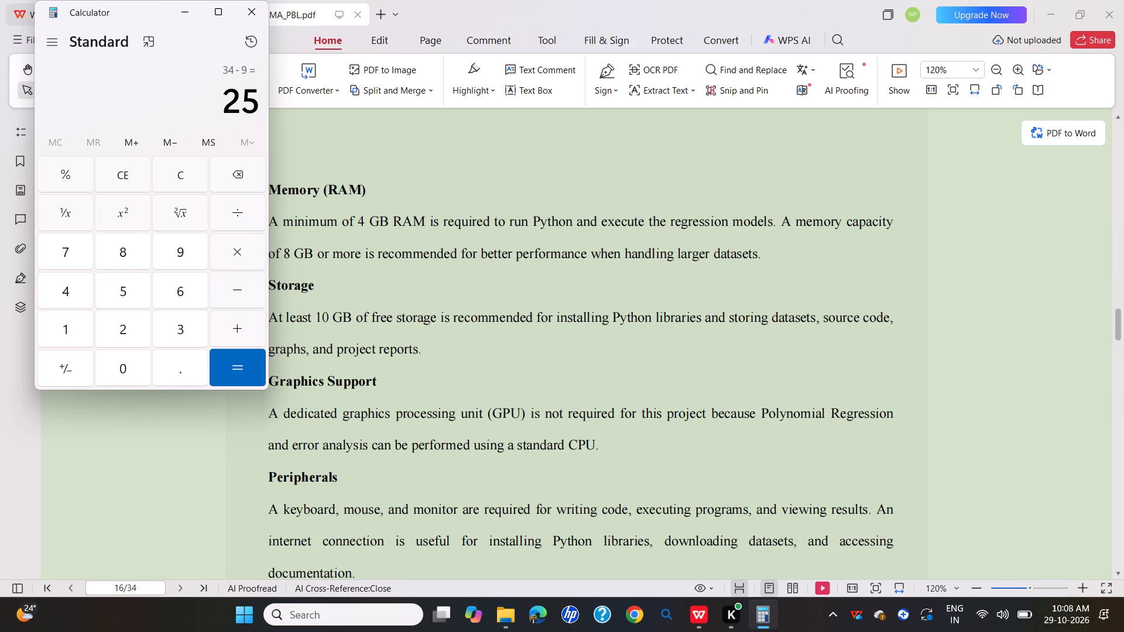
pyautogui.click(249, 18)
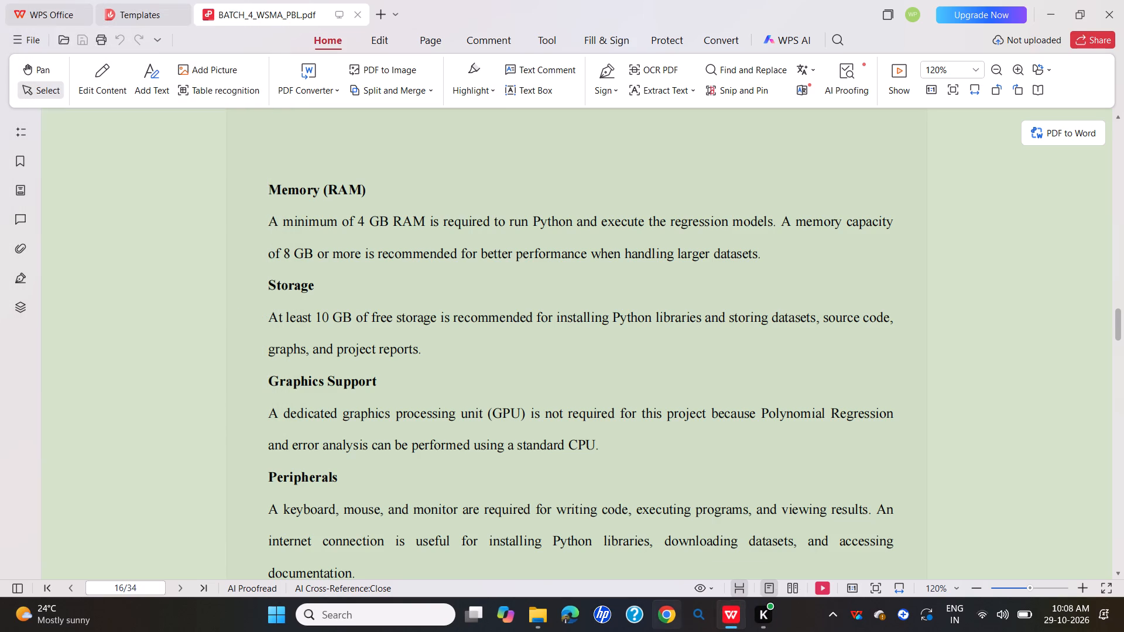
# Switch to Chrome, search Google for "extract pages from pdf" and open Smallpdf's Extract PDF Pages tool.
pyautogui.doubleClick(674, 626)
pyautogui.click(520, 296)
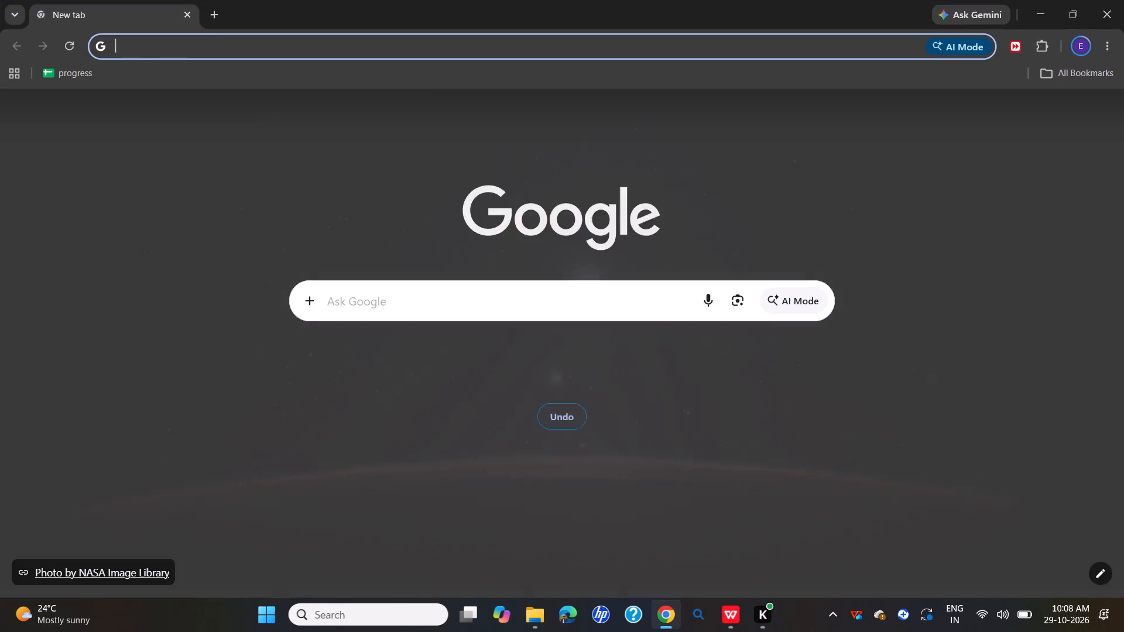
pyautogui.write('extr')
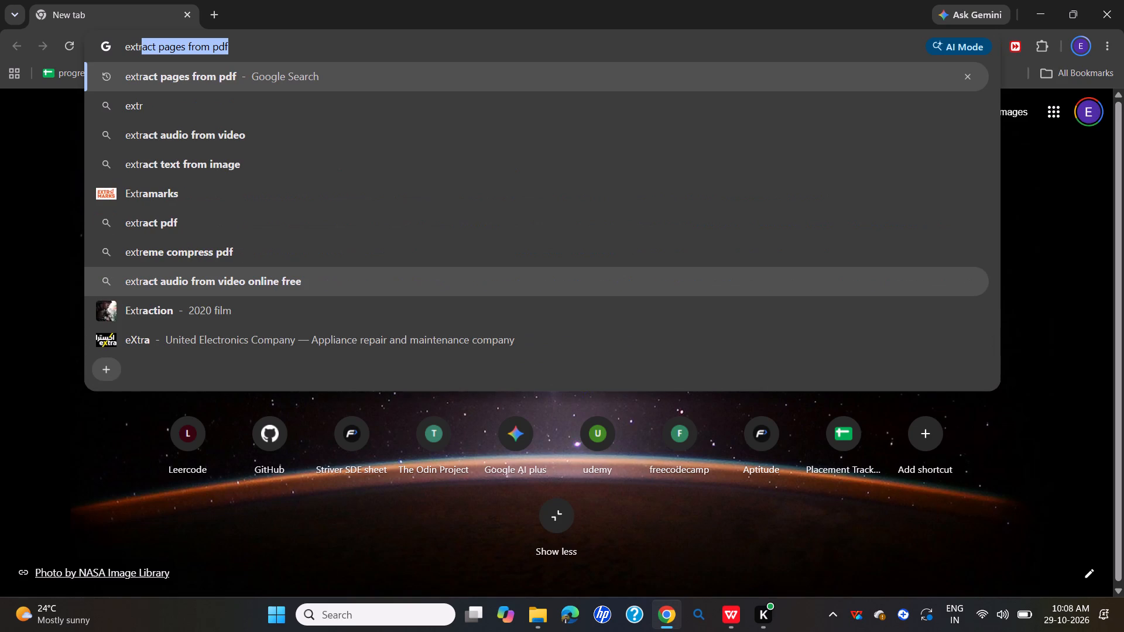
pyautogui.press('Return')
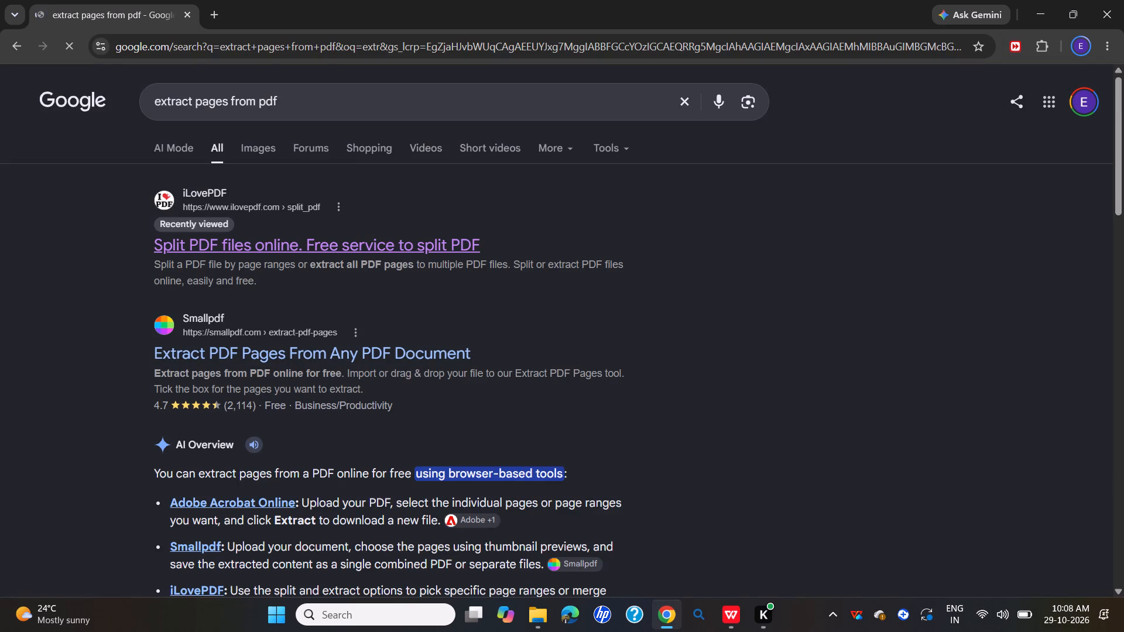
pyautogui.click(359, 248)
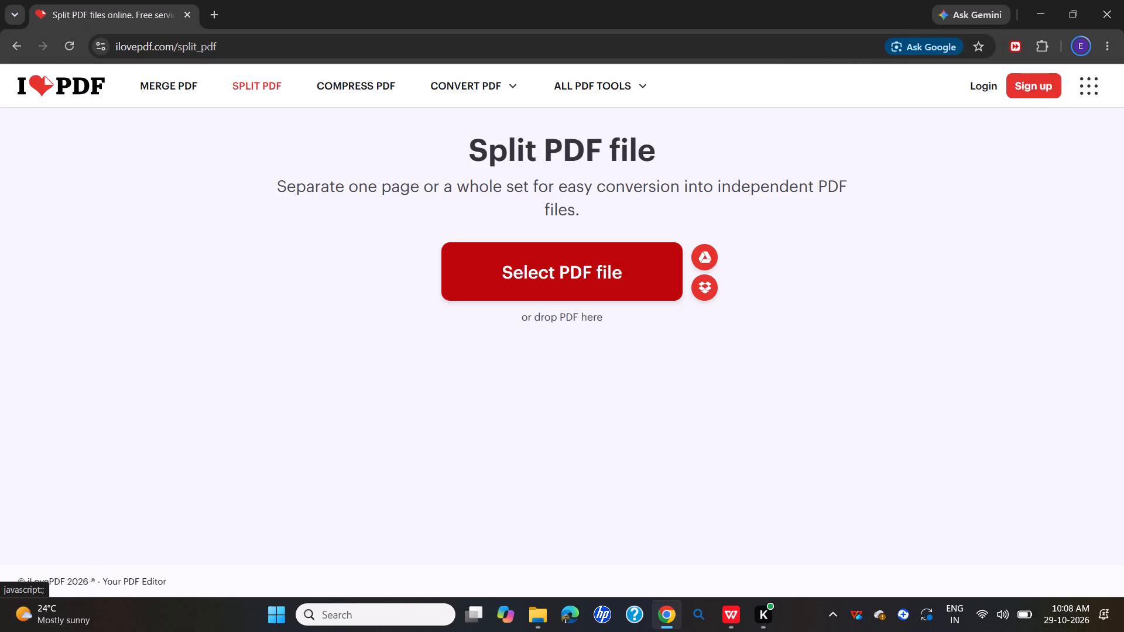
pyautogui.click(12, 57)
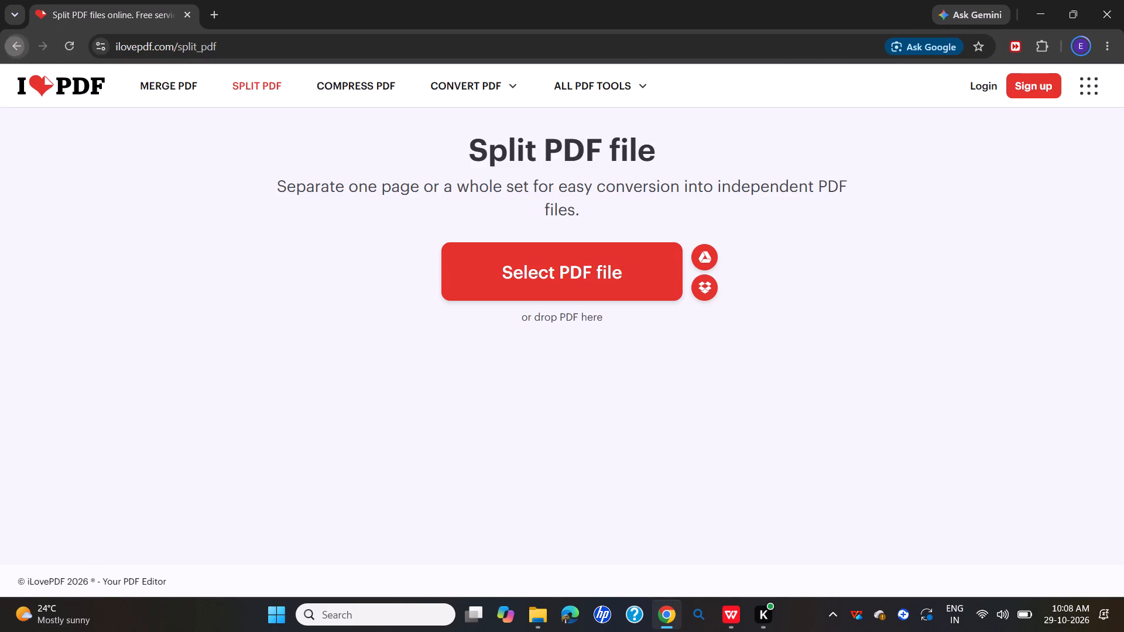
pyautogui.click(249, 349)
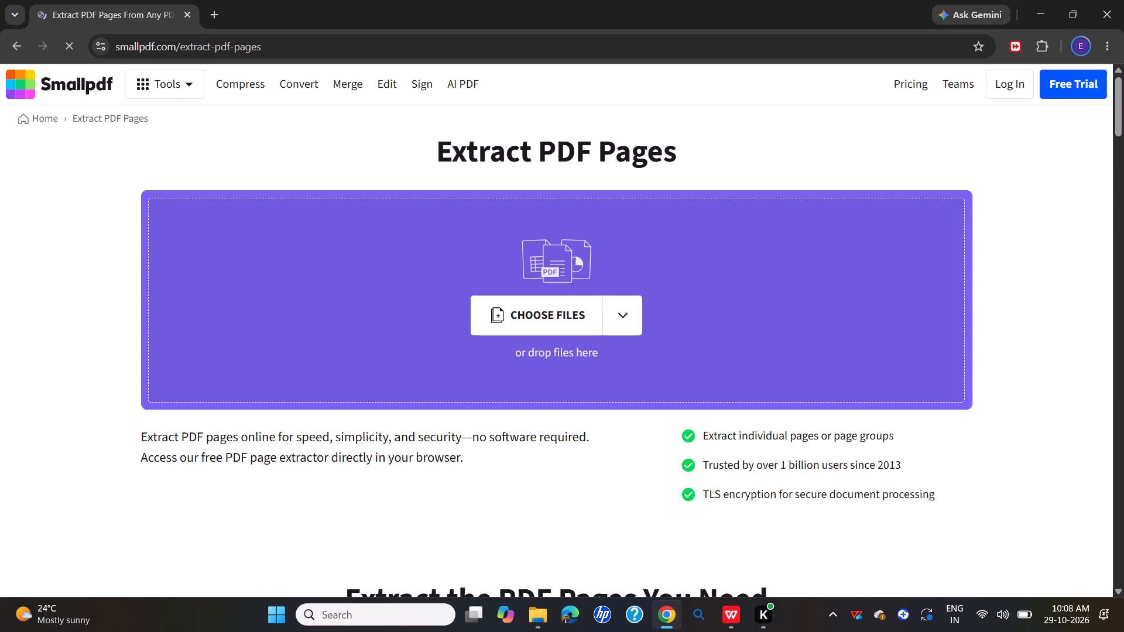
# Load BATCH_4_WSMA_PBL from the Desktop folder into the page extraction tool.
pyautogui.click(544, 307)
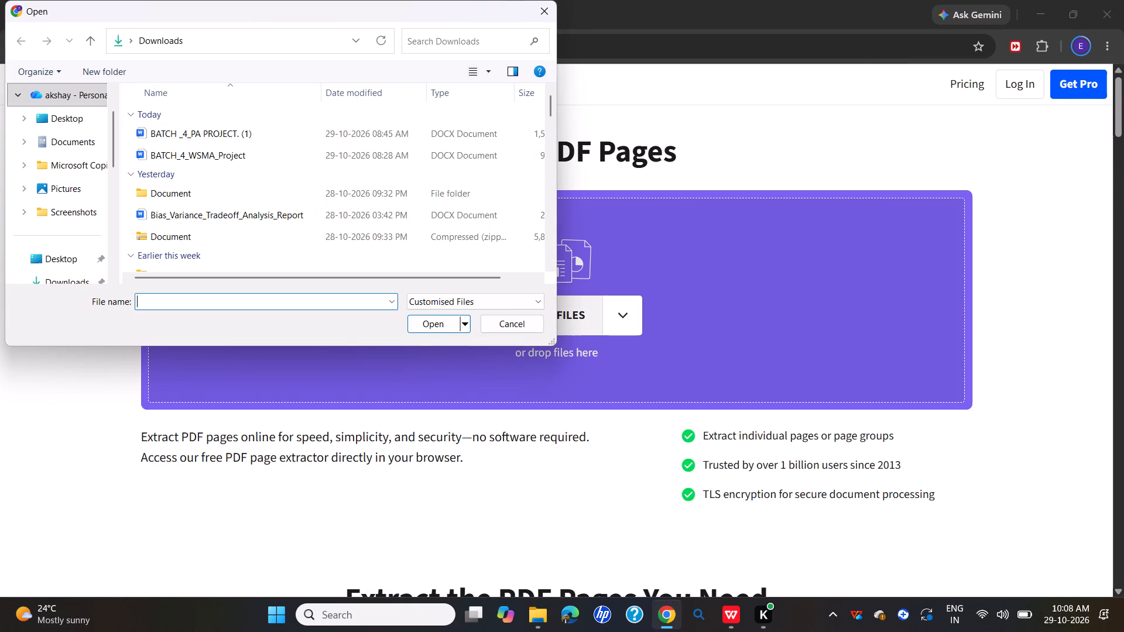
pyautogui.scroll(-2, 56, 209)
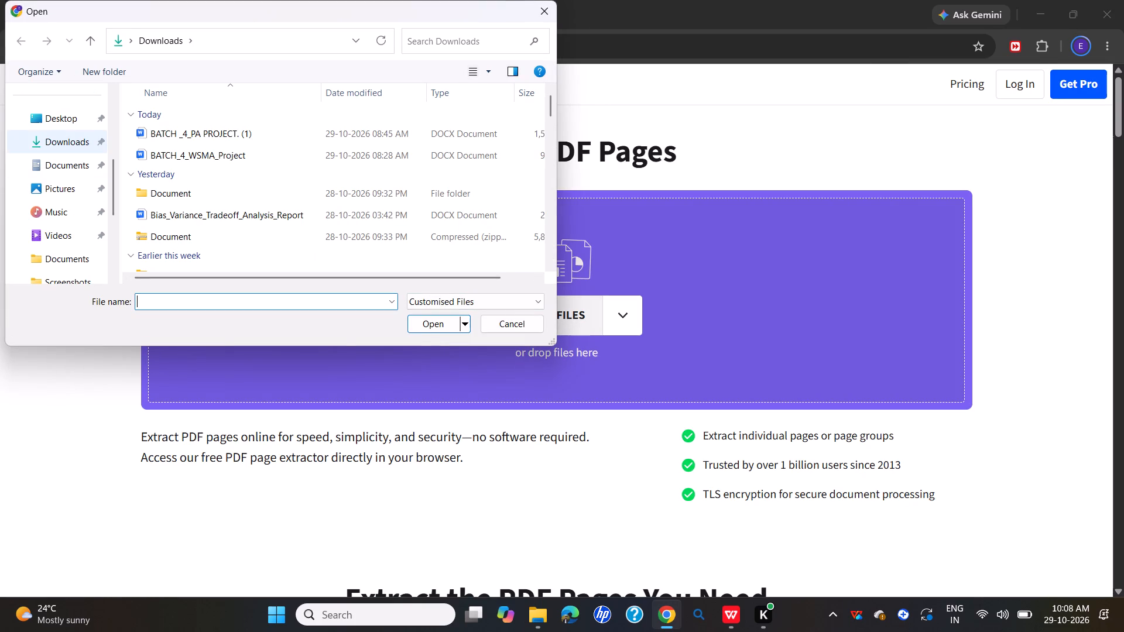
pyautogui.click(70, 121)
pyautogui.click(222, 184)
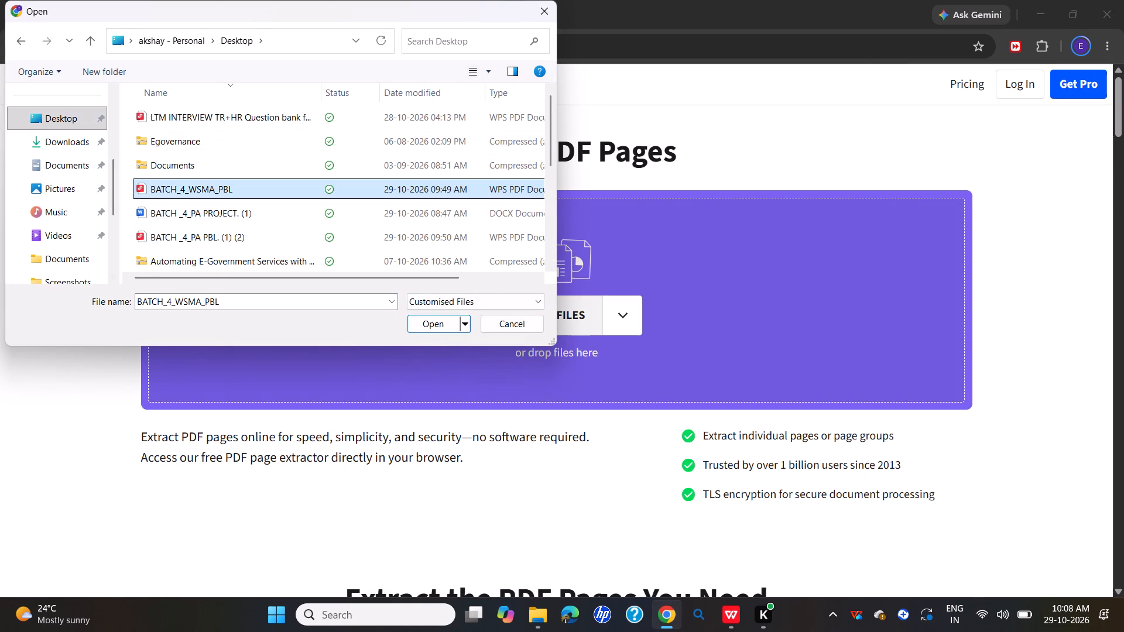
pyautogui.click(433, 322)
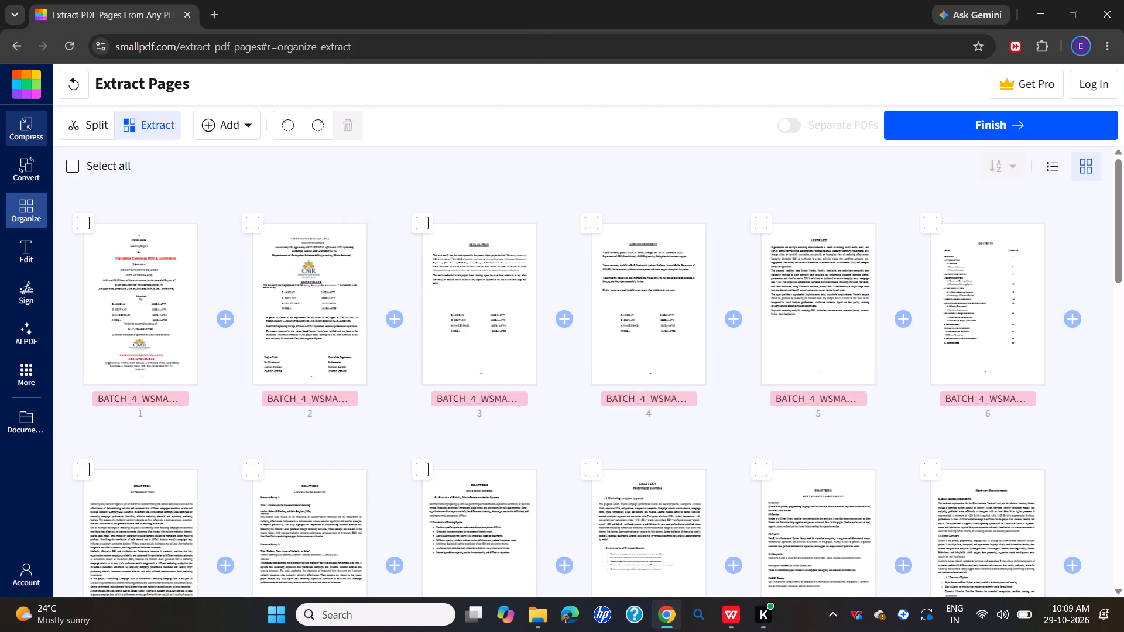
# Select all pages of the document for extraction, leaving out pages 13 and 16.
pyautogui.click(73, 161)
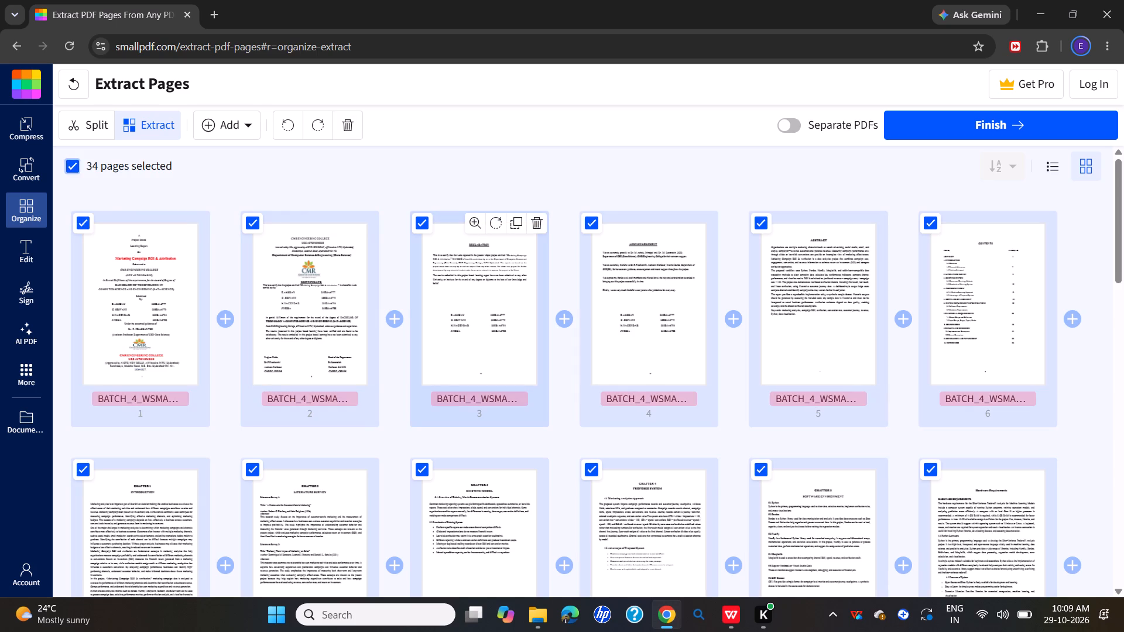
pyautogui.scroll(-2, 513, 438)
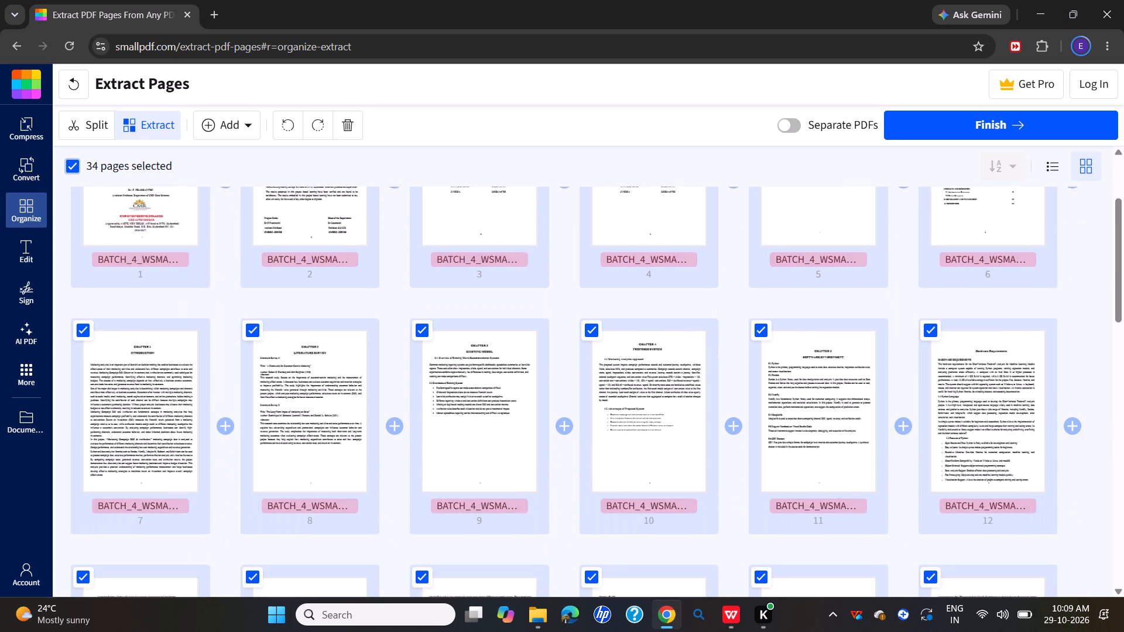
pyautogui.scroll(-3, 513, 438)
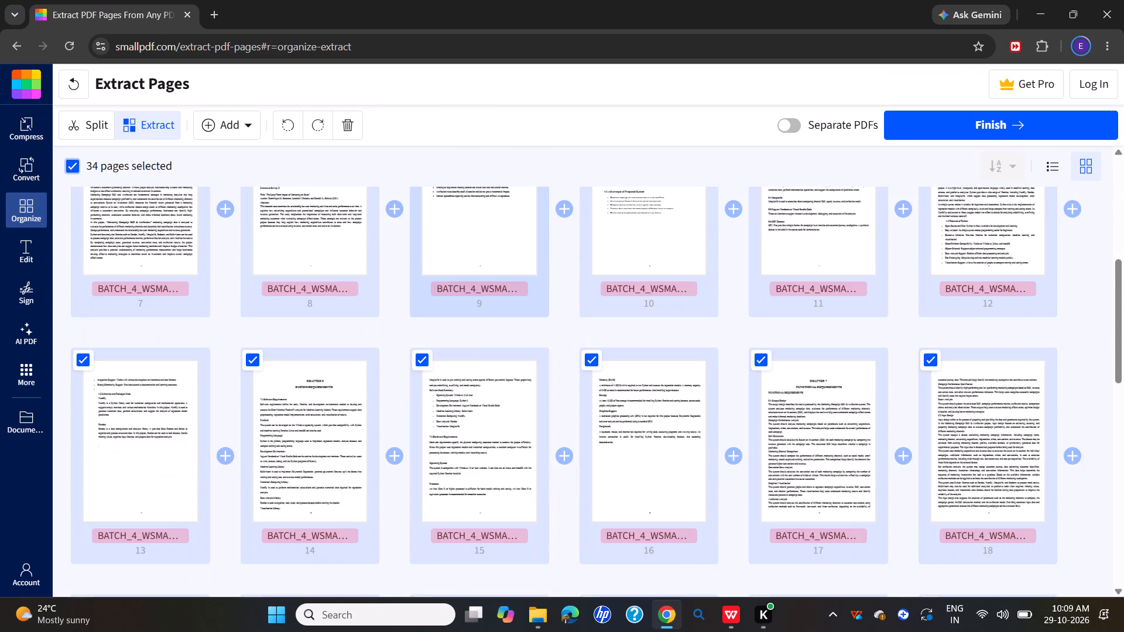
pyautogui.click(87, 356)
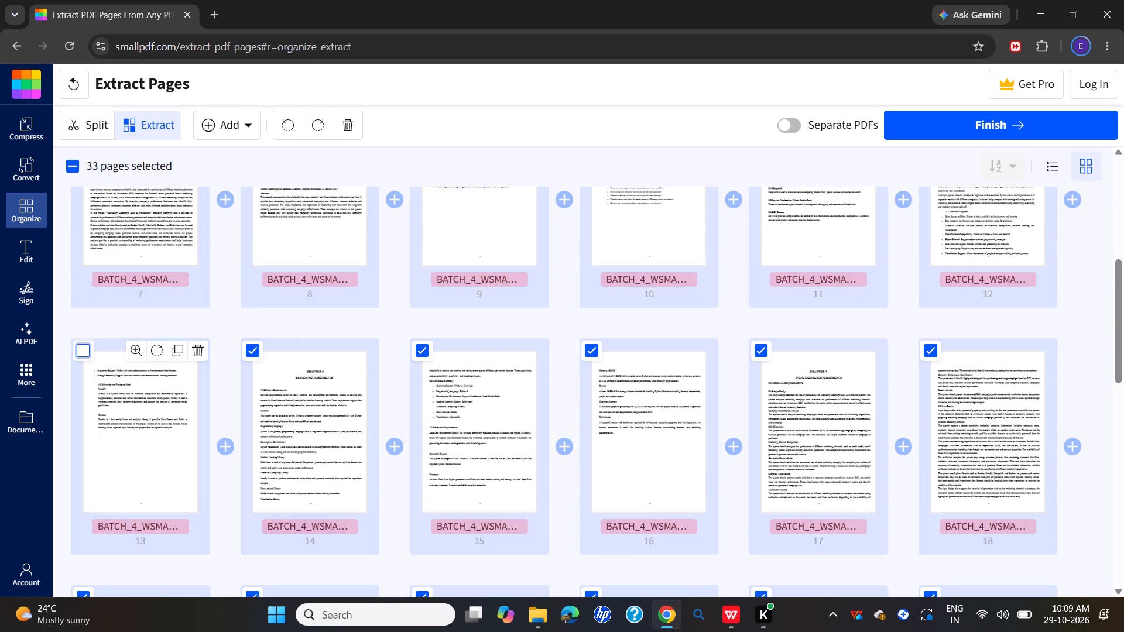
pyautogui.scroll(-1, 468, 465)
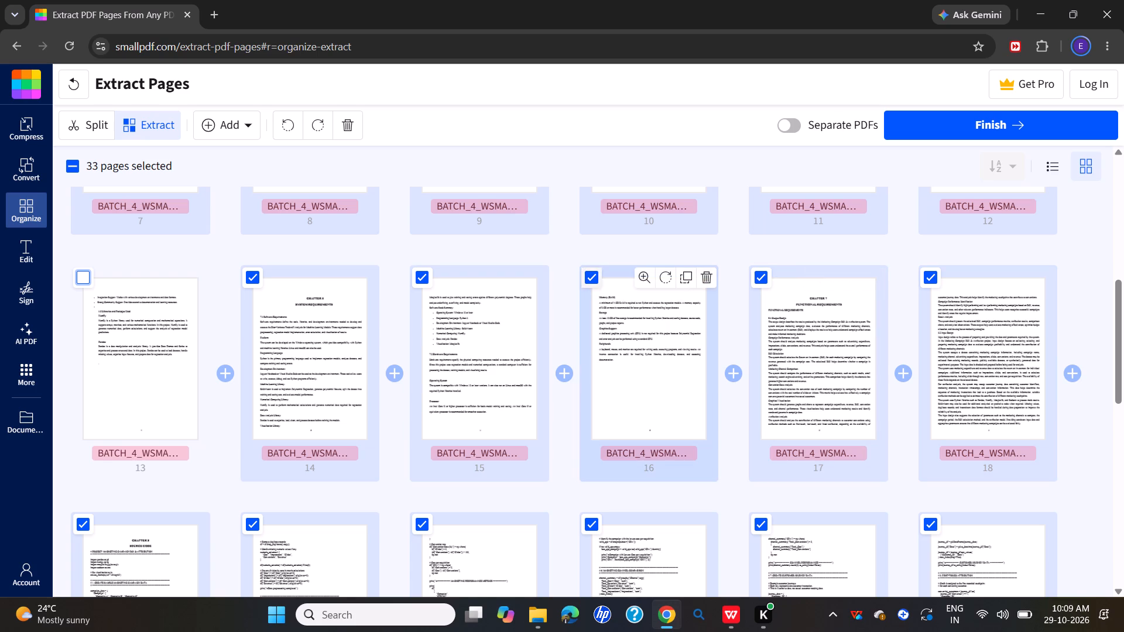
pyautogui.click(594, 279)
# Exclude pages 22, 23, 24, 25 and 26 from the extraction selection.
pyautogui.scroll(-2, 591, 391)
pyautogui.scroll(2, 591, 391)
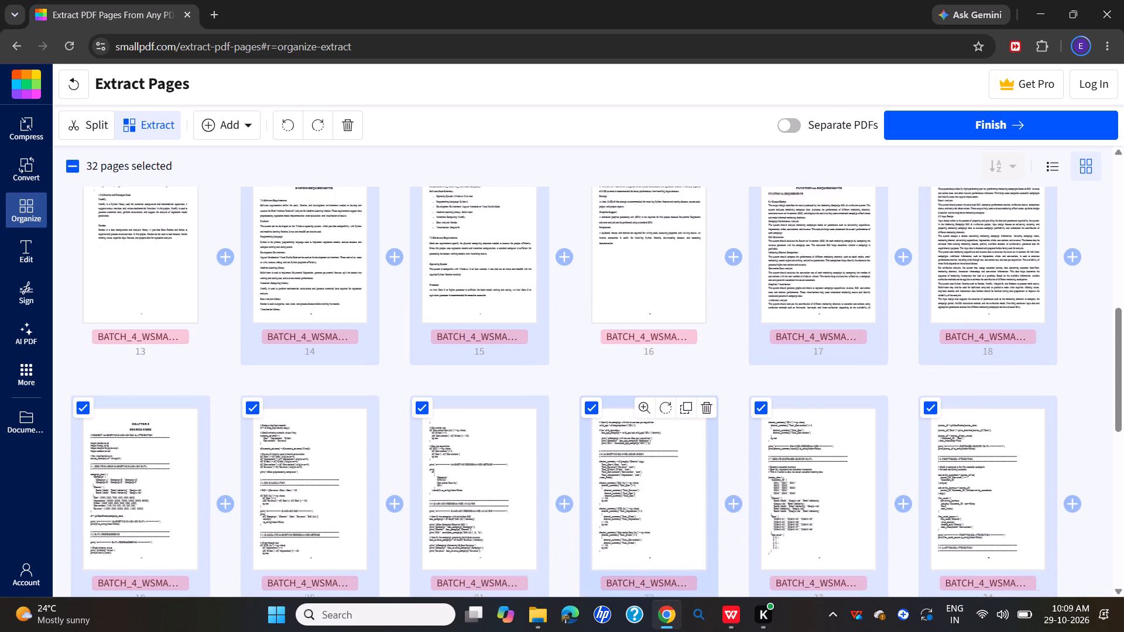
pyautogui.scroll(-3, 591, 391)
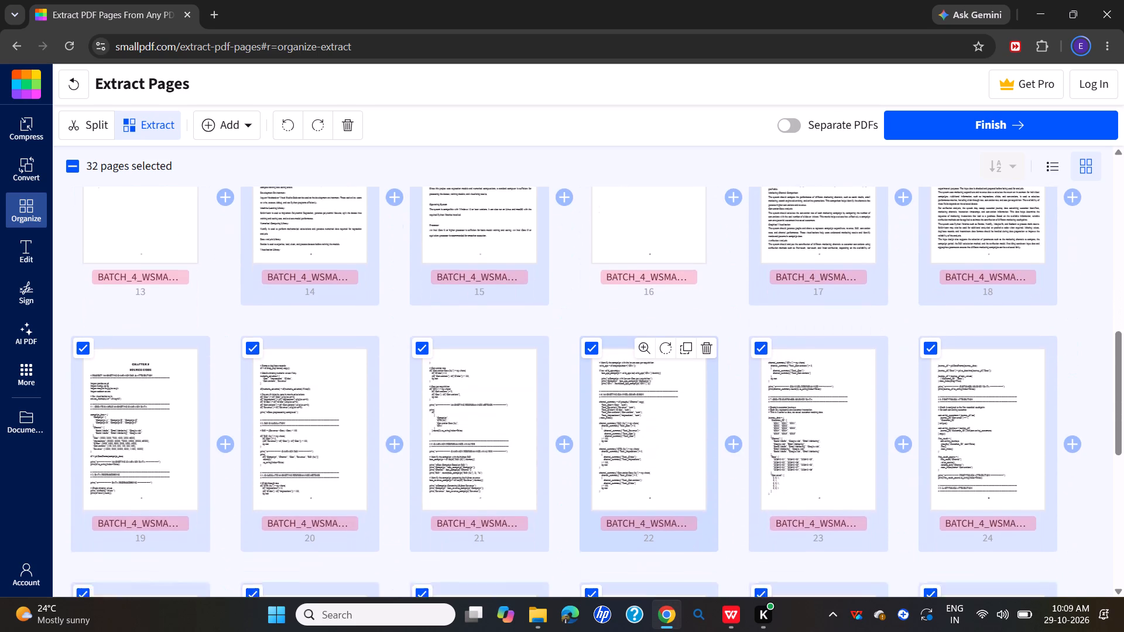
pyautogui.scroll(-2, 591, 391)
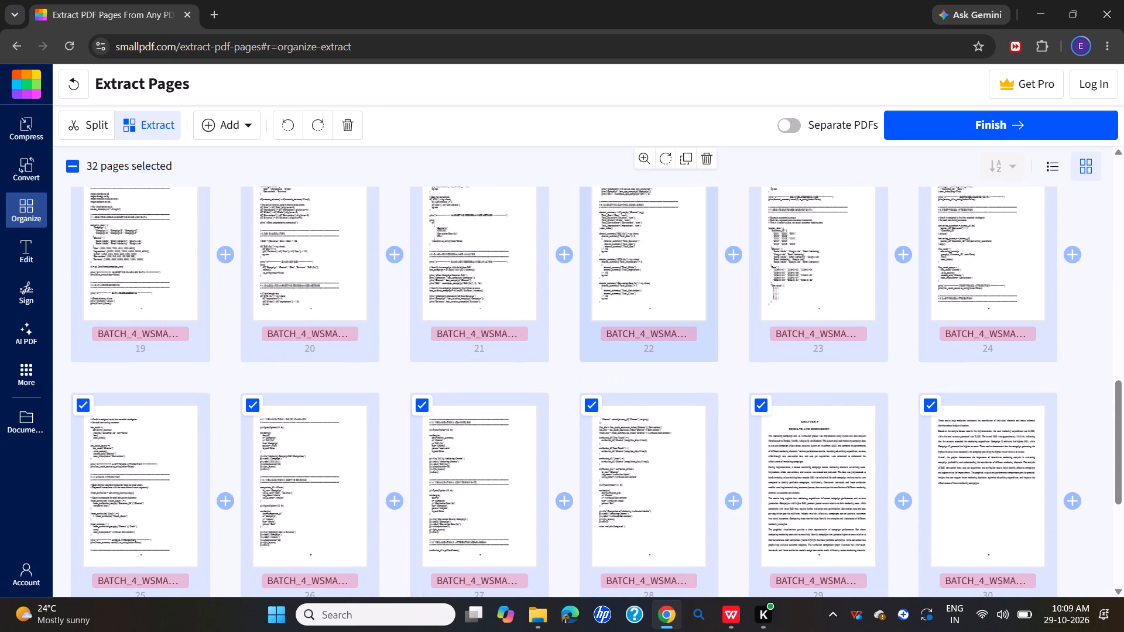
pyautogui.scroll(3, 623, 273)
pyautogui.click(597, 369)
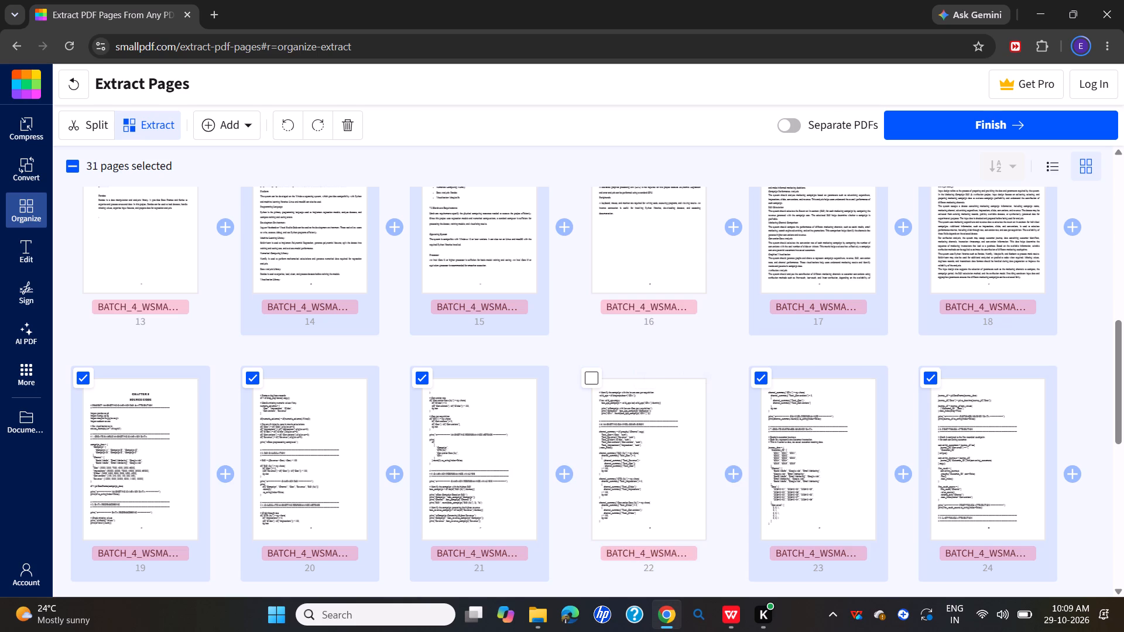
pyautogui.click(749, 377)
pyautogui.click(937, 386)
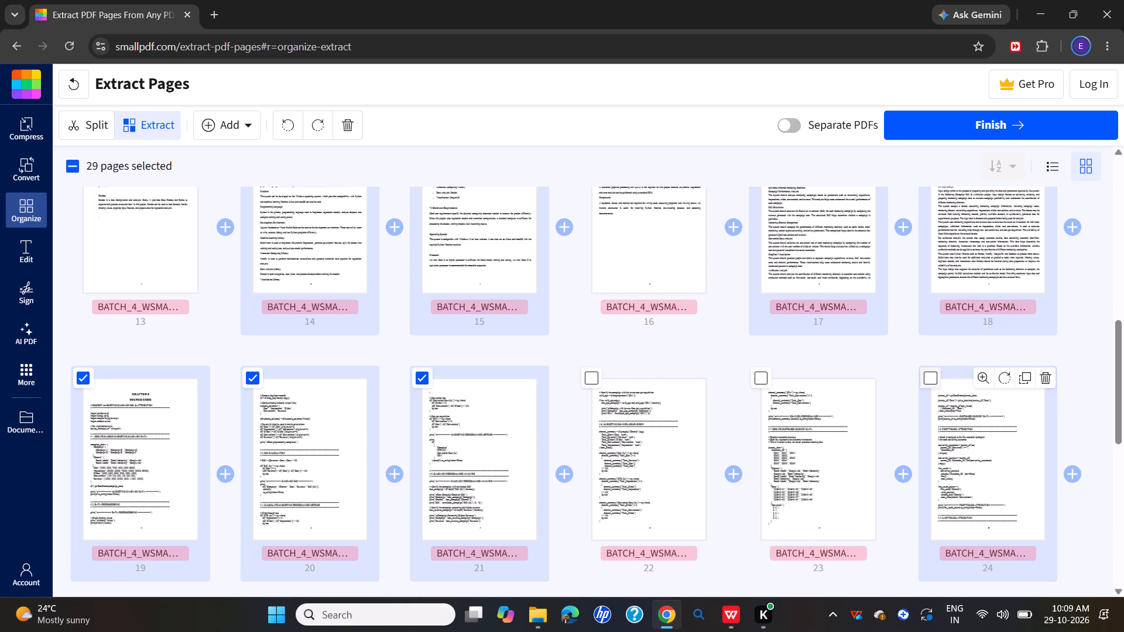
pyautogui.scroll(-3, 332, 466)
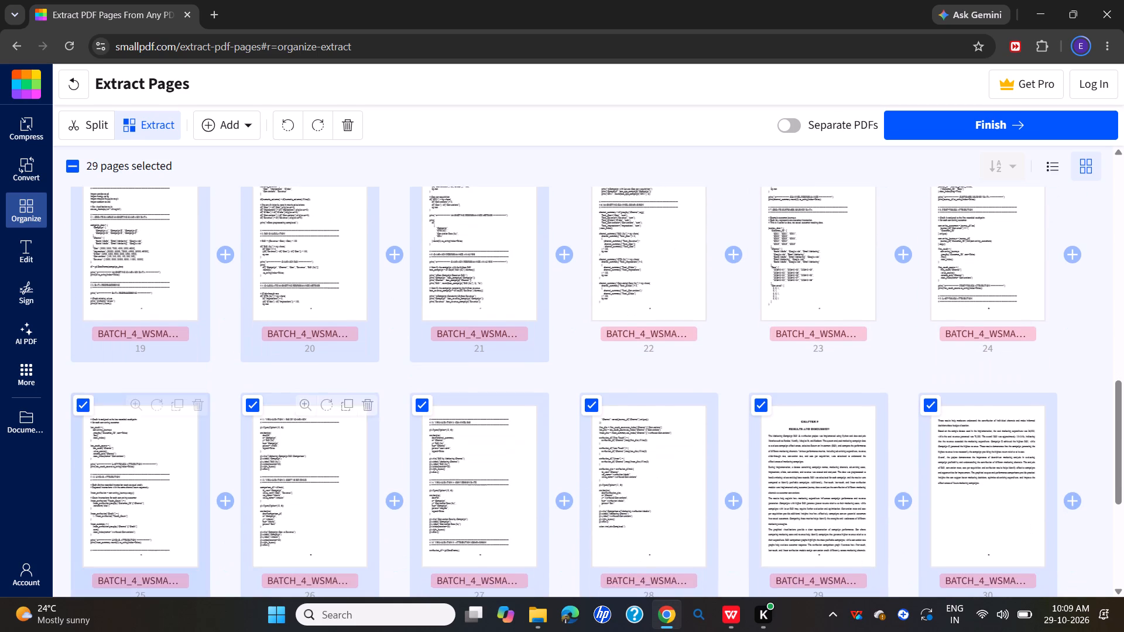
pyautogui.click(122, 430)
pyautogui.scroll(-1, 309, 446)
pyautogui.click(313, 434)
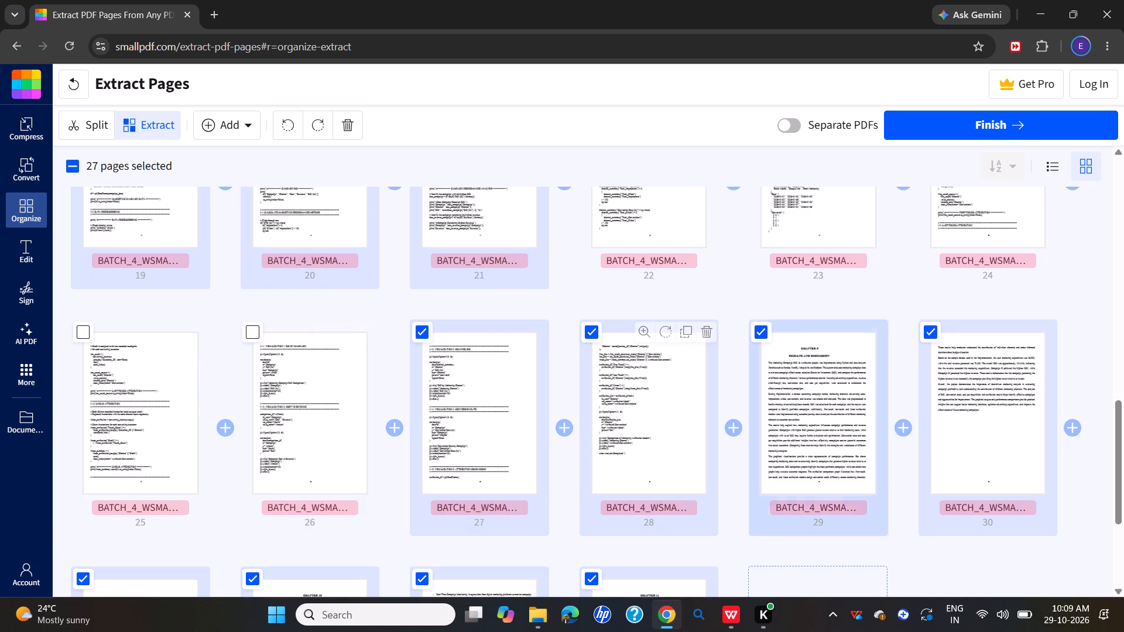
# Exclude pages 29 and 33 from the extraction selection.
pyautogui.click(831, 451)
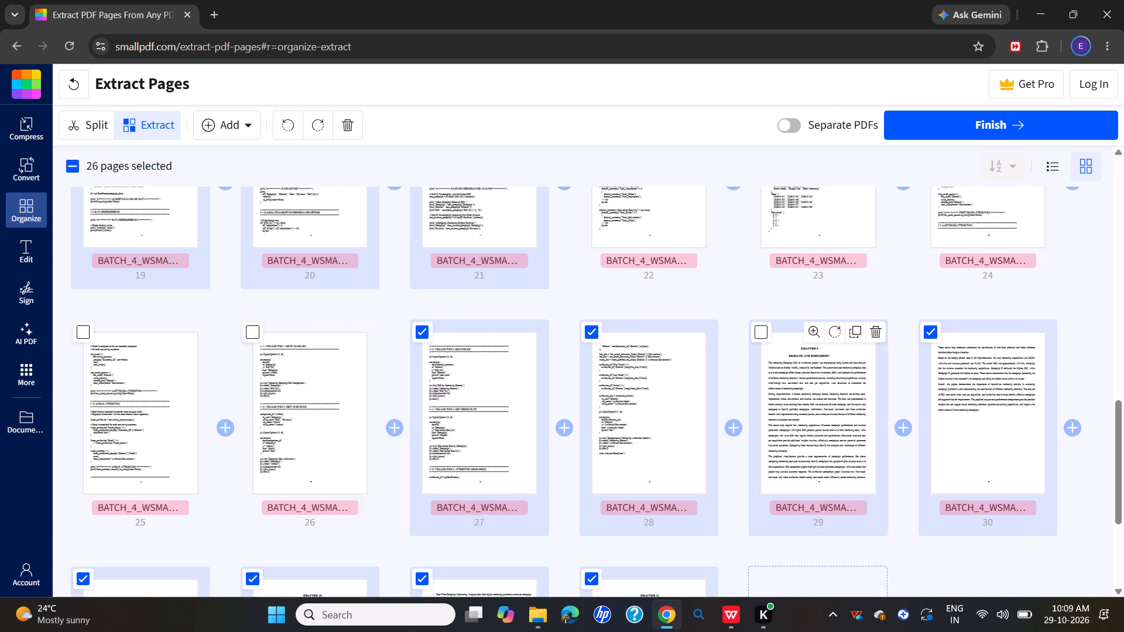
pyautogui.scroll(-4, 831, 451)
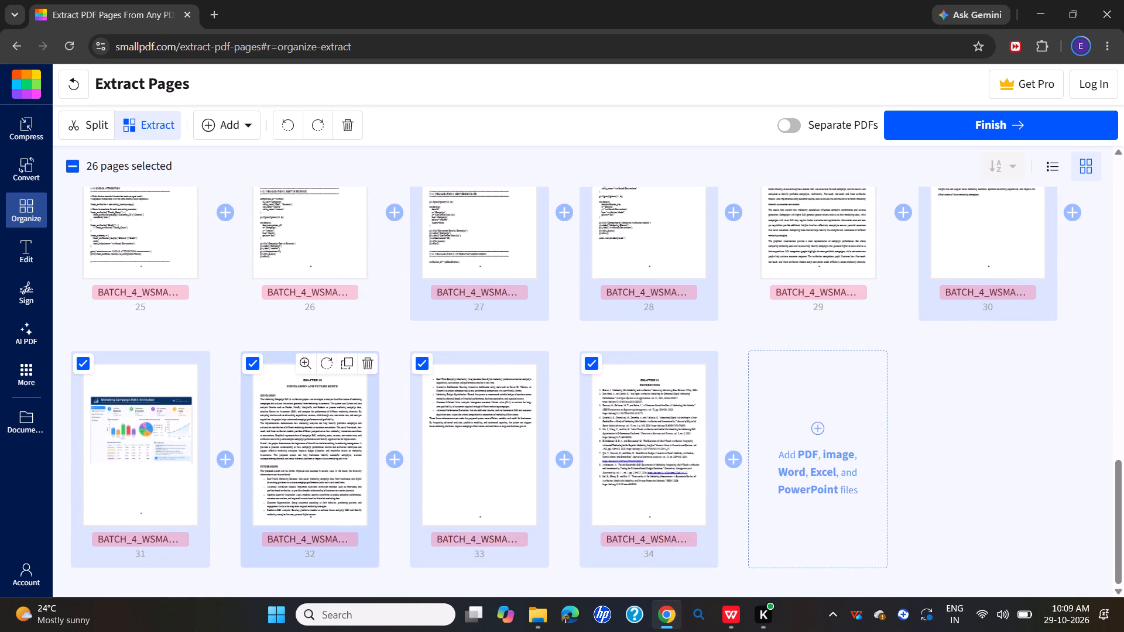
pyautogui.click(455, 439)
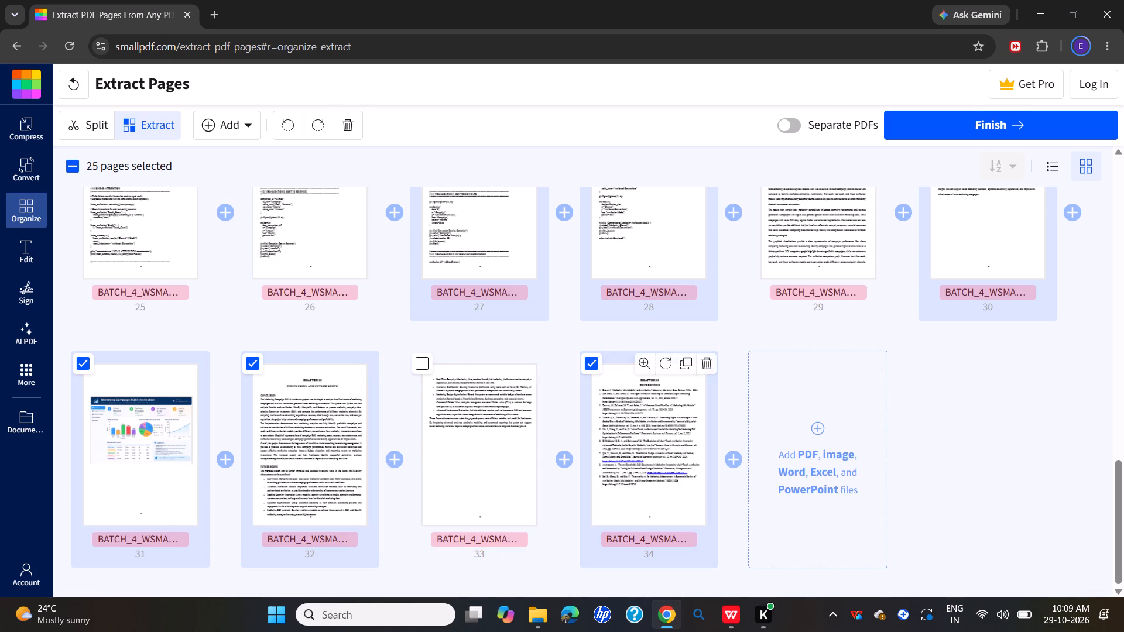
# Extract the selected pages into a single PDF and download BATCH_4_WSMA_PBL-pages.pdf.
pyautogui.scroll(20, 622, 476)
pyautogui.scroll(5, 622, 476)
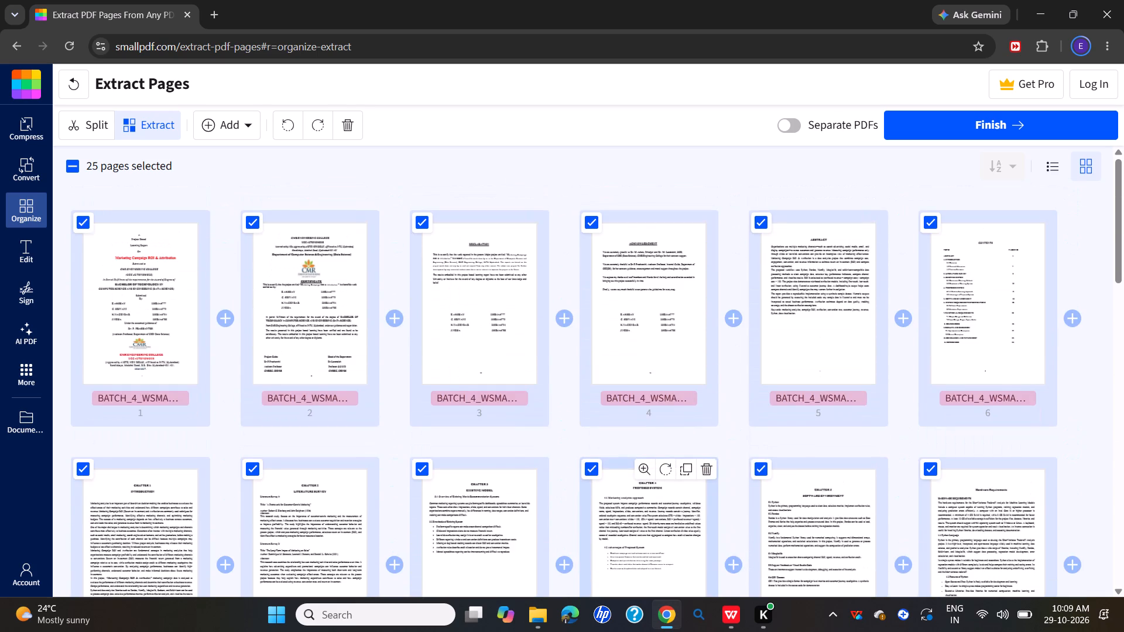
pyautogui.click(982, 123)
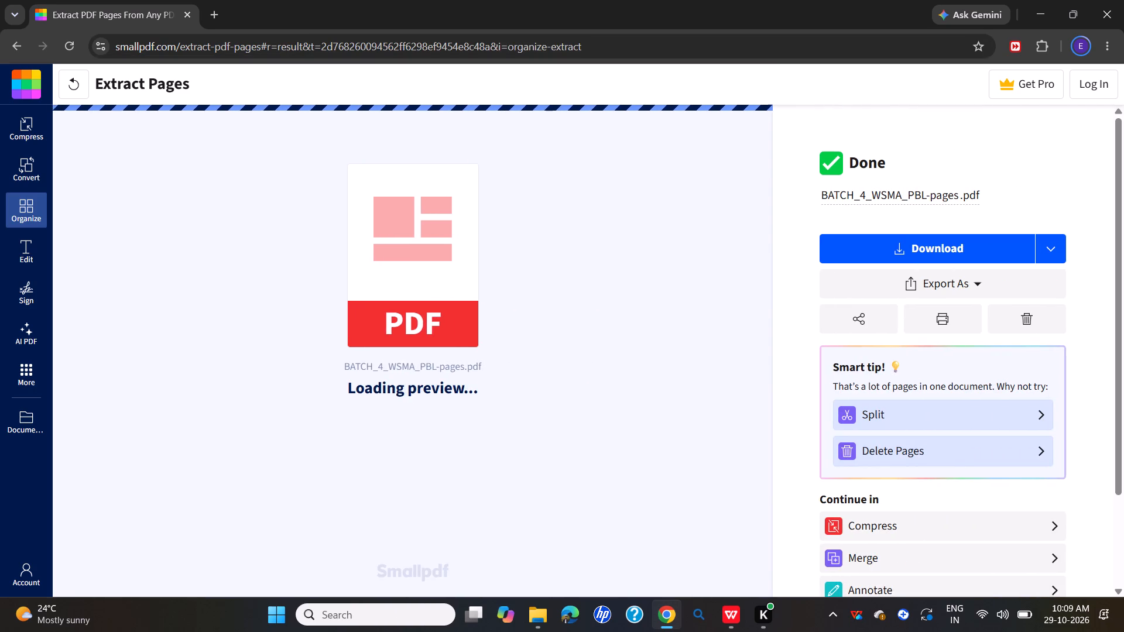
pyautogui.click(922, 238)
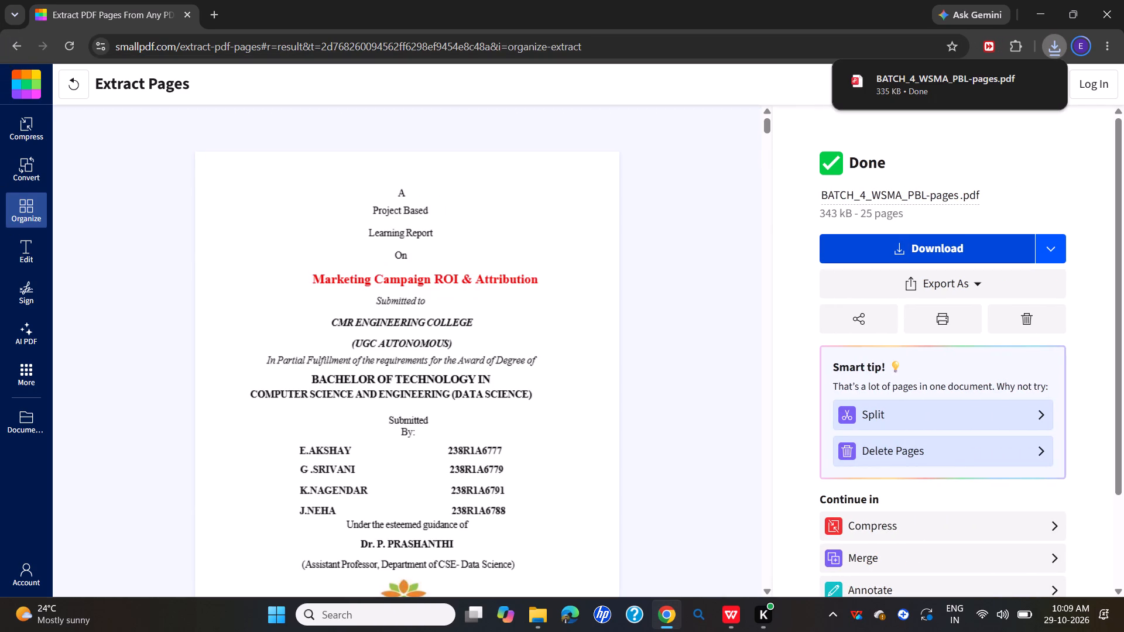
# Open the downloaded BATCH_4_WSMA_PBL-pages.pdf and look through its pages from the title page to the results discussion.
pyautogui.doubleClick(920, 83)
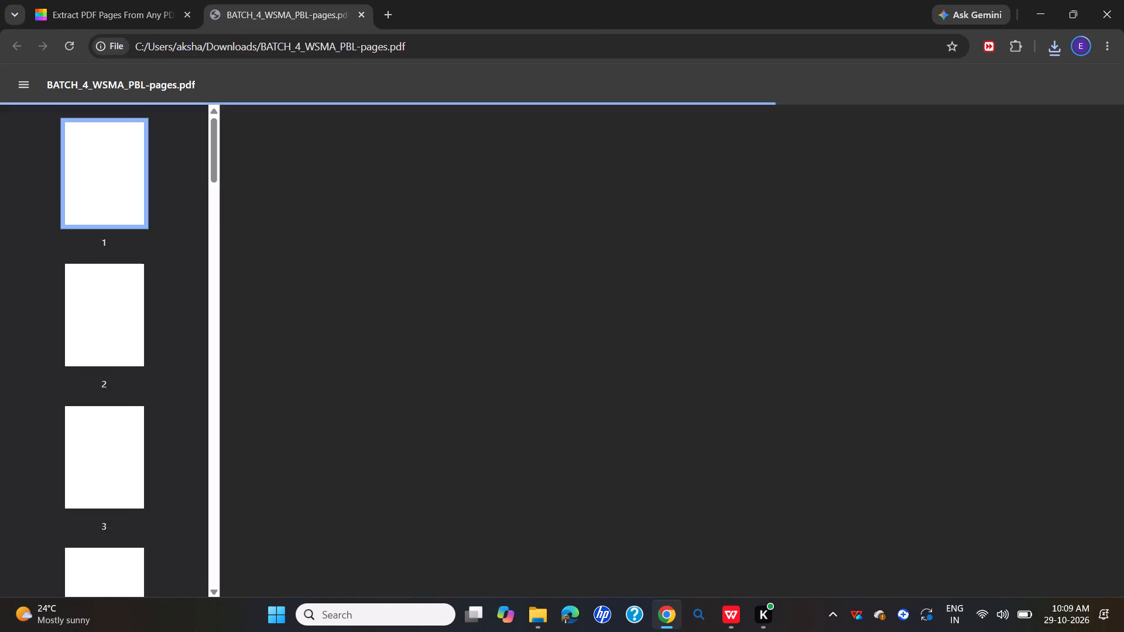
pyautogui.scroll(-20, 582, 356)
pyautogui.scroll(-15, 582, 356)
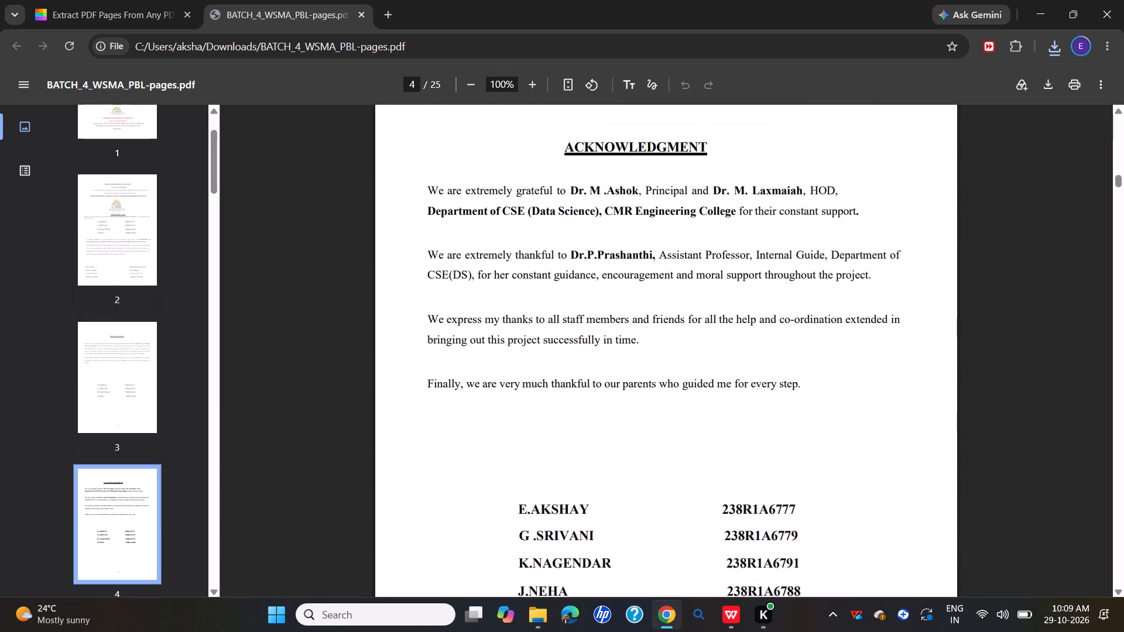
pyautogui.scroll(-20, 590, 356)
pyautogui.scroll(-20, 590, 356)
pyautogui.scroll(-2, 590, 356)
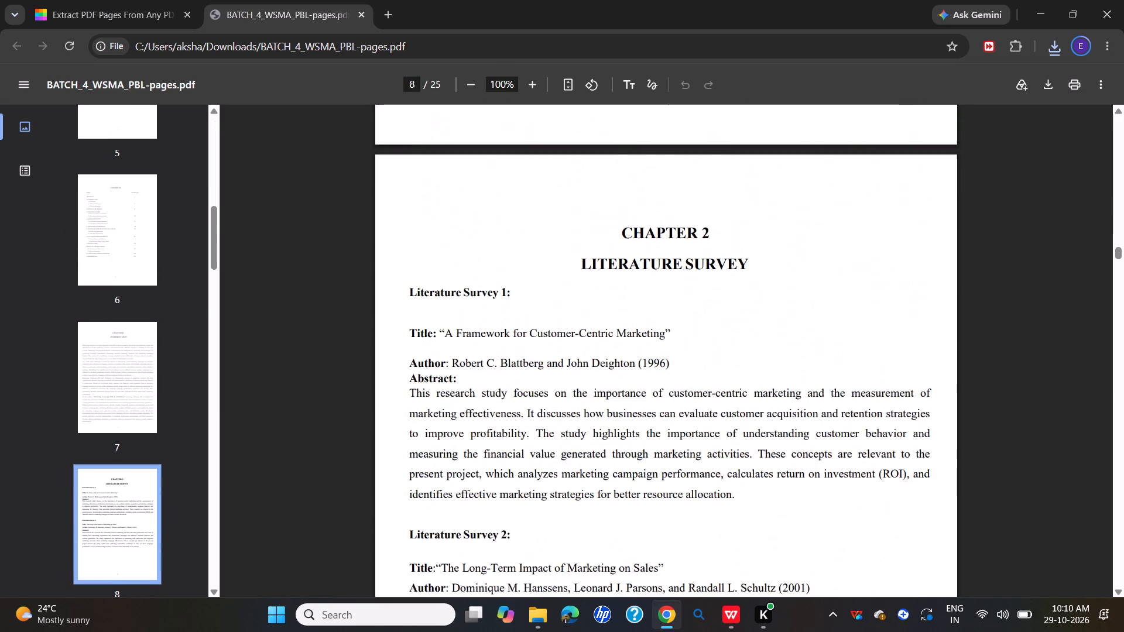
pyautogui.scroll(-20, 599, 352)
pyautogui.scroll(-20, 599, 352)
pyautogui.scroll(-2, 599, 352)
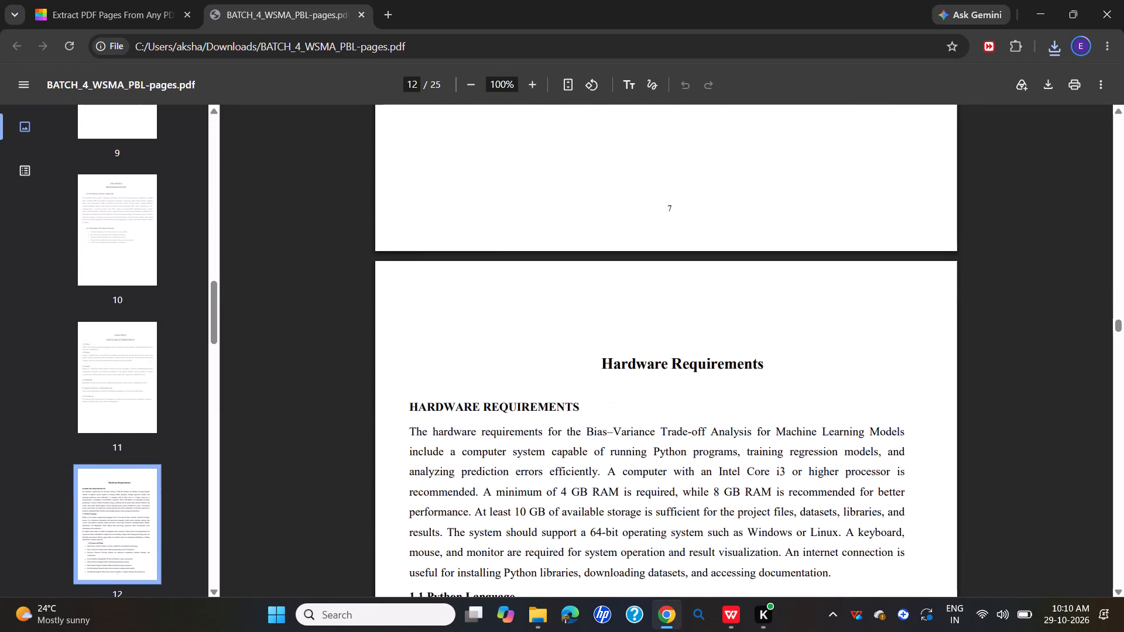
pyautogui.scroll(-20, 611, 355)
pyautogui.scroll(-20, 611, 355)
pyautogui.scroll(-2, 611, 355)
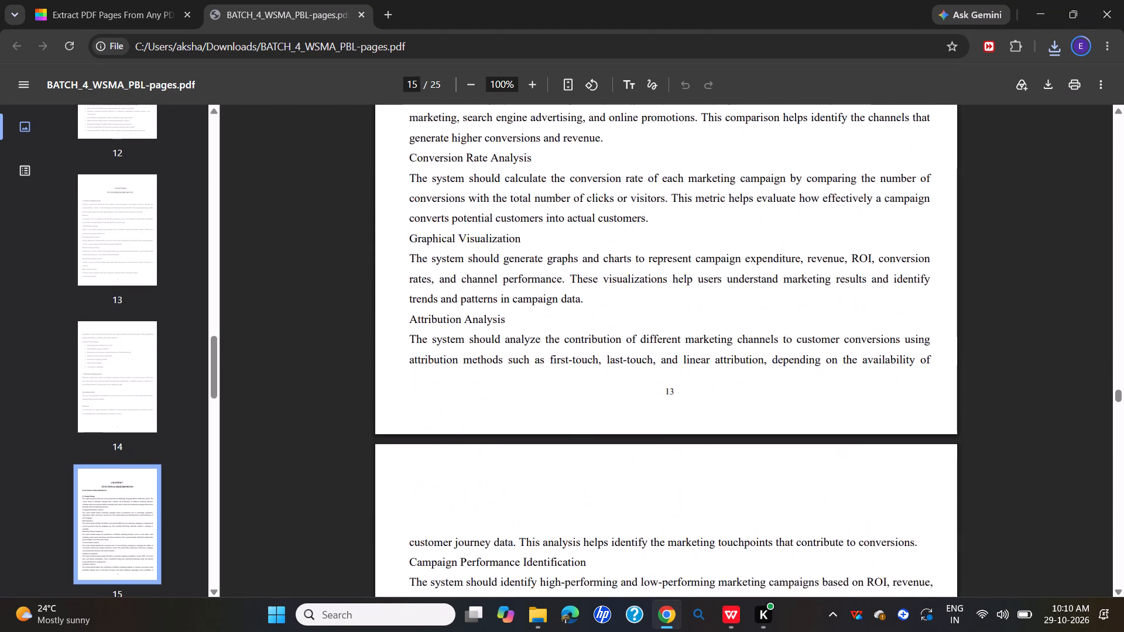
pyautogui.scroll(-20, 620, 348)
pyautogui.scroll(-20, 620, 348)
pyautogui.scroll(-1, 620, 348)
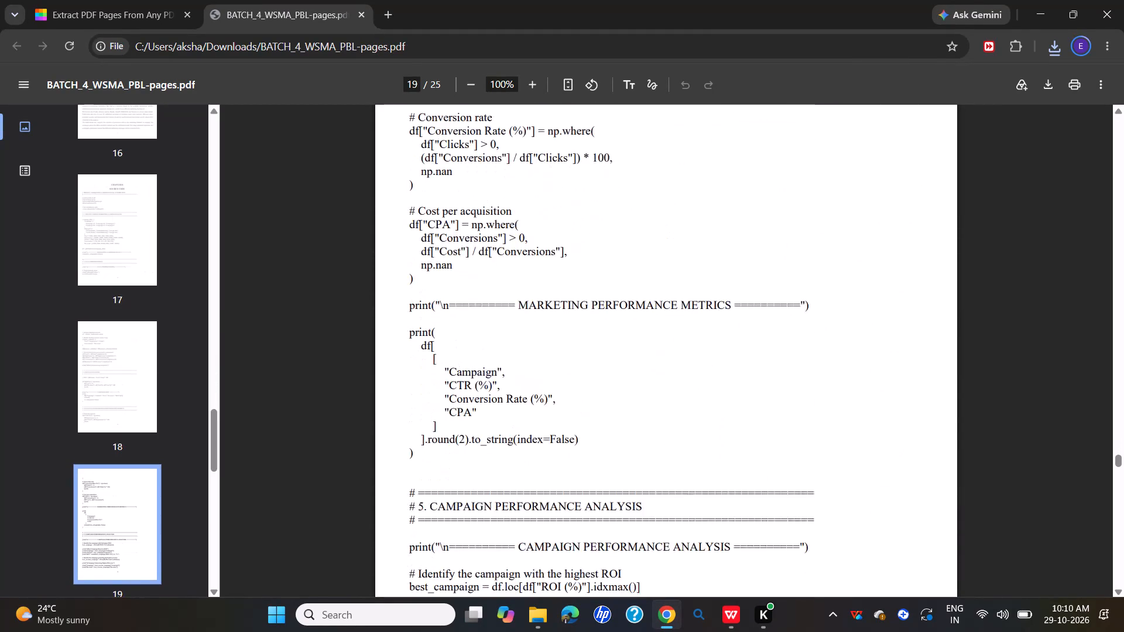
pyautogui.scroll(-12, 622, 345)
pyautogui.scroll(-14, 623, 342)
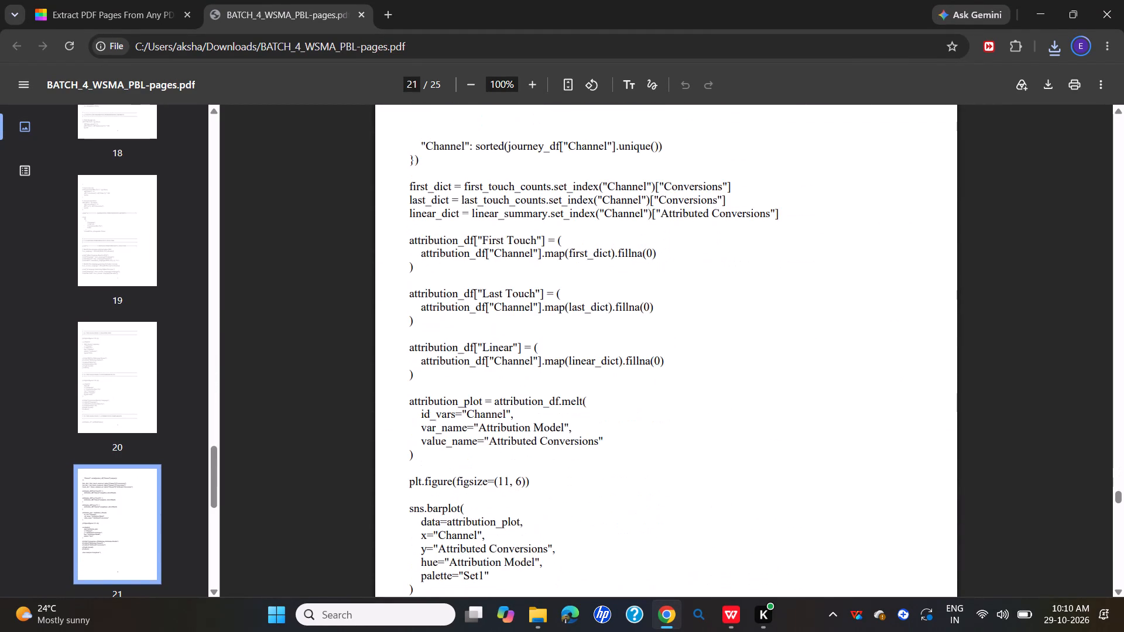
pyautogui.scroll(-10, 623, 342)
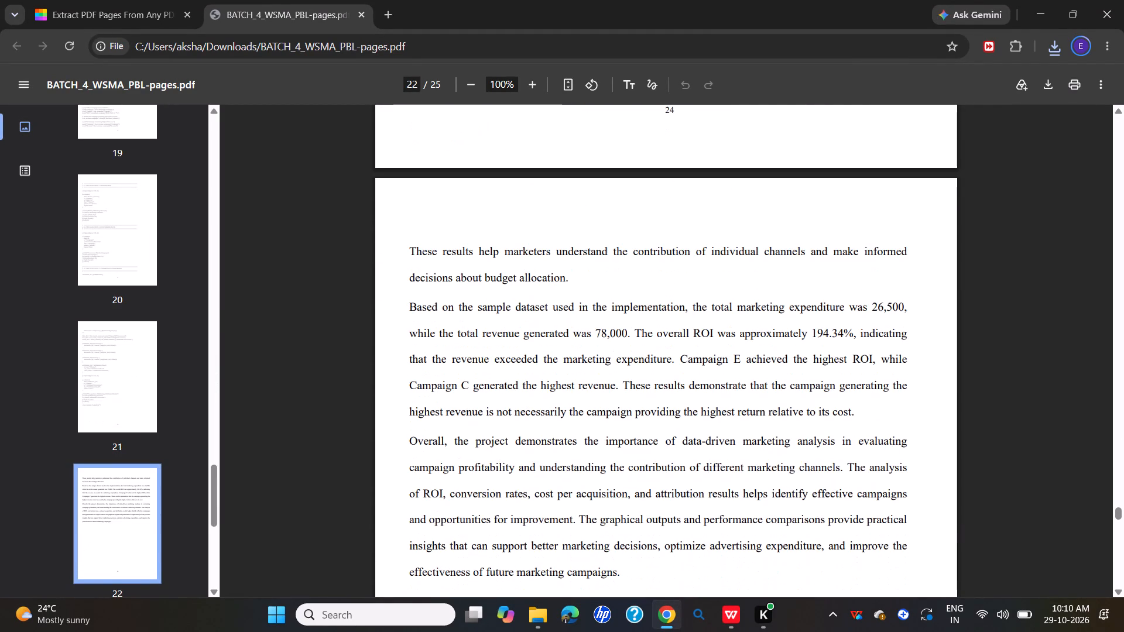
pyautogui.scroll(-10, 623, 340)
# Recheck pages 16 to 22 of the extracted PDF, comparing the source code and results pages and their printed page numbers.
pyautogui.scroll(20, 623, 340)
pyautogui.scroll(4, 623, 340)
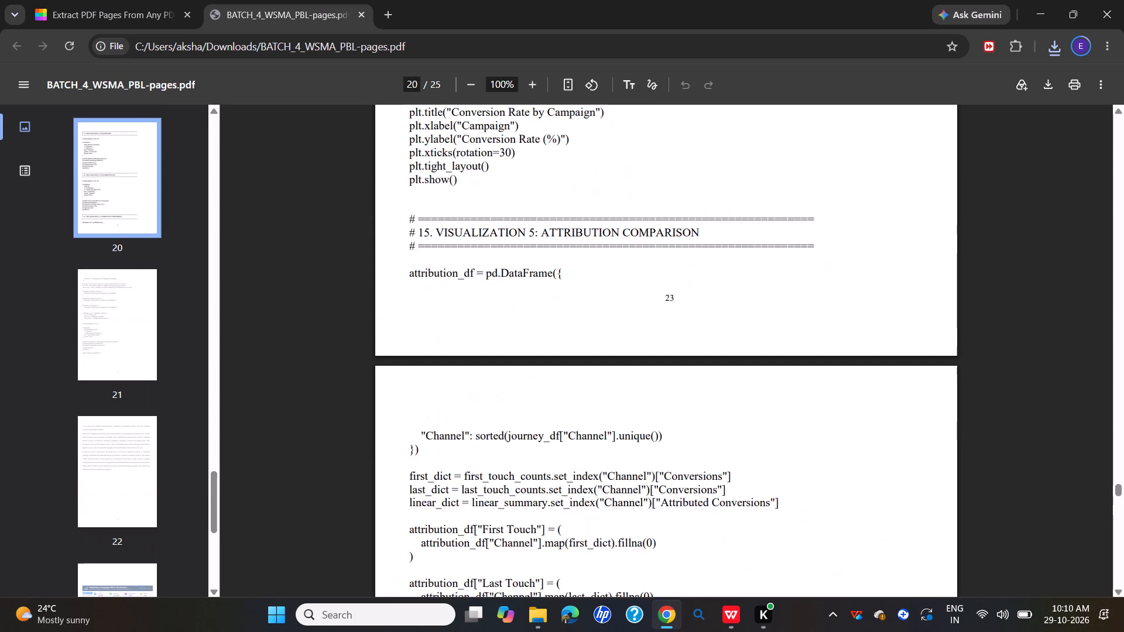
pyautogui.scroll(19, 628, 334)
pyautogui.scroll(2, 628, 334)
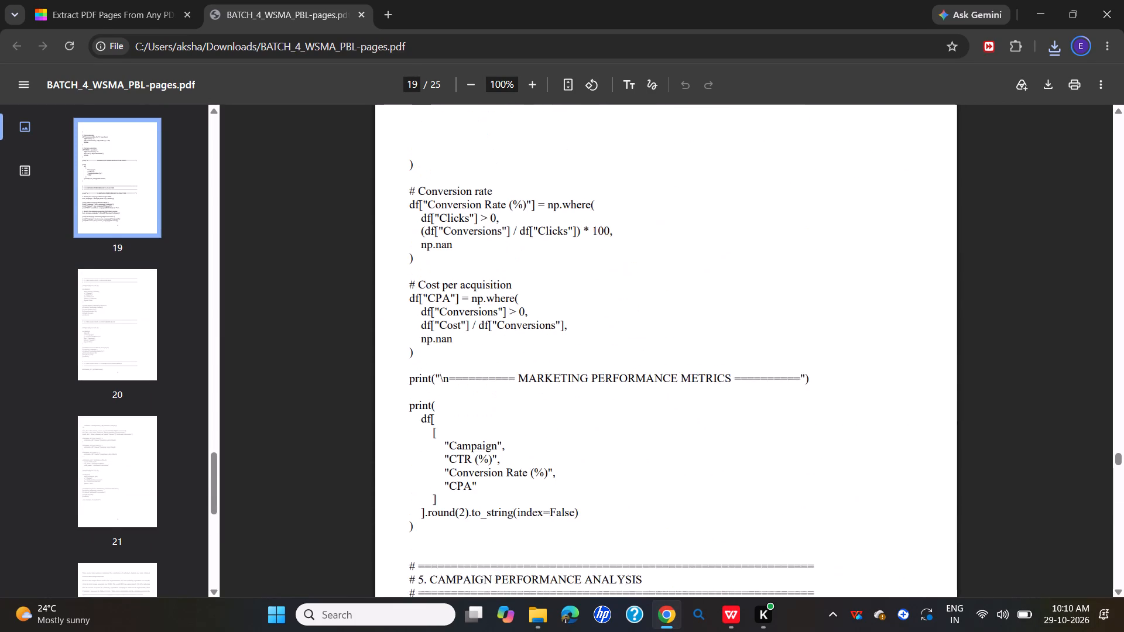
pyautogui.scroll(4, 628, 334)
pyautogui.scroll(20, 628, 334)
pyautogui.scroll(3, 628, 334)
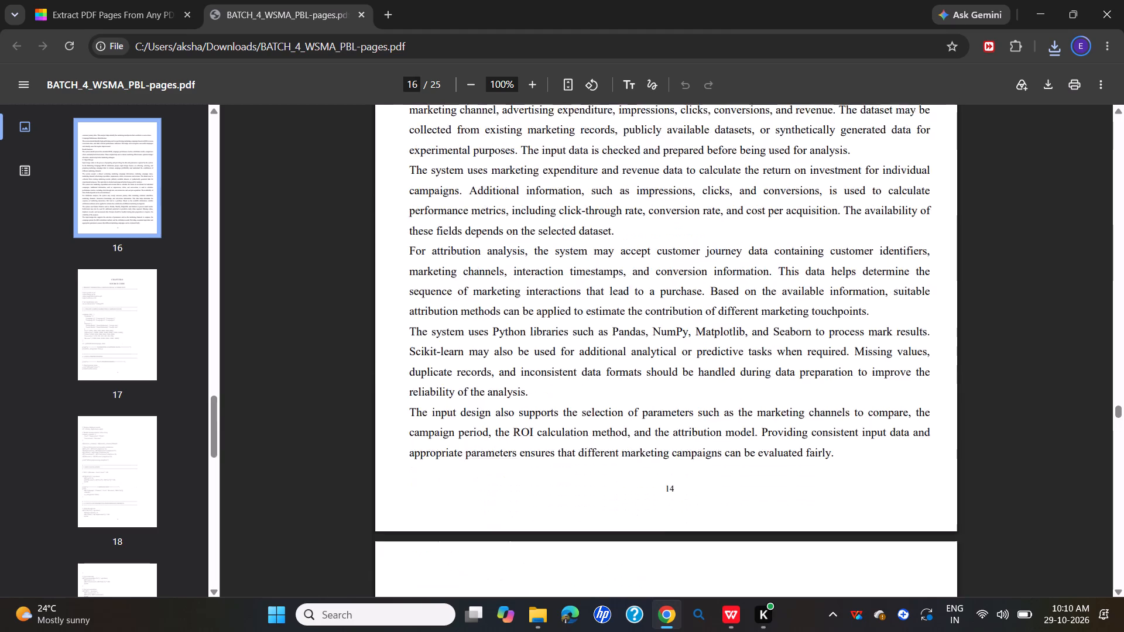
pyautogui.scroll(-17, 628, 334)
pyautogui.scroll(-4, 628, 334)
pyautogui.scroll(-18, 628, 334)
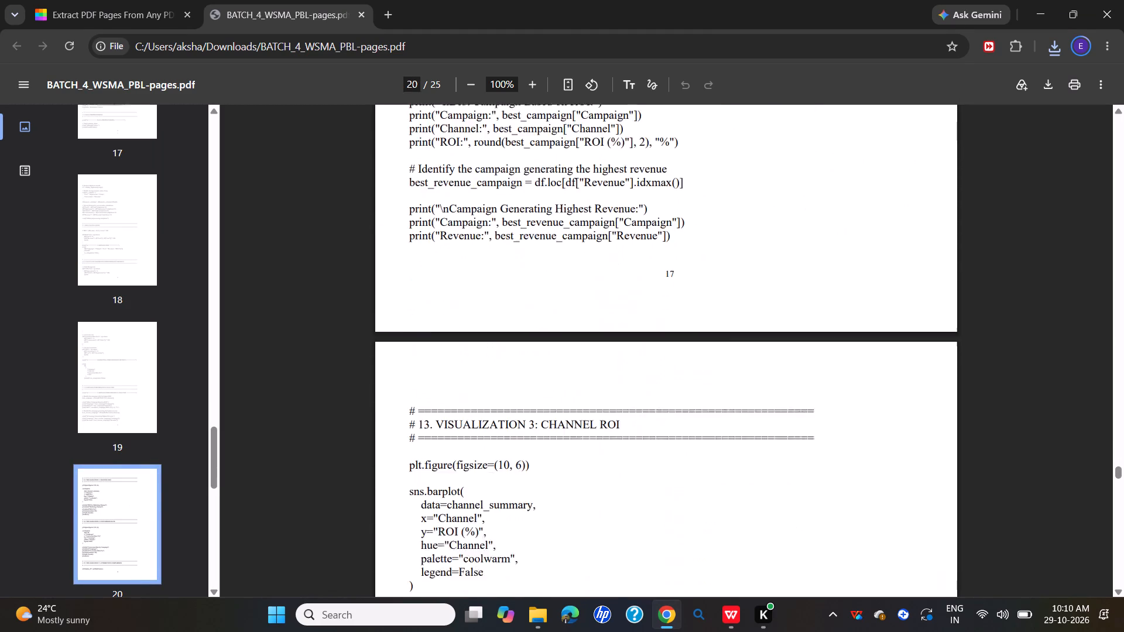
pyautogui.scroll(-11, 628, 334)
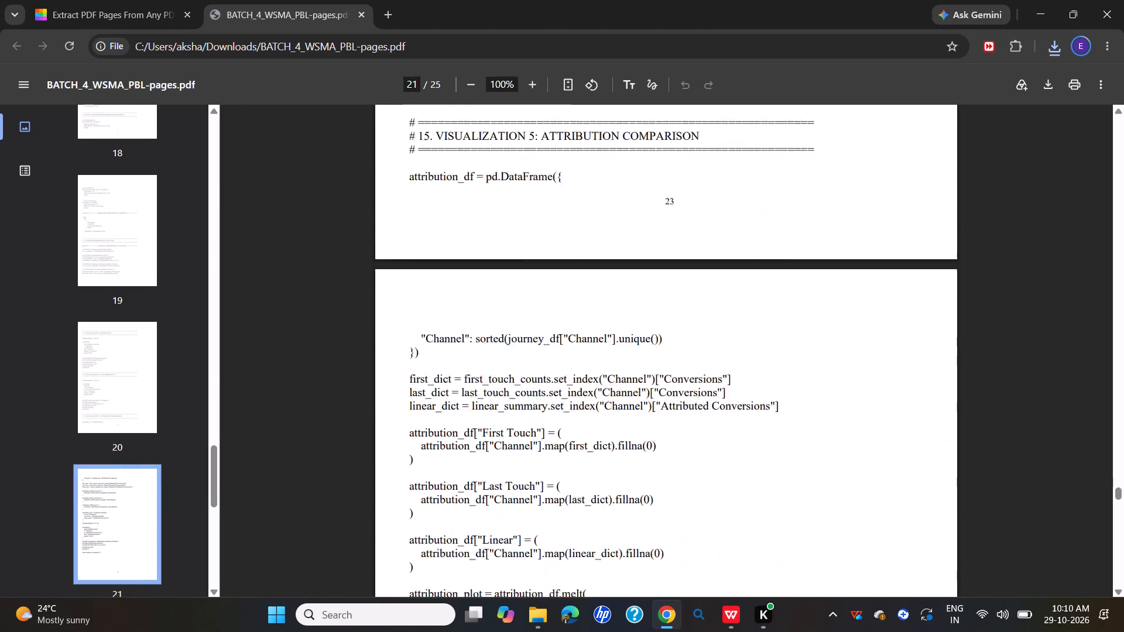
pyautogui.scroll(-8, 626, 334)
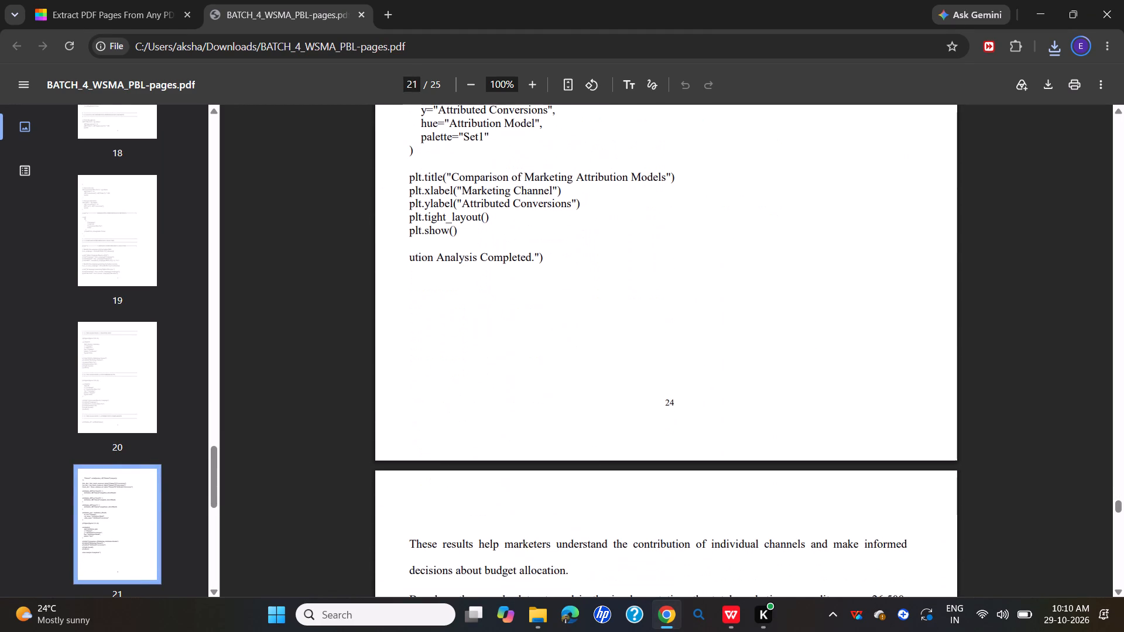
pyautogui.scroll(-13, 626, 334)
pyautogui.scroll(9, 626, 334)
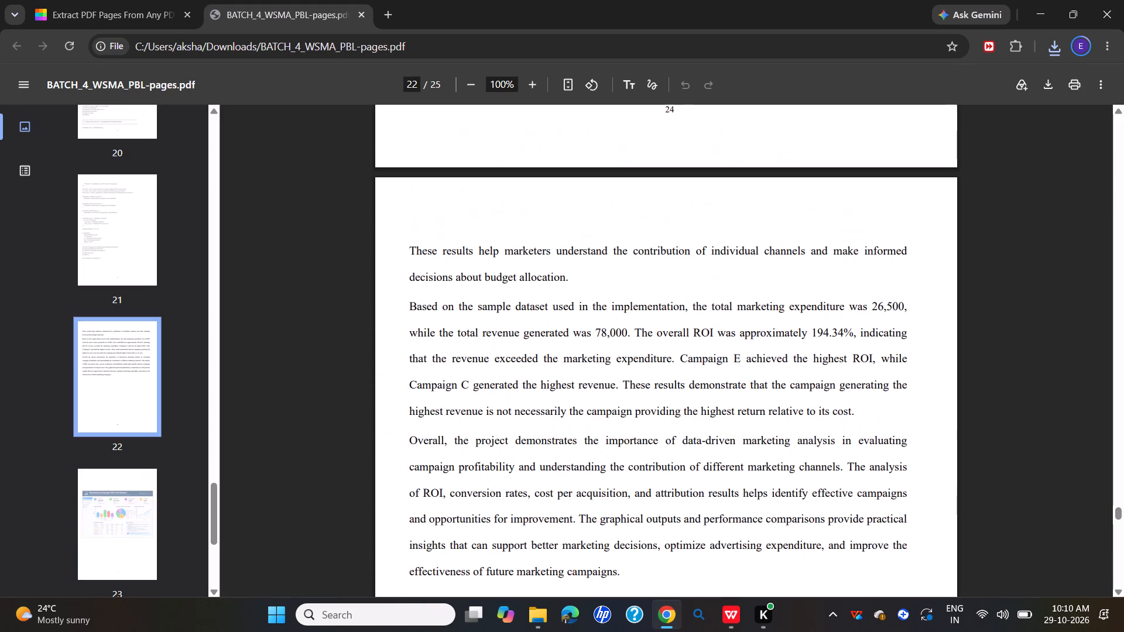
pyautogui.scroll(-6, 626, 334)
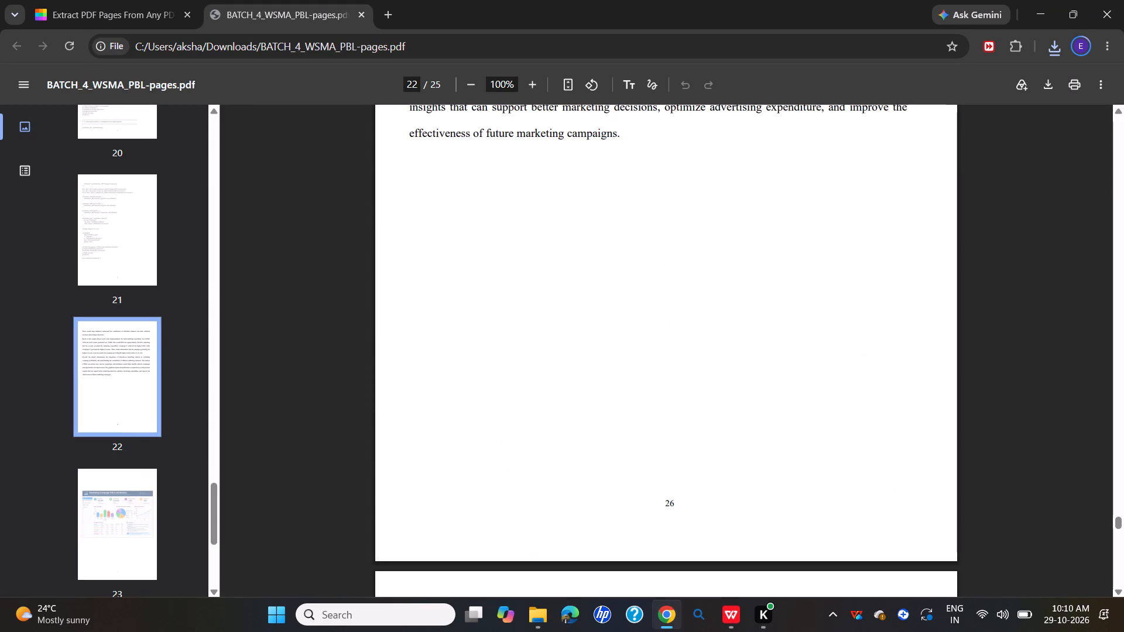
pyautogui.scroll(10, 648, 307)
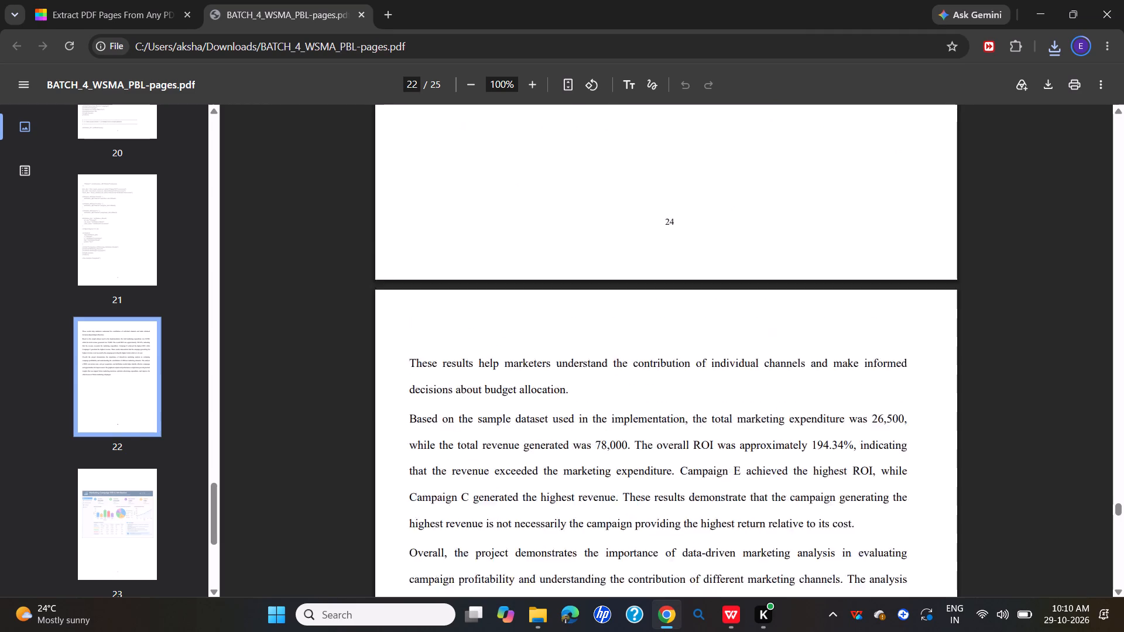
pyautogui.scroll(16, 648, 307)
pyautogui.scroll(13, 658, 310)
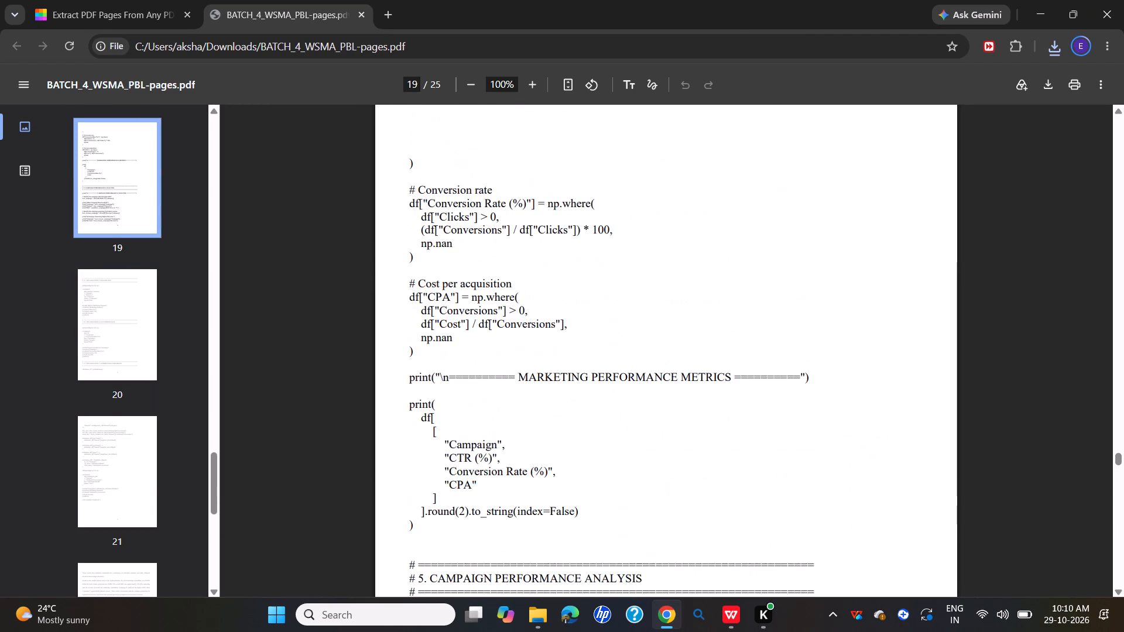
pyautogui.scroll(12, 658, 310)
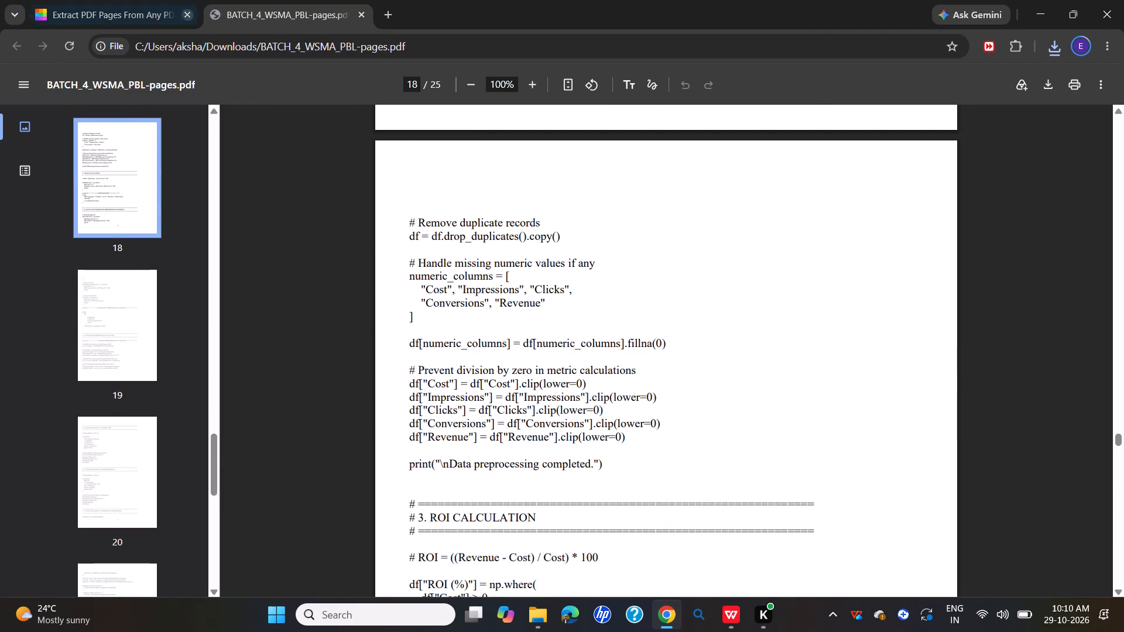
# Return to the Smallpdf tab and go back from the extraction result page.
pyautogui.click(130, 1)
pyautogui.click(10, 40)
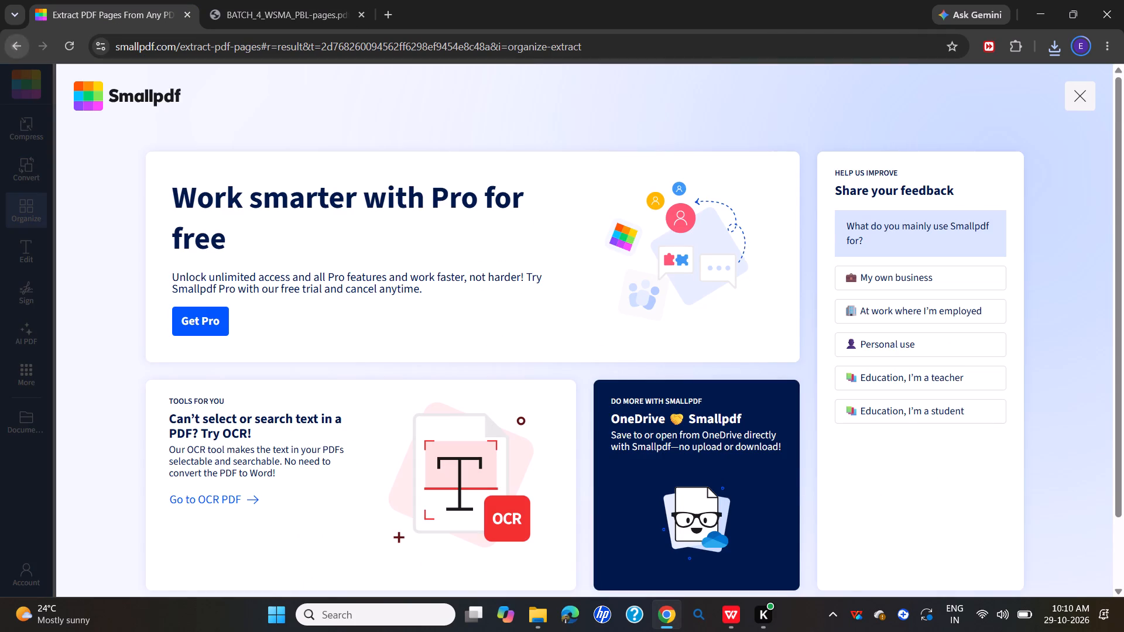
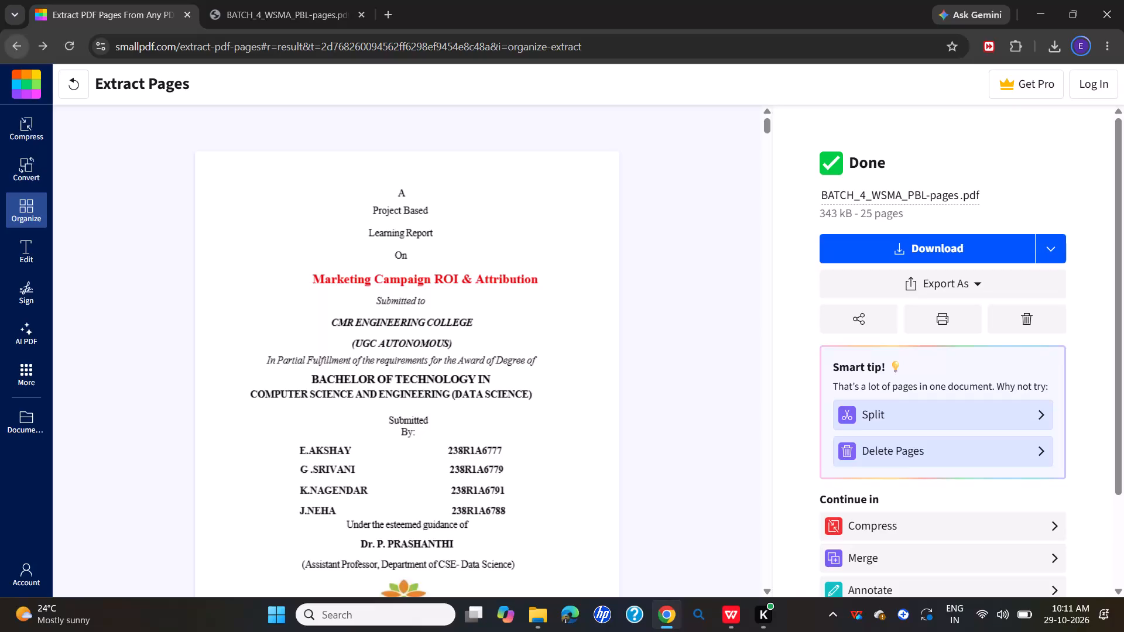
# Return to the empty Extract Pages upload screen and load BATCH_4_WSMA_PBL from the Desktop again.
pyautogui.click(9, 50)
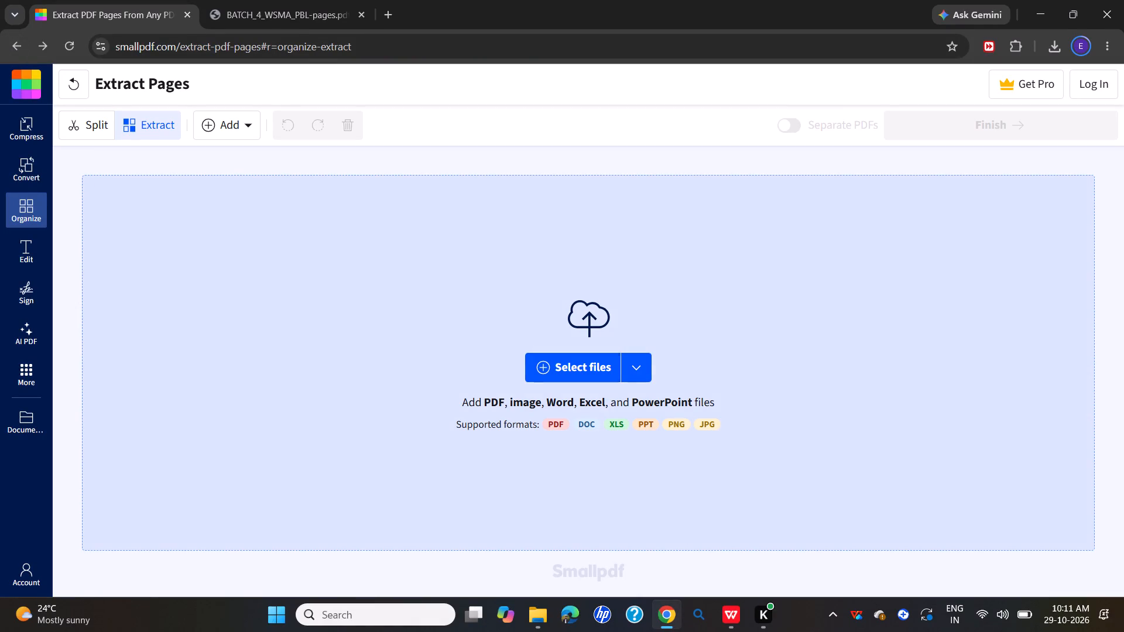
pyautogui.click(570, 365)
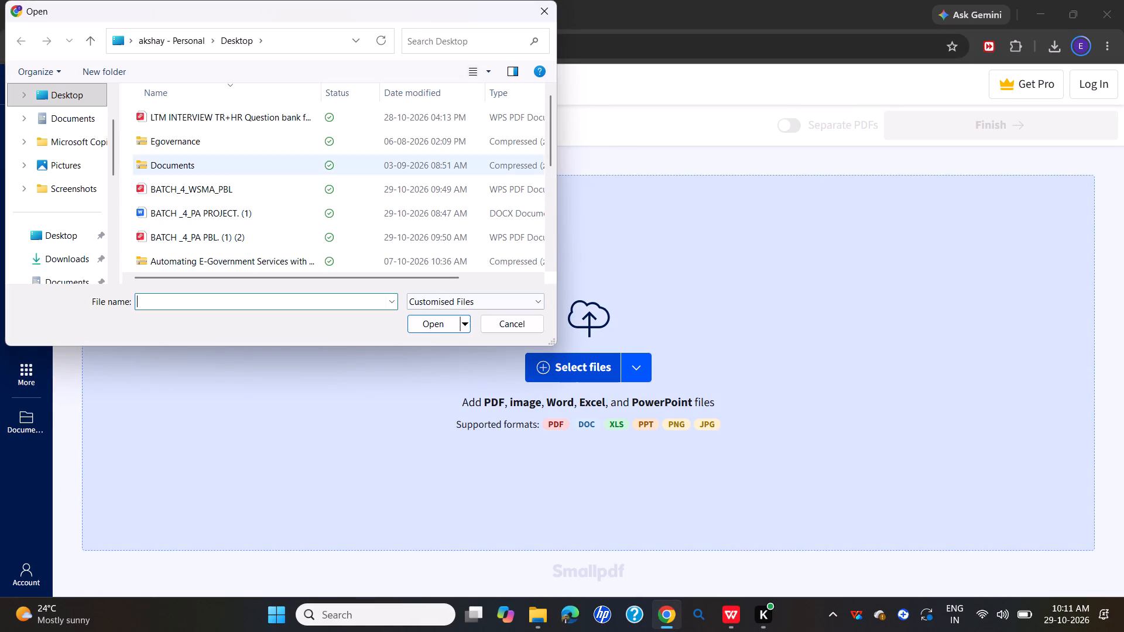
pyautogui.click(208, 191)
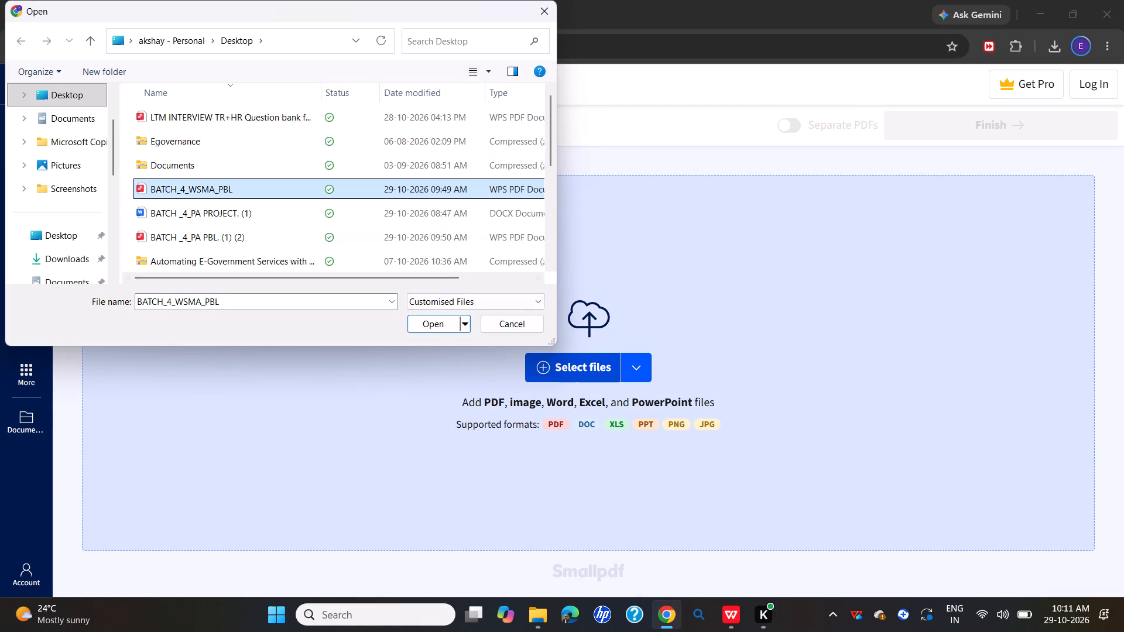
pyautogui.click(437, 325)
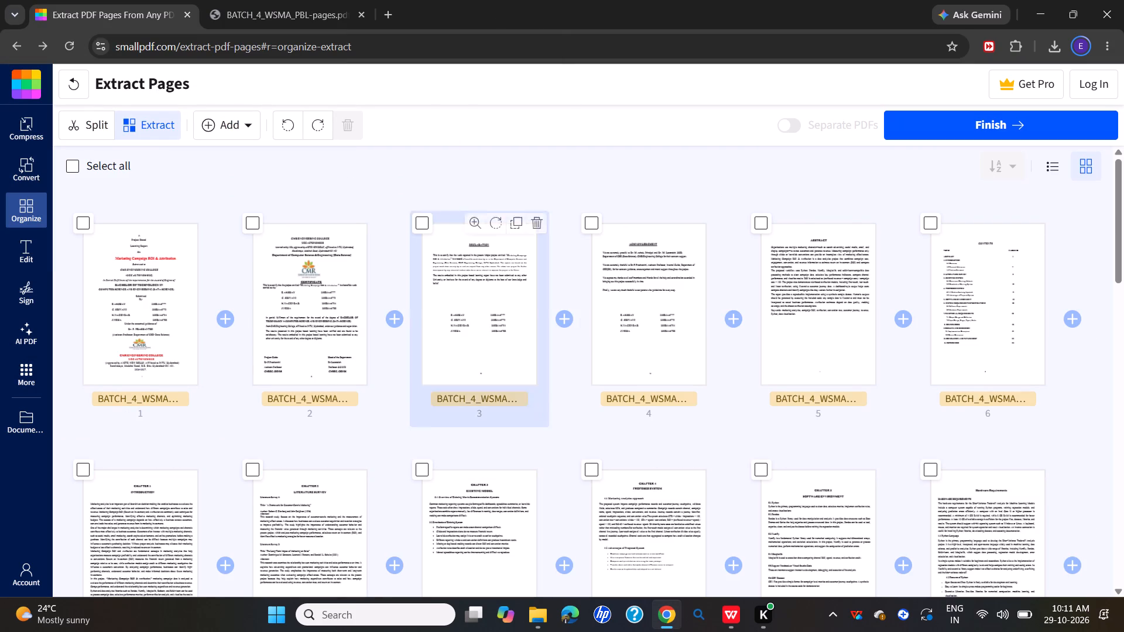
# Select all pages of the report for extraction, but exclude pages 13 and 16.
pyautogui.click(71, 166)
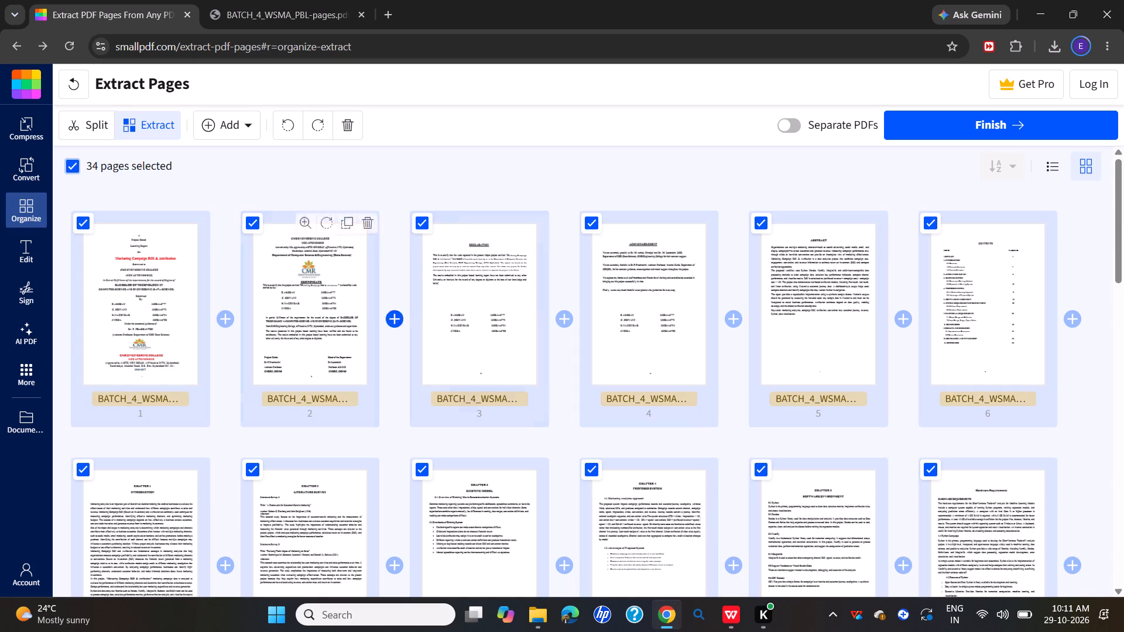
pyautogui.scroll(-6, 798, 354)
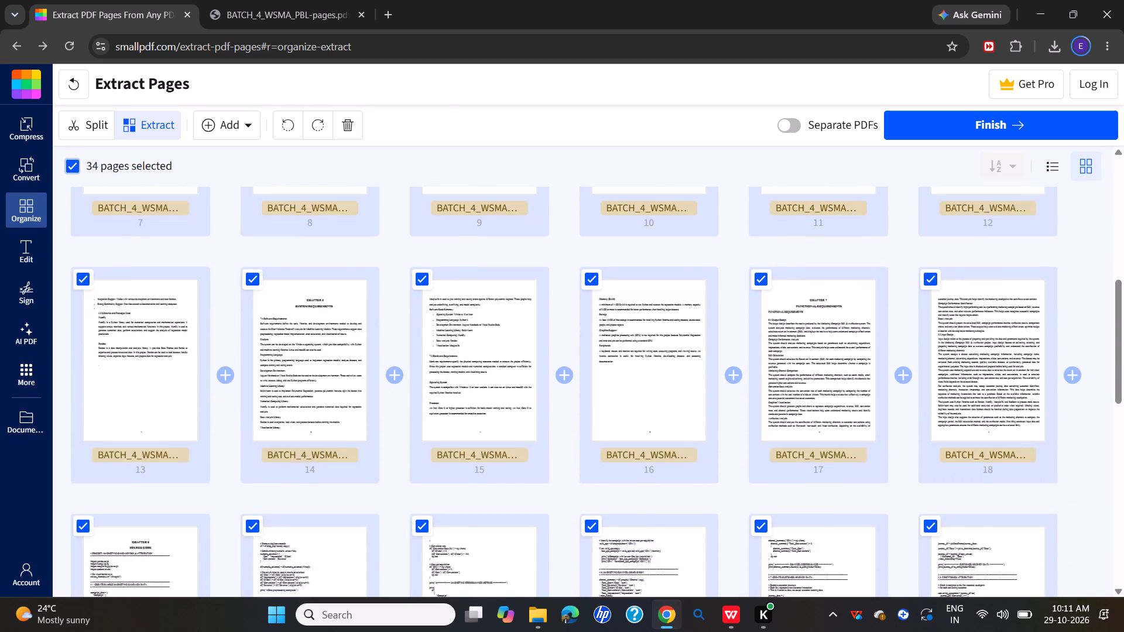
pyautogui.scroll(-2, 799, 360)
pyautogui.click(144, 274)
pyautogui.scroll(3, 205, 325)
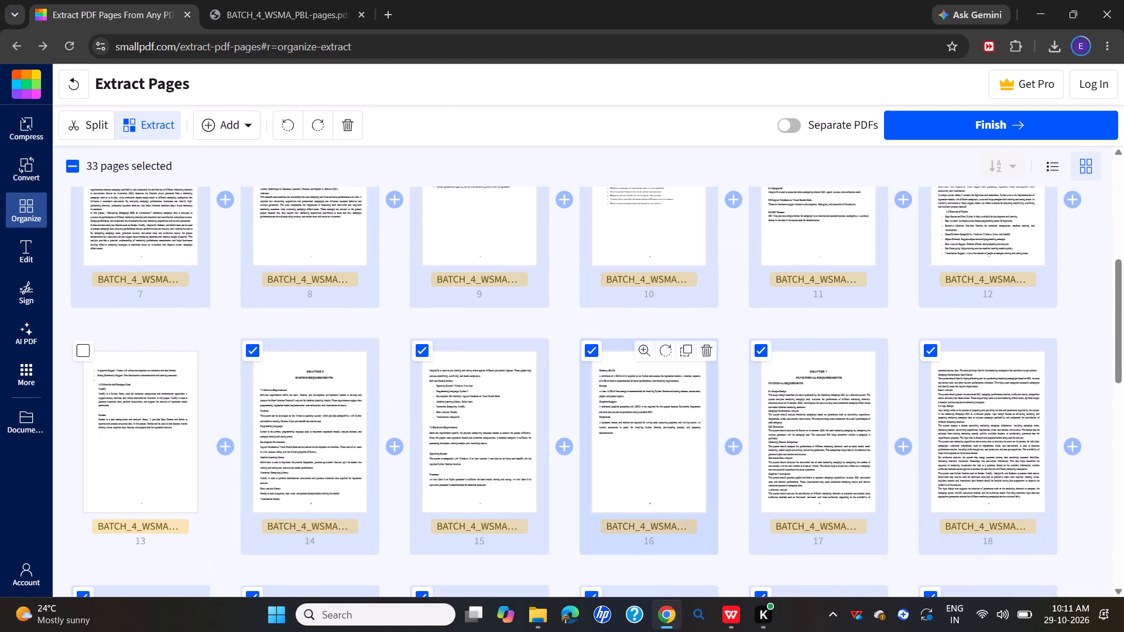
pyautogui.click(657, 456)
# Exclude the source code pages 21, 22, 23 and 24 from the extraction selection.
pyautogui.scroll(-7, 652, 459)
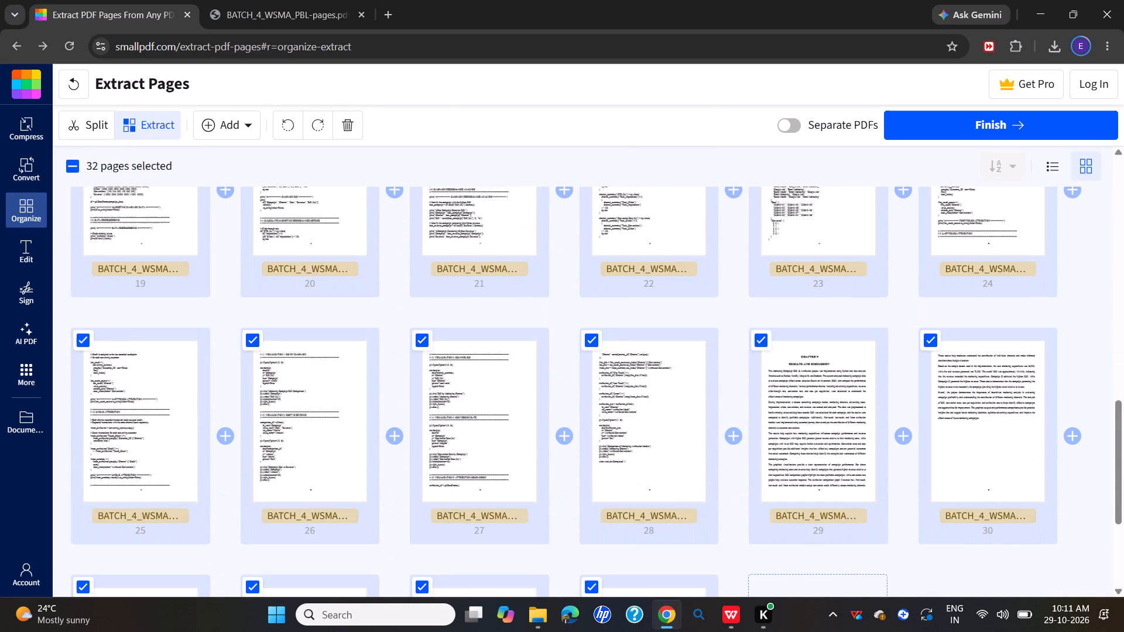
pyautogui.scroll(-6, 652, 459)
pyautogui.scroll(4, 587, 457)
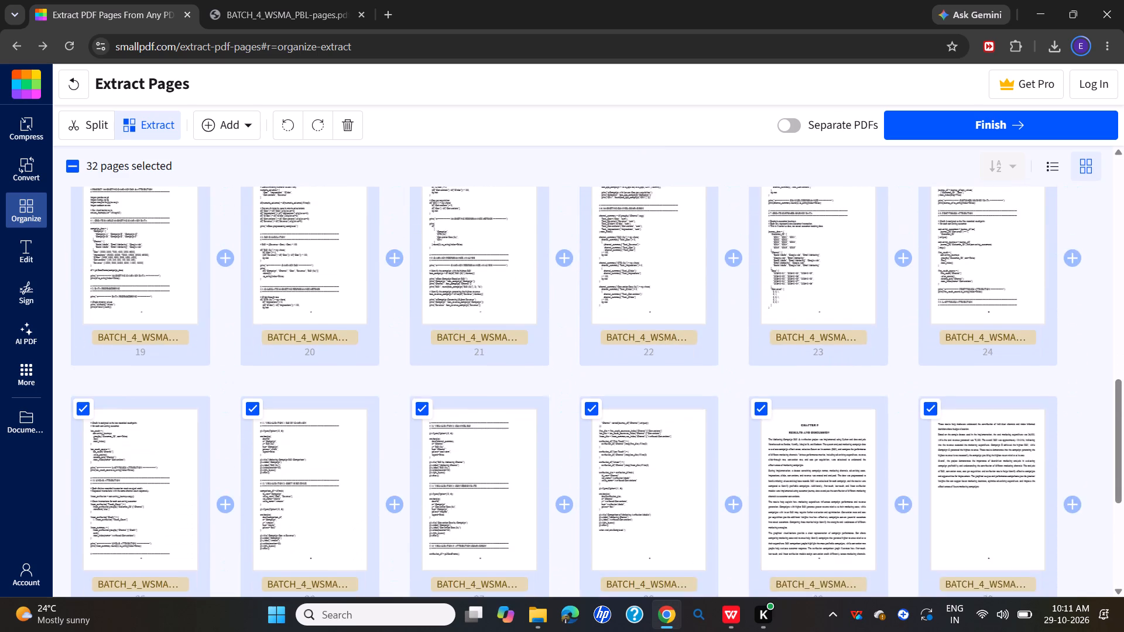
pyautogui.scroll(-3, 283, 450)
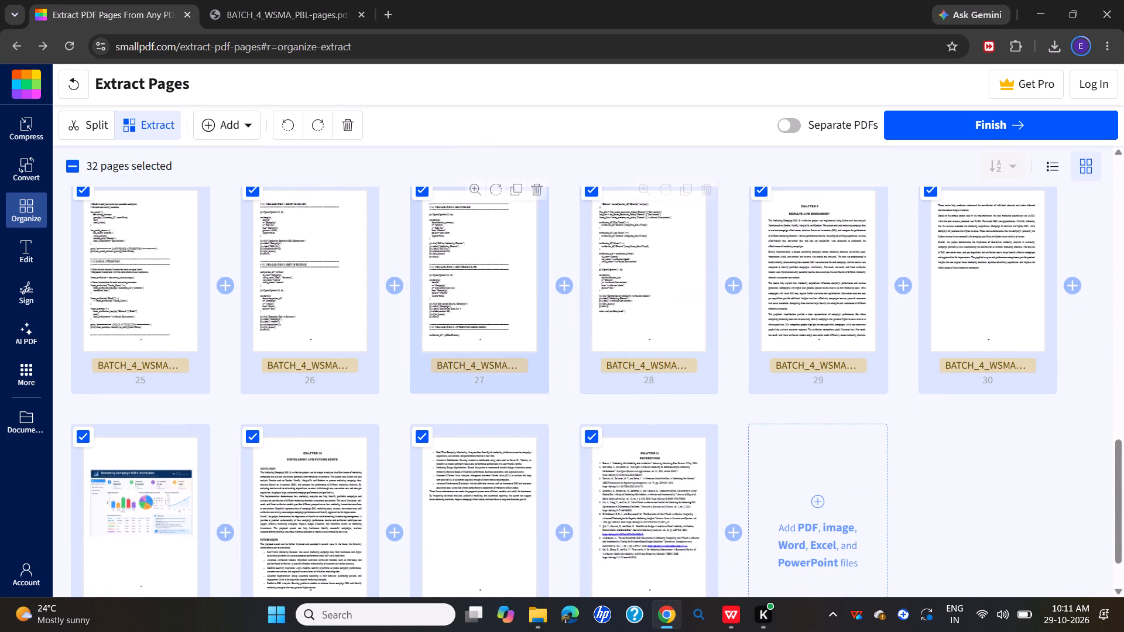
pyautogui.scroll(4, 513, 330)
pyautogui.click(634, 348)
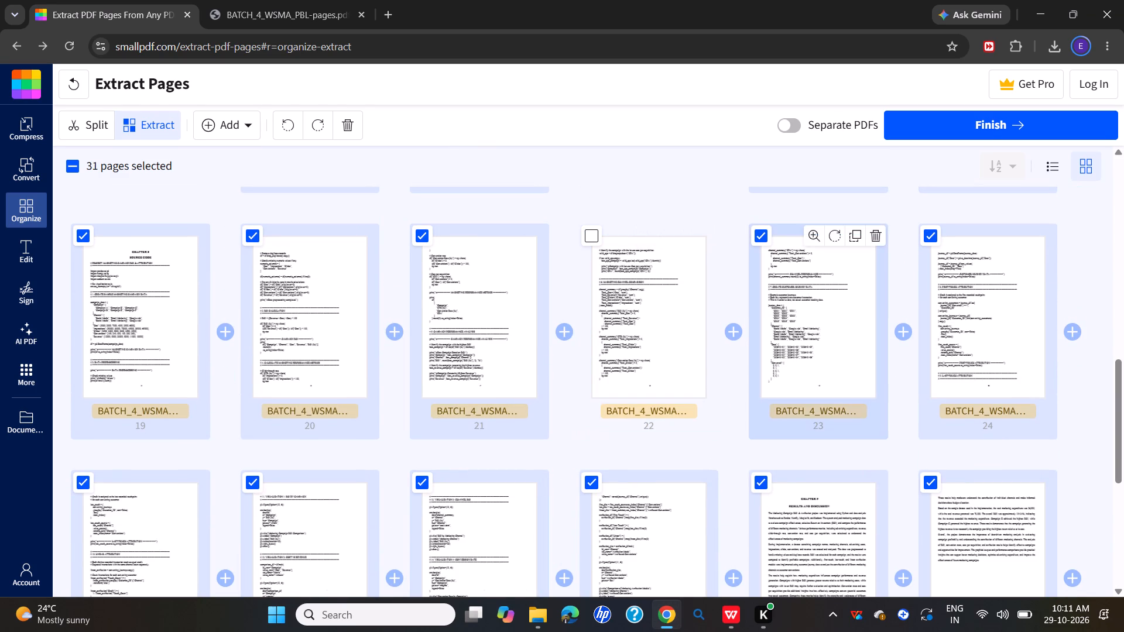
pyautogui.click(811, 321)
pyautogui.click(991, 300)
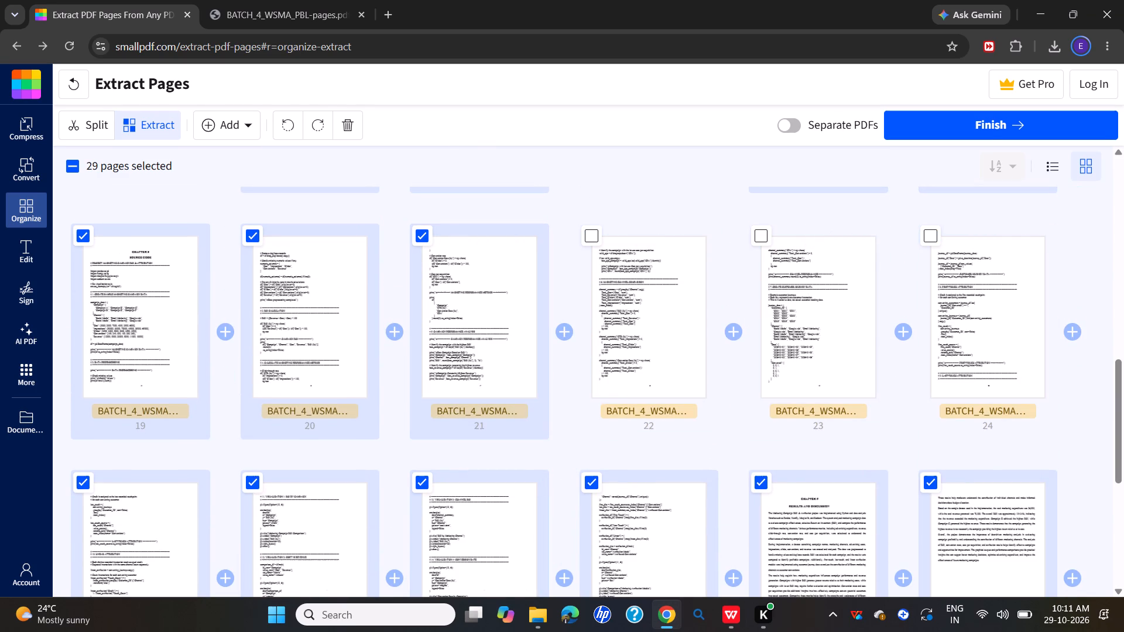
pyautogui.scroll(3, 475, 420)
pyautogui.scroll(-3, 657, 401)
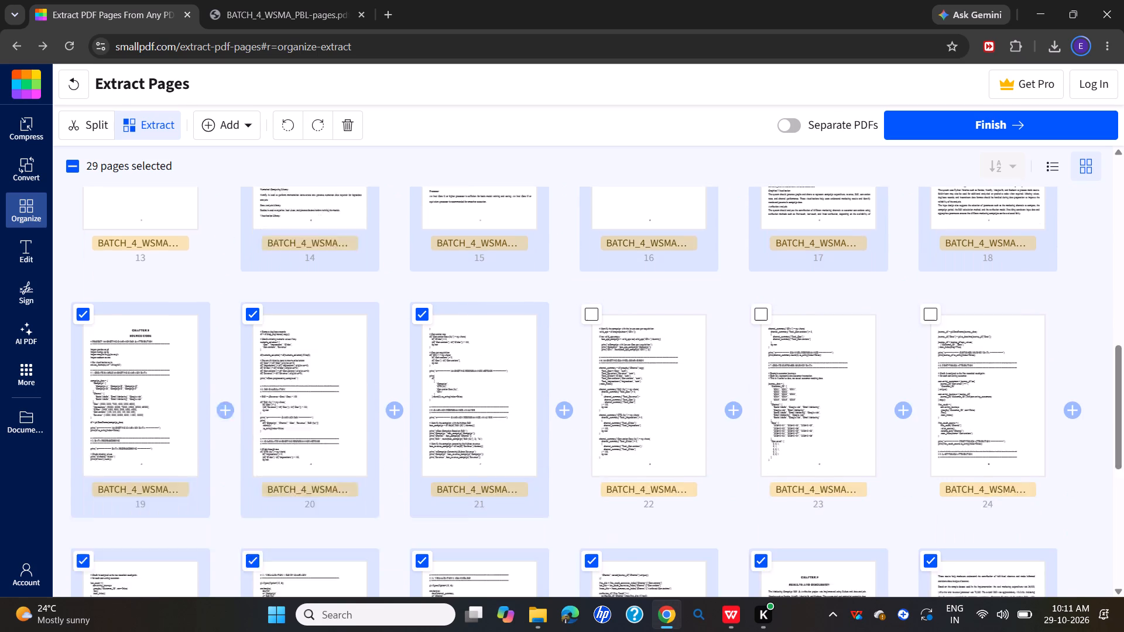
pyautogui.scroll(3, 657, 401)
pyautogui.scroll(-2, 385, 450)
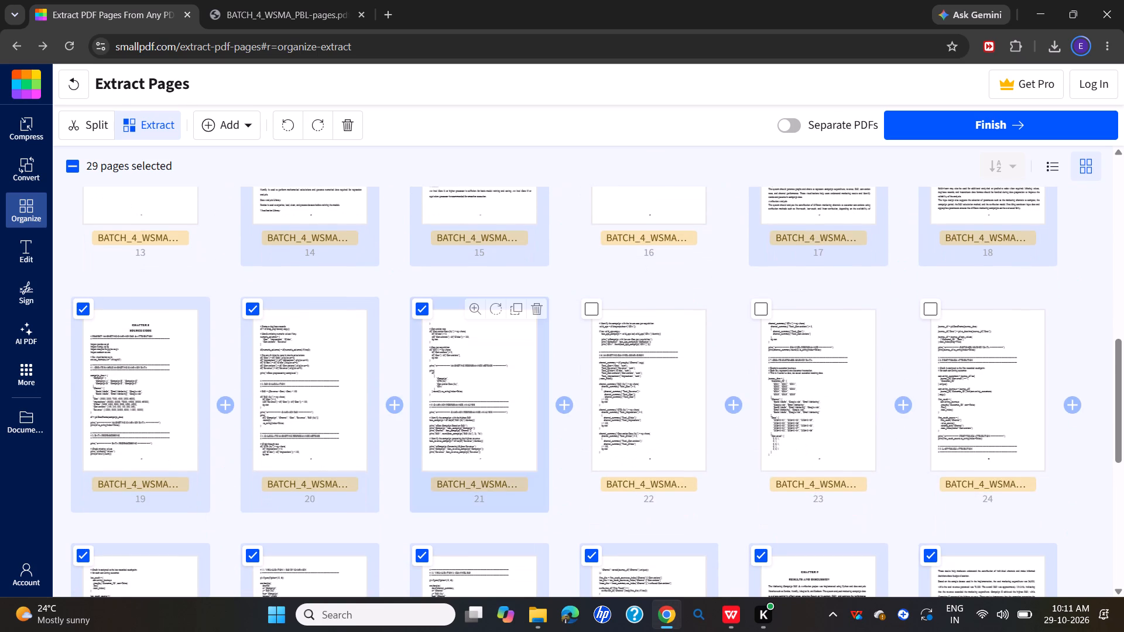
pyautogui.click(467, 427)
# Exclude the source code pages 25, 26 and 27 from the extraction selection.
pyautogui.scroll(-1, 471, 428)
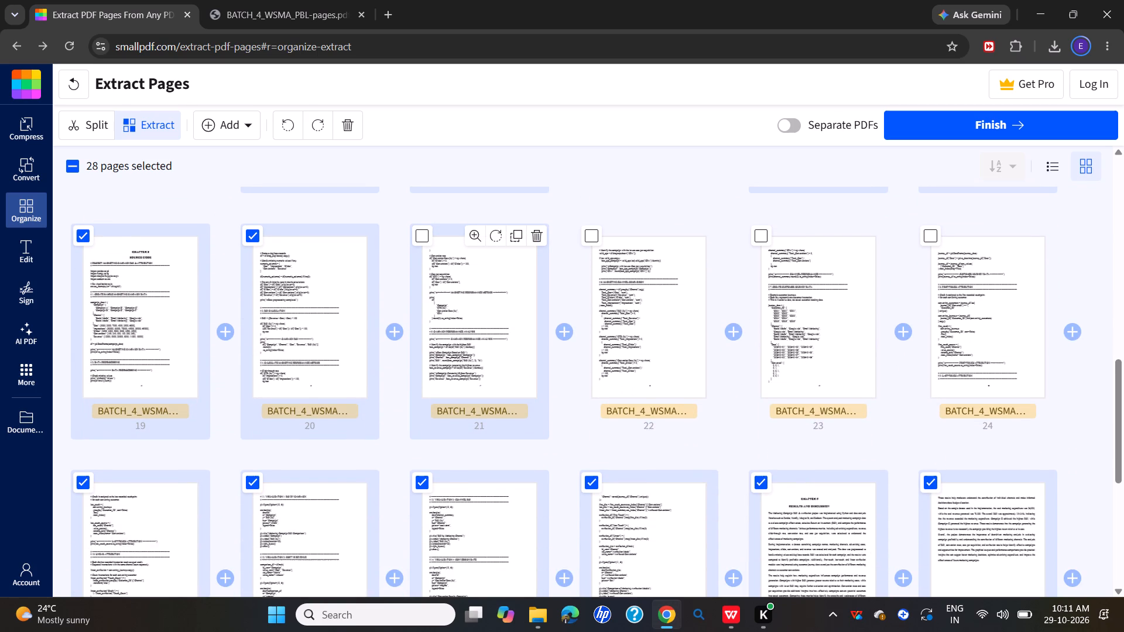
pyautogui.scroll(-1, 471, 428)
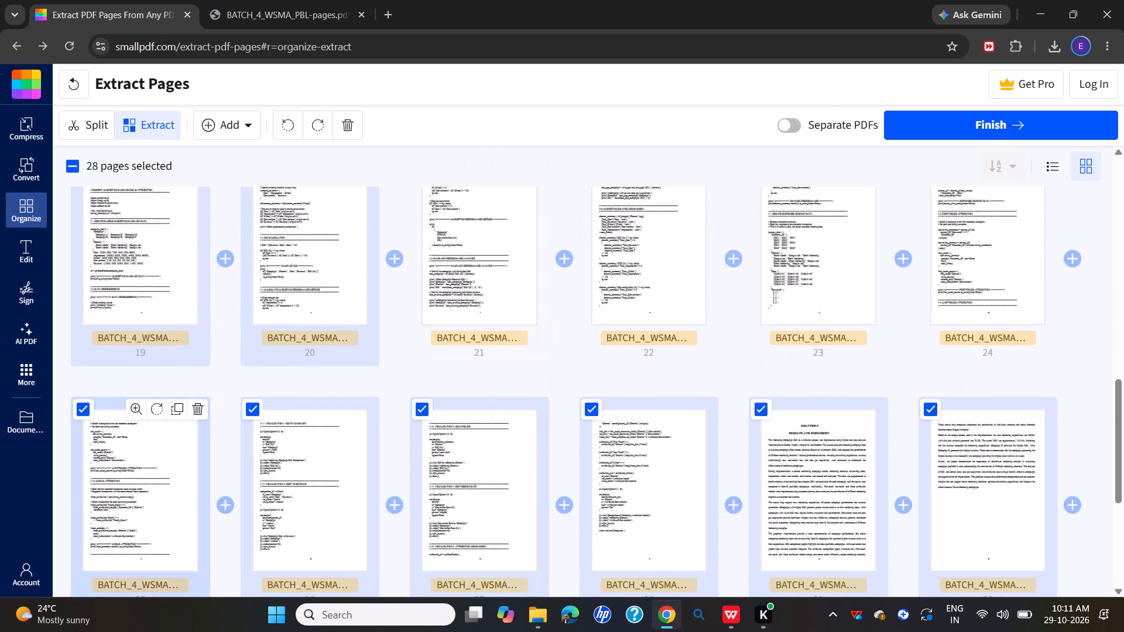
pyautogui.click(139, 452)
pyautogui.click(276, 446)
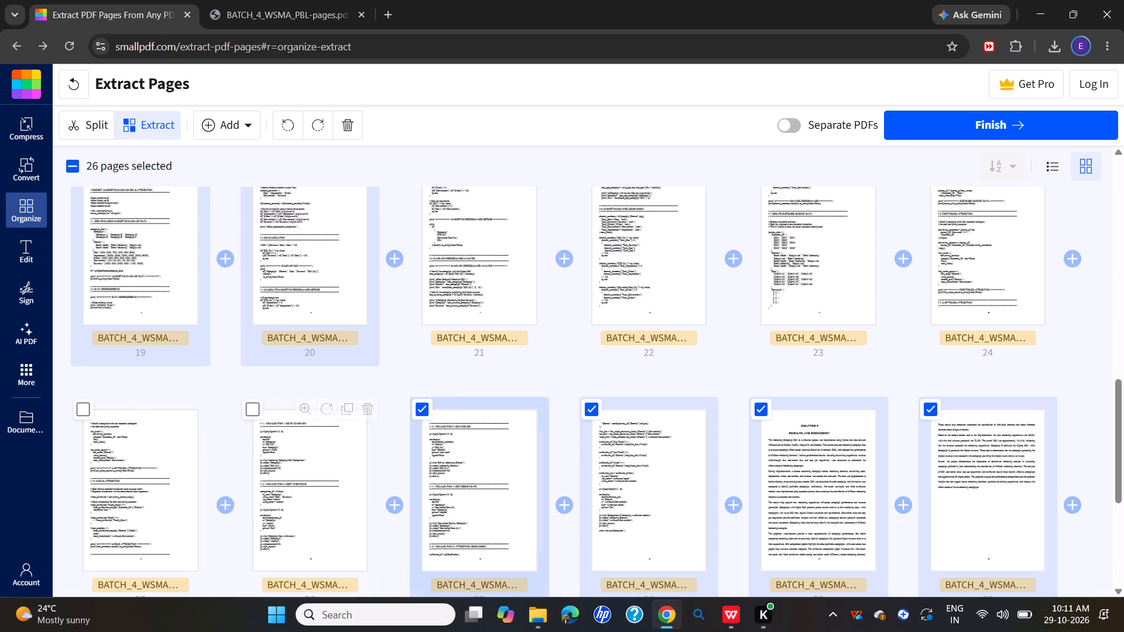
pyautogui.click(447, 435)
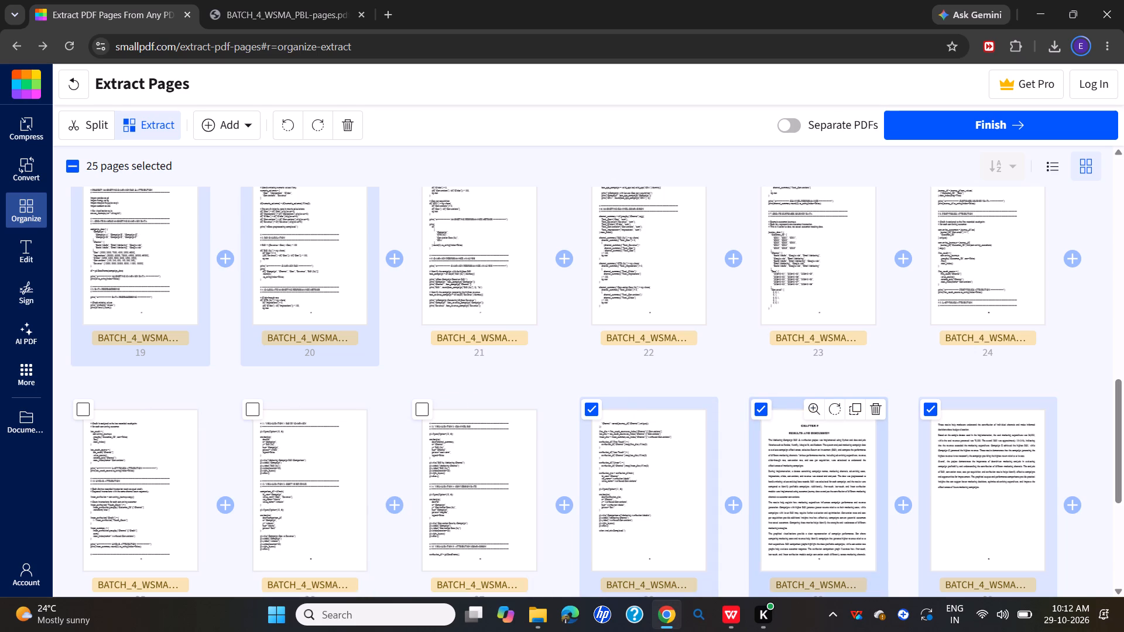
# Exclude page 30 of the results discussion and page 33 of the conclusion chapter from the selection.
pyautogui.click(998, 478)
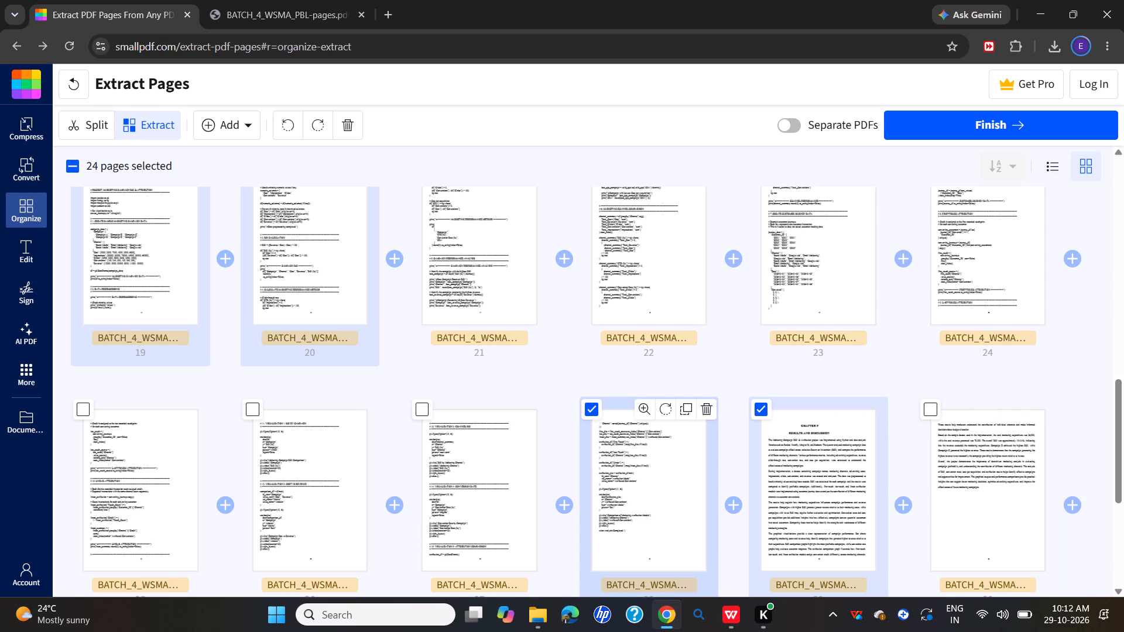
pyautogui.scroll(-2, 671, 471)
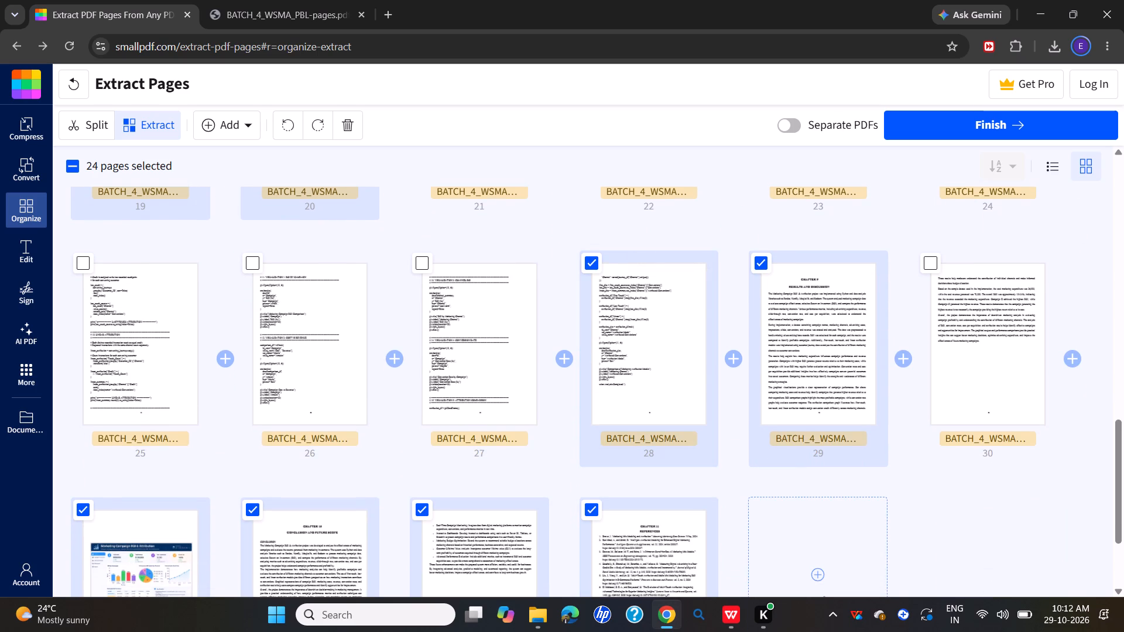
pyautogui.scroll(-2, 671, 471)
pyautogui.scroll(3, 671, 471)
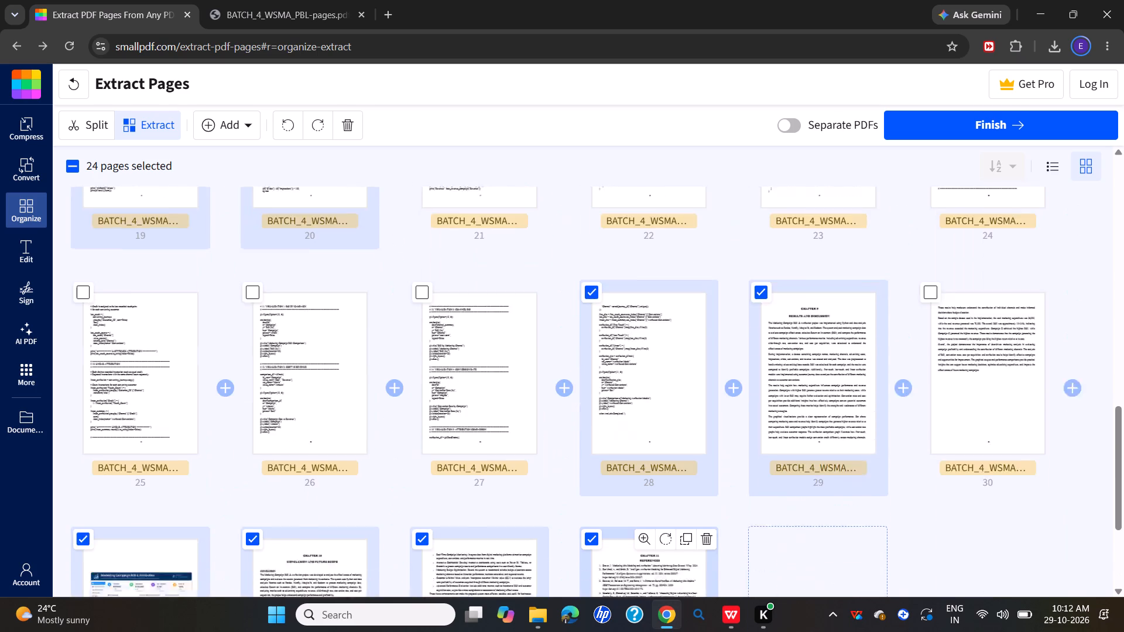
pyautogui.scroll(-4, 671, 471)
pyautogui.click(451, 429)
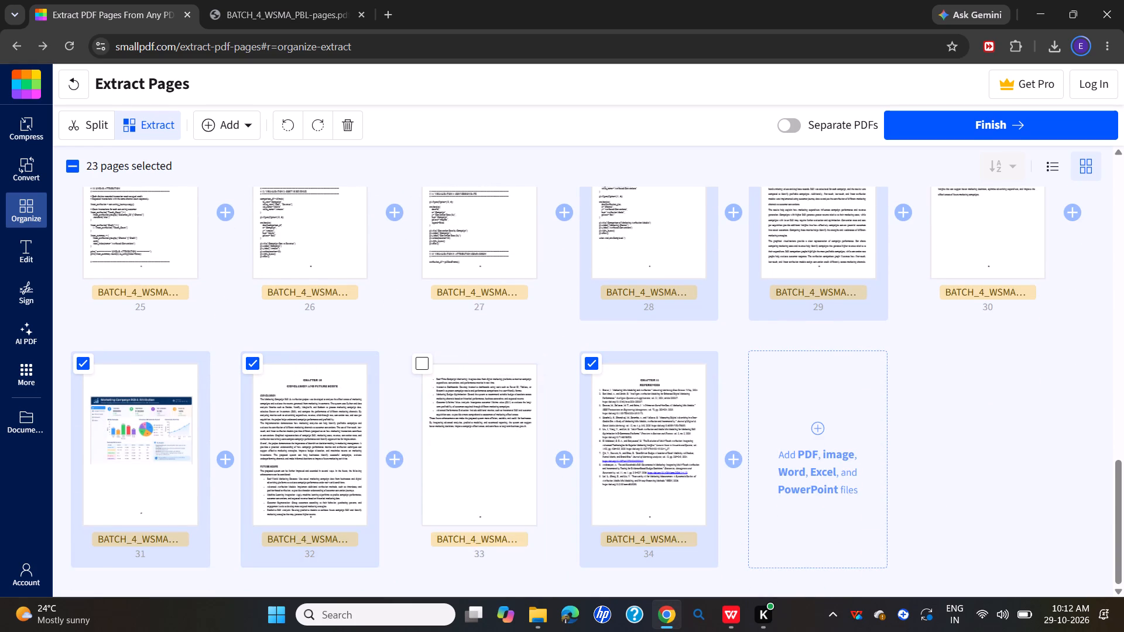
# Review all page thumbnails from first to last, checking which pages are selected and which are excluded.
pyautogui.scroll(18, 574, 462)
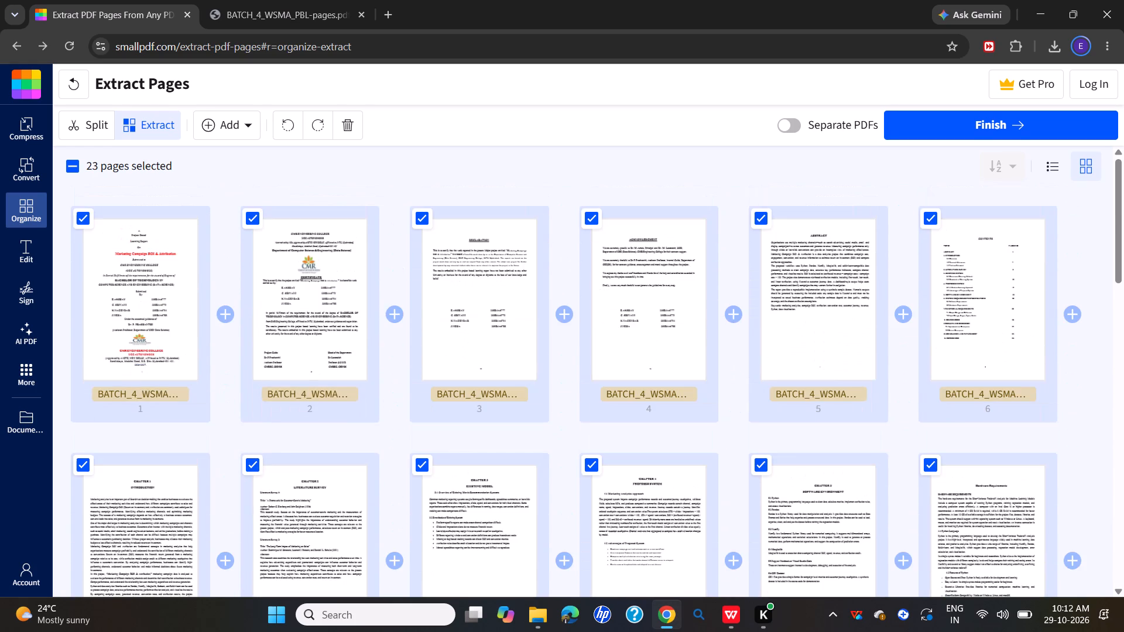
pyautogui.scroll(-3, 909, 390)
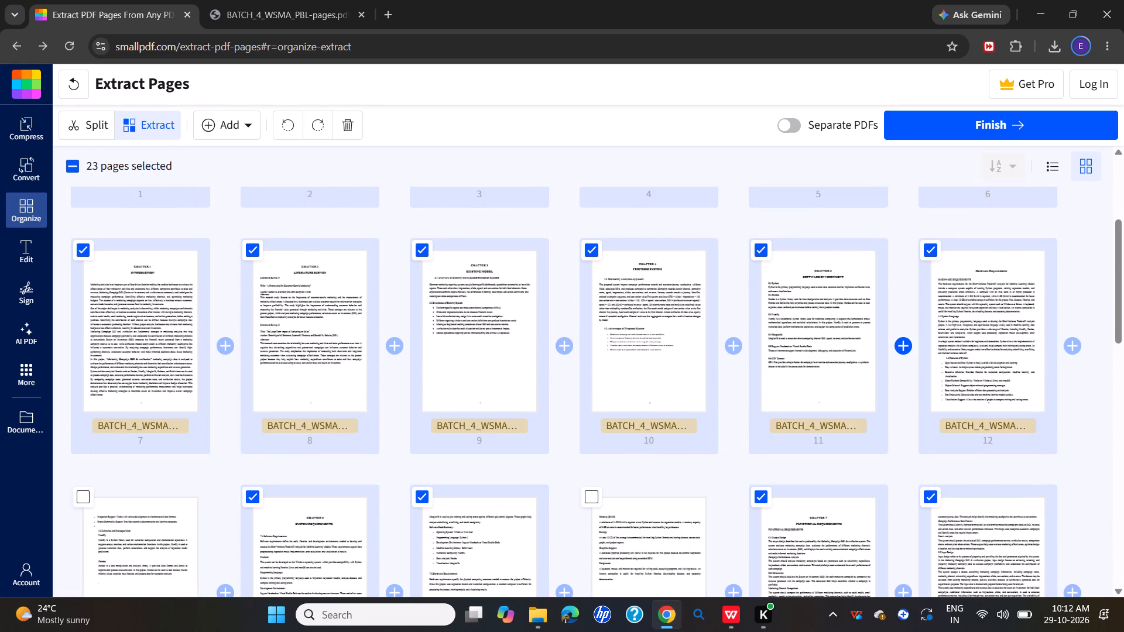
pyautogui.scroll(-1, 909, 390)
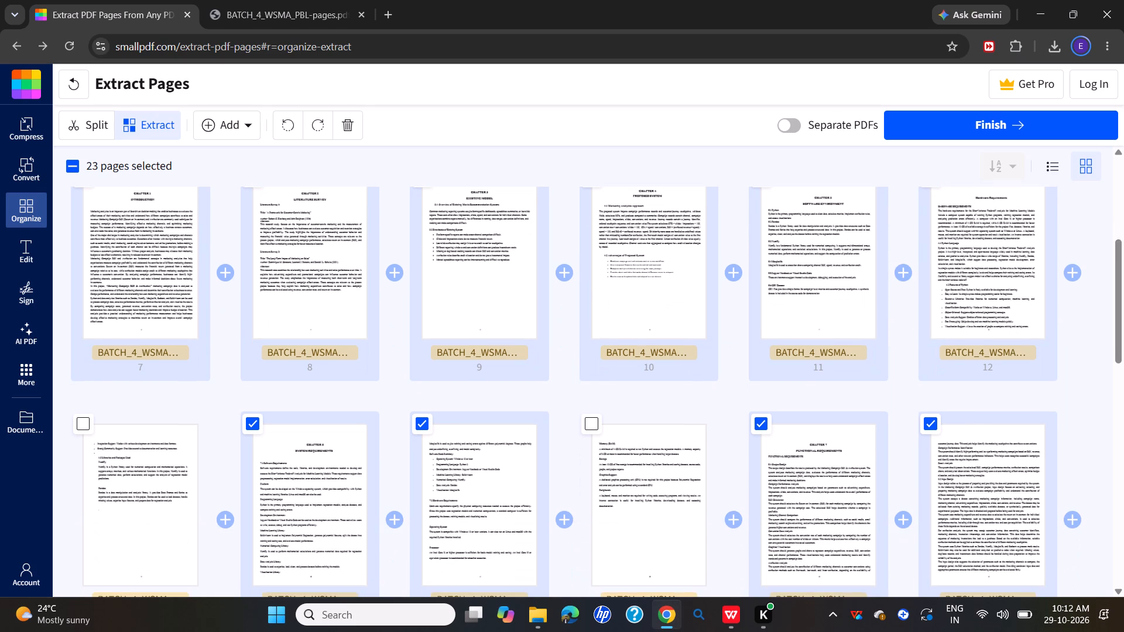
pyautogui.scroll(-1, 909, 390)
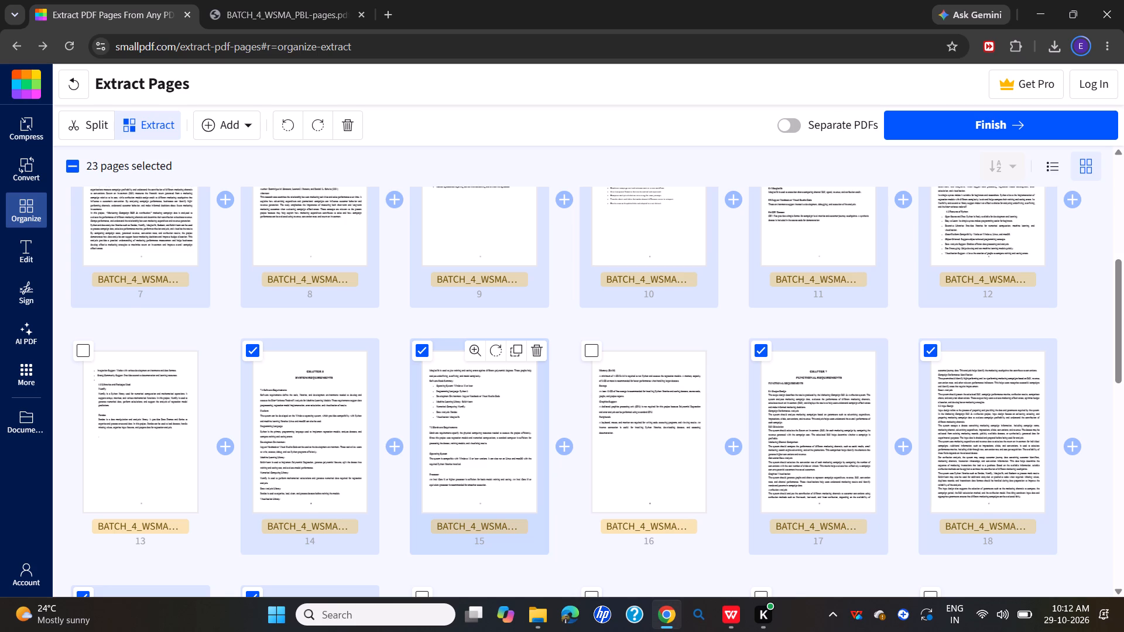
pyautogui.scroll(-4, 441, 485)
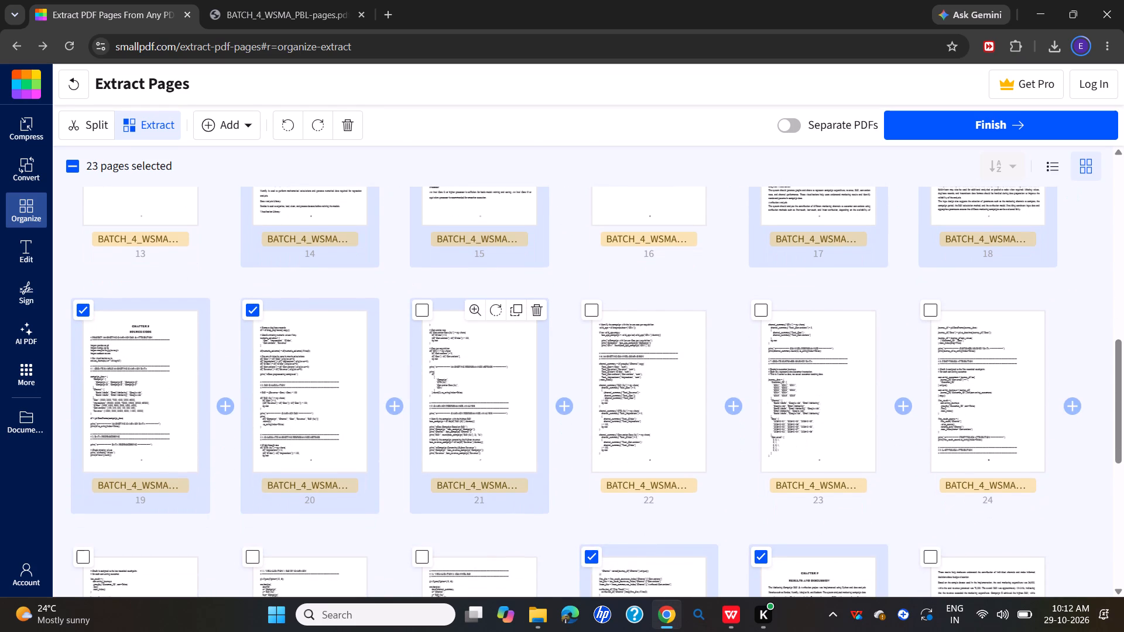
pyautogui.scroll(-3, 453, 469)
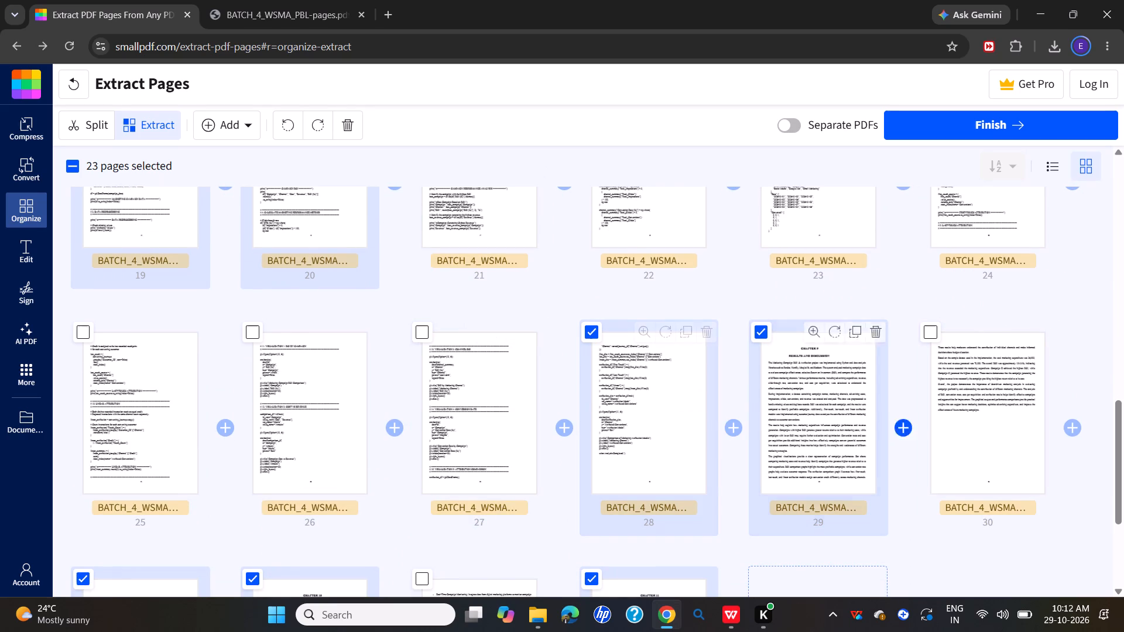
pyautogui.scroll(-2, 706, 459)
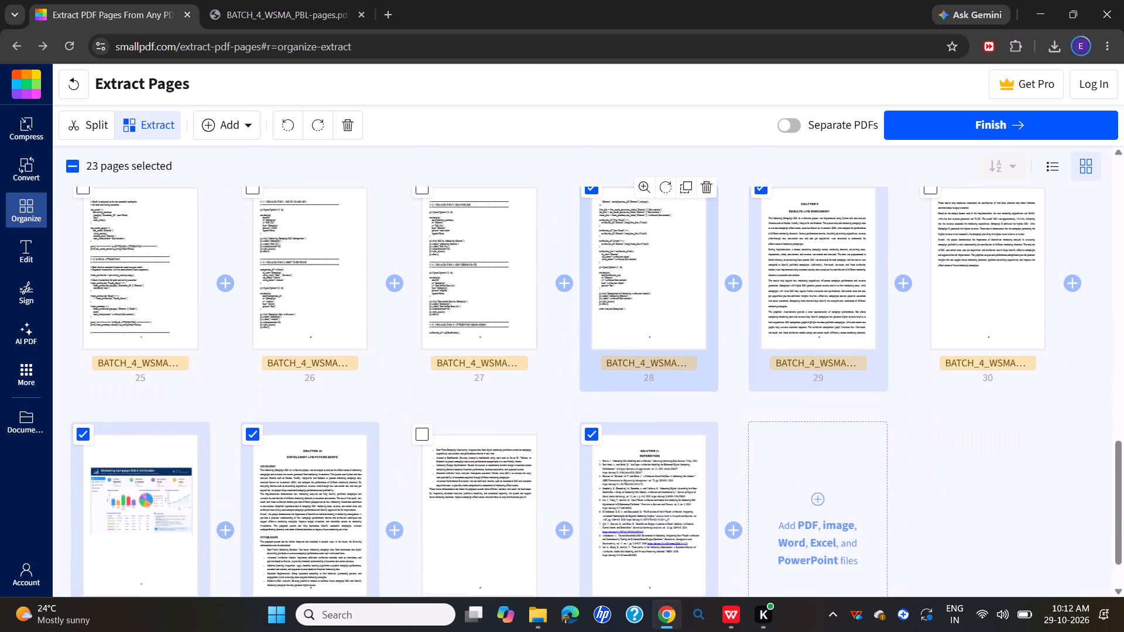
pyautogui.scroll(-3, 706, 459)
pyautogui.scroll(9, 708, 450)
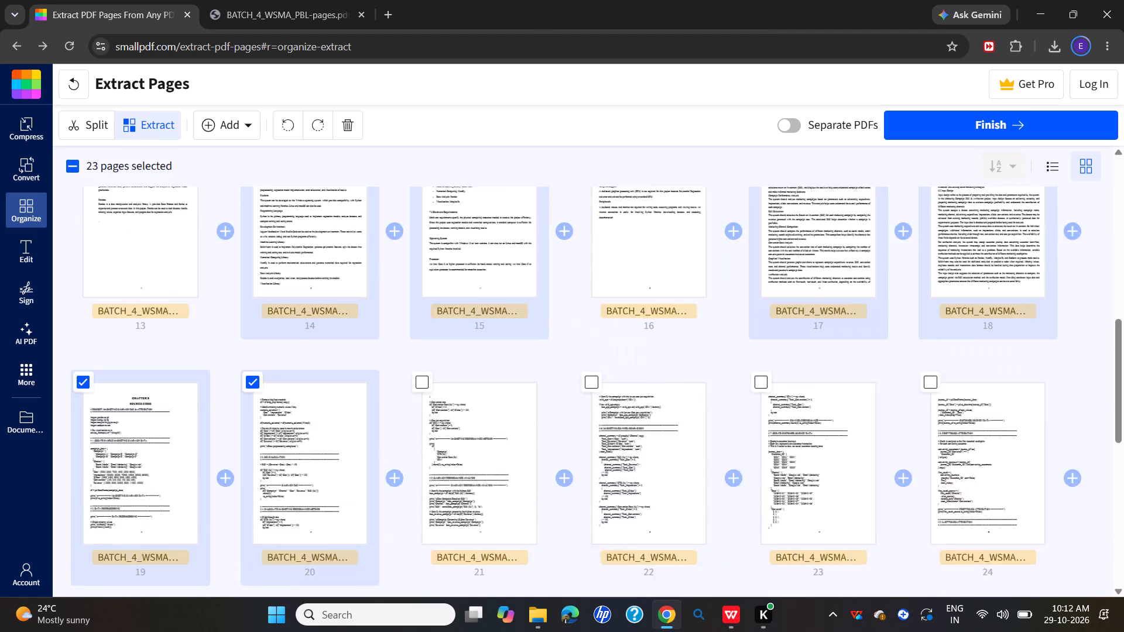
pyautogui.scroll(18, 708, 450)
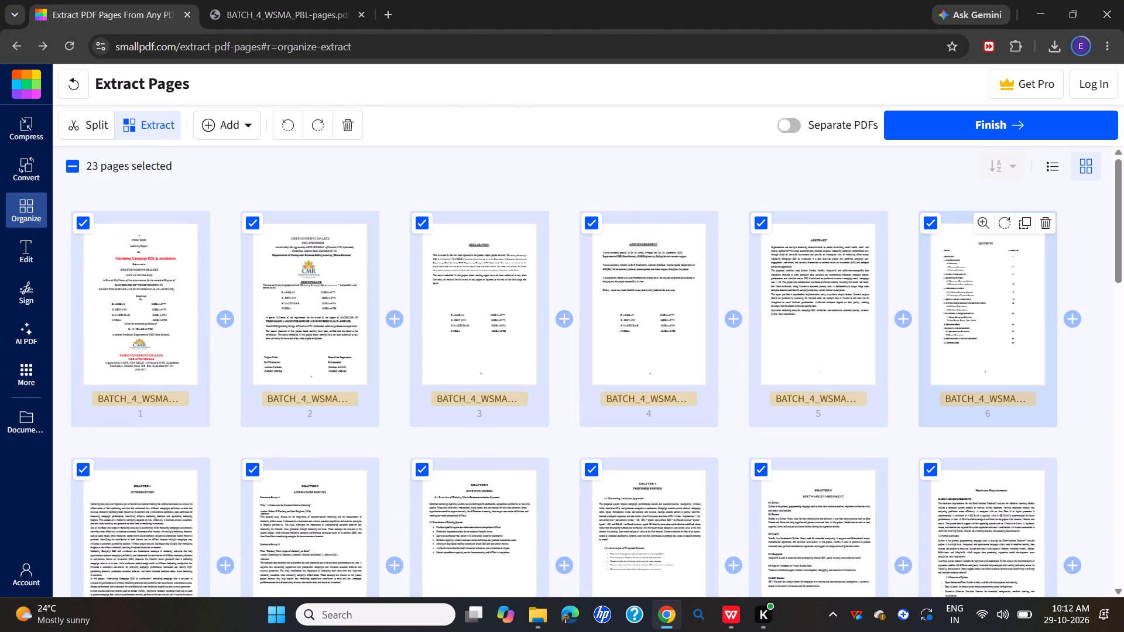
# Enlarge page 12, Hardware Requirements, to read its content, and close the preview.
pyautogui.scroll(-3, 876, 295)
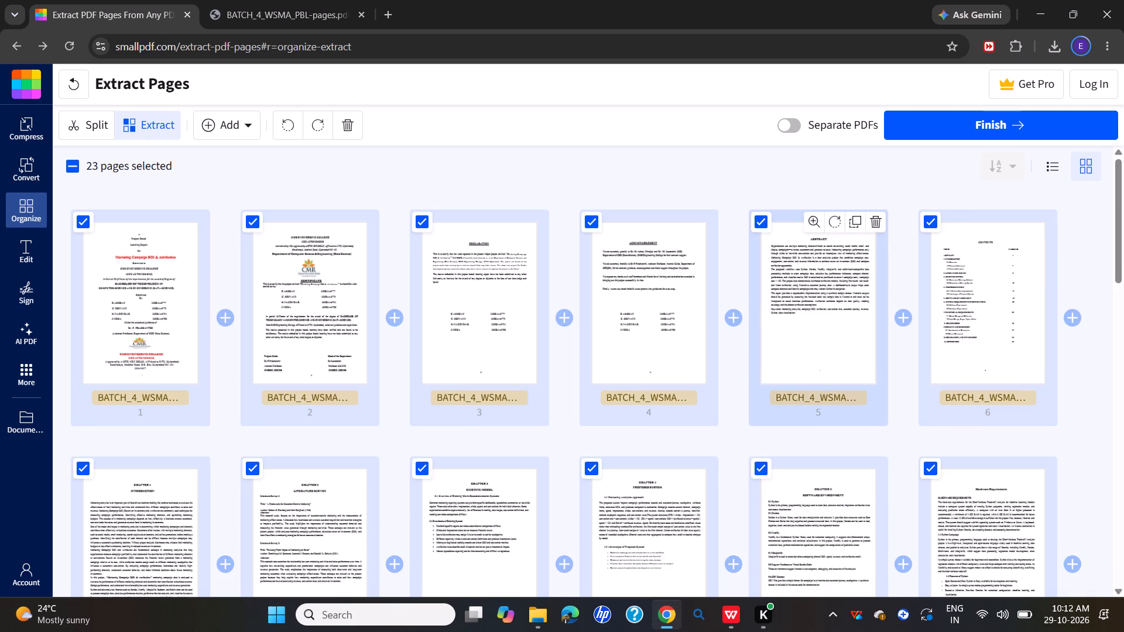
pyautogui.scroll(-2, 876, 295)
pyautogui.scroll(3, 876, 295)
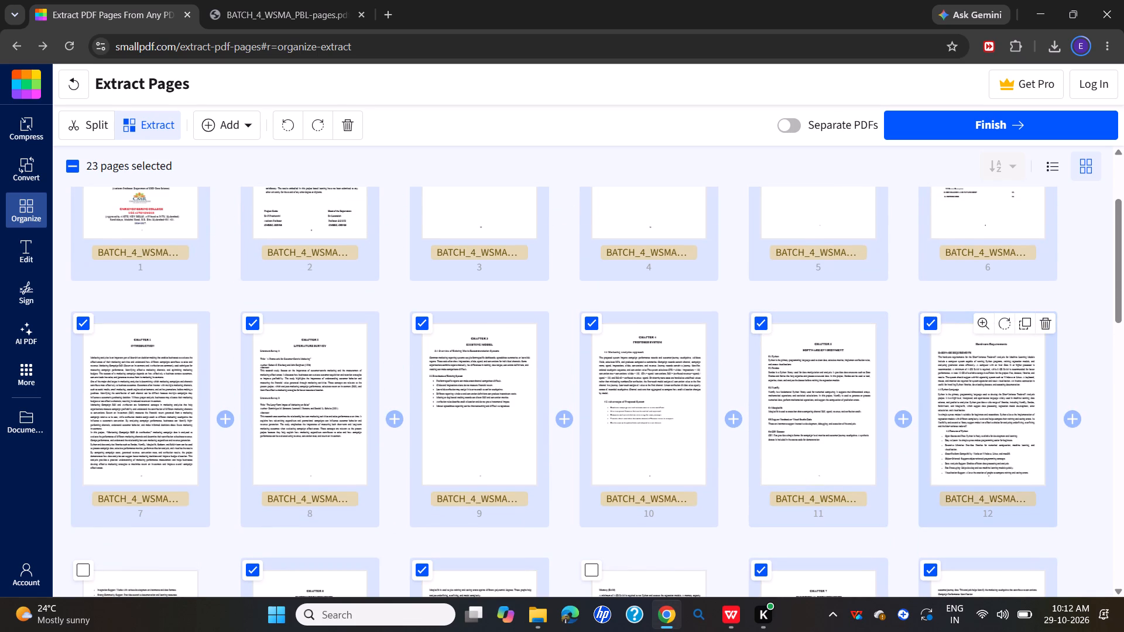
pyautogui.click(981, 328)
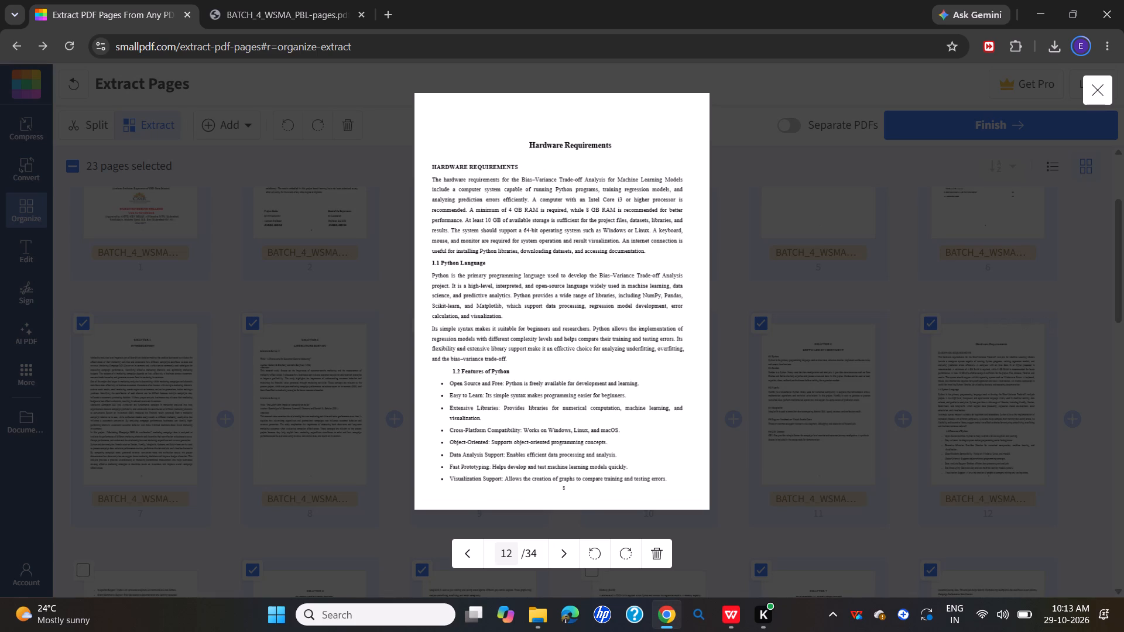
pyautogui.click(1094, 87)
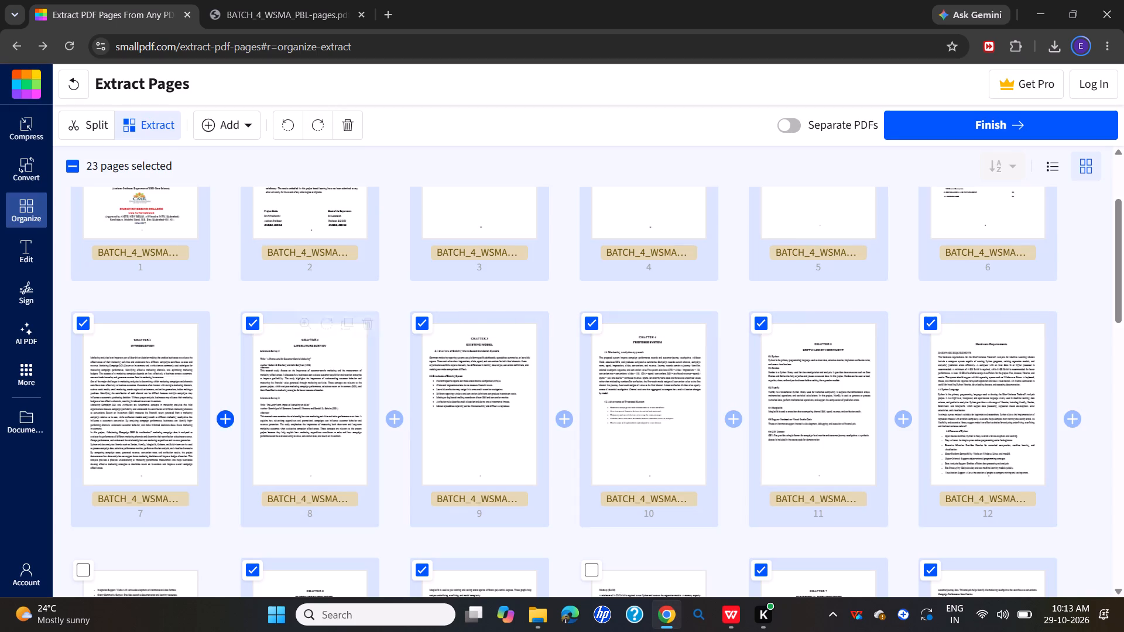
# Enlarge page 15 to read its content, close the preview, and exclude that page from the extraction selection.
pyautogui.scroll(-3, 971, 387)
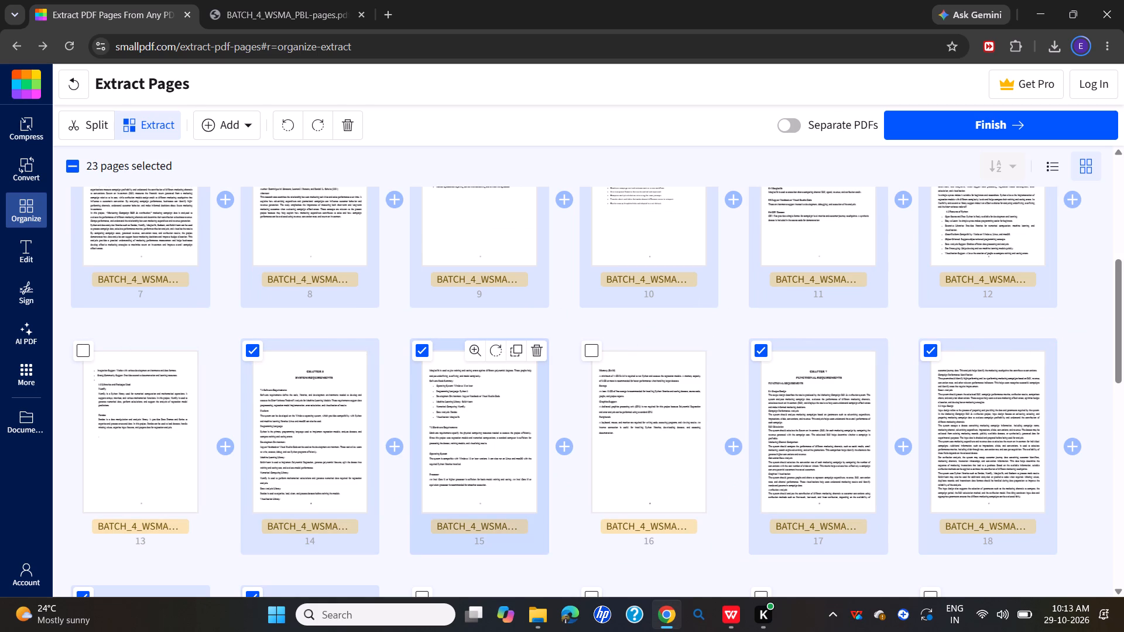
pyautogui.click(474, 345)
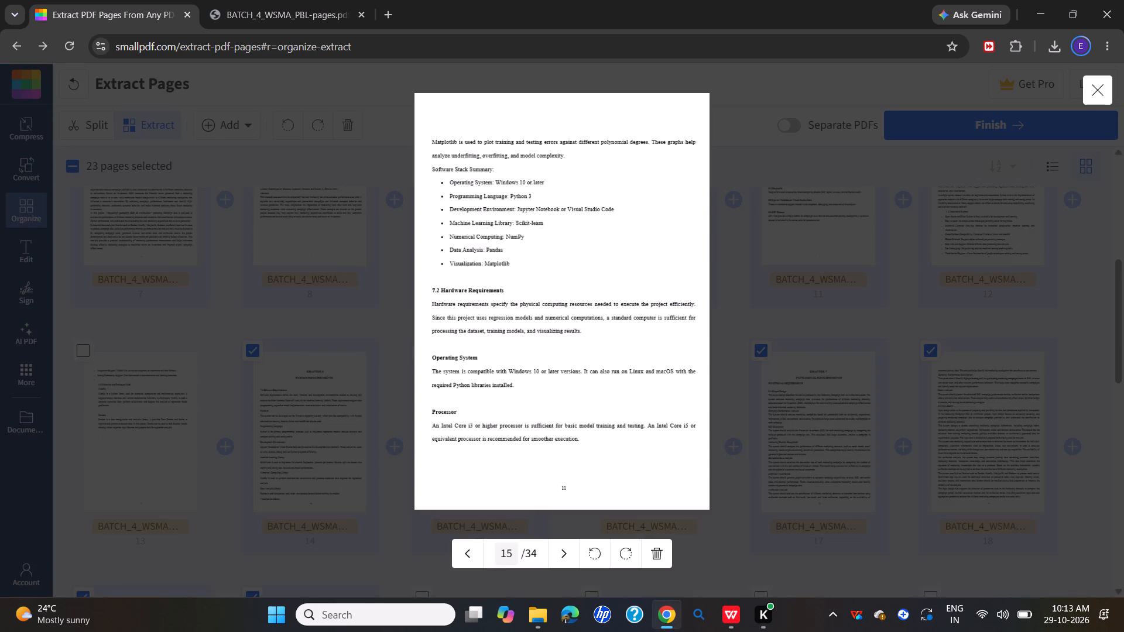
pyautogui.click(1109, 88)
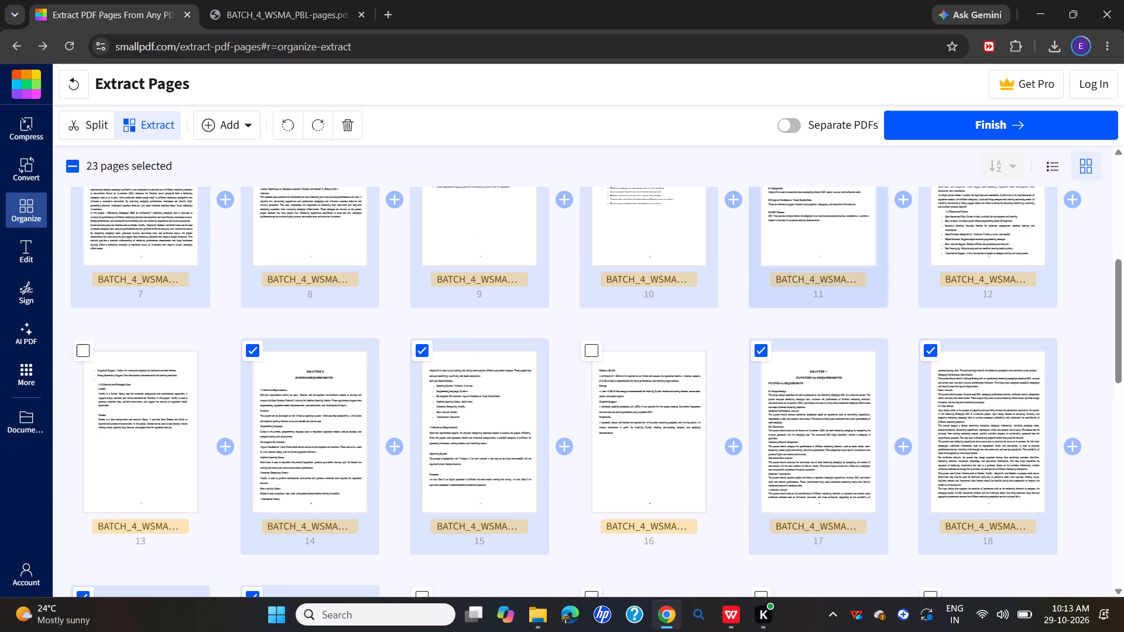
pyautogui.click(462, 355)
# Review the page thumbnails across the whole document, checking which pages are selected and which are excluded.
pyautogui.scroll(-2, 523, 419)
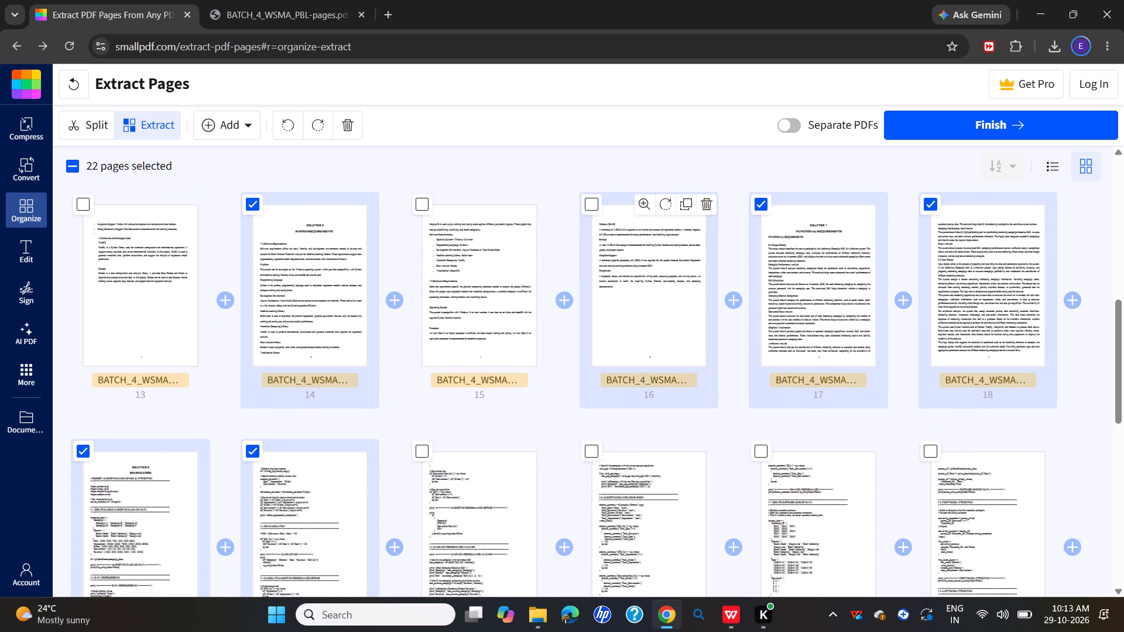
pyautogui.scroll(-2, 674, 366)
pyautogui.scroll(1, 674, 366)
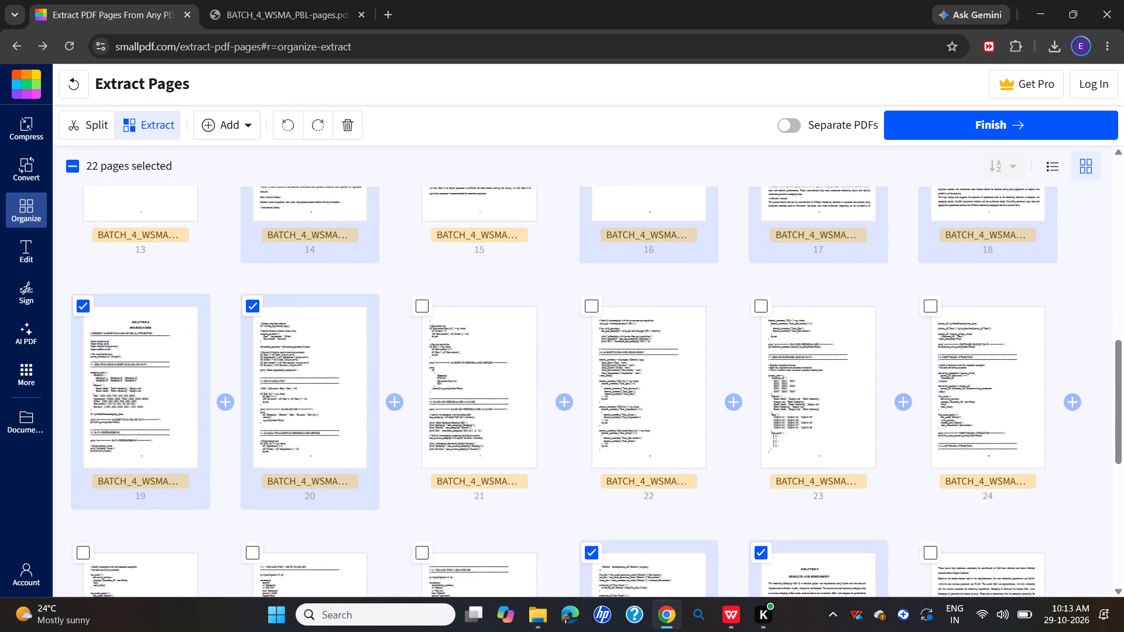
pyautogui.scroll(3, 674, 366)
pyautogui.scroll(-2, 934, 422)
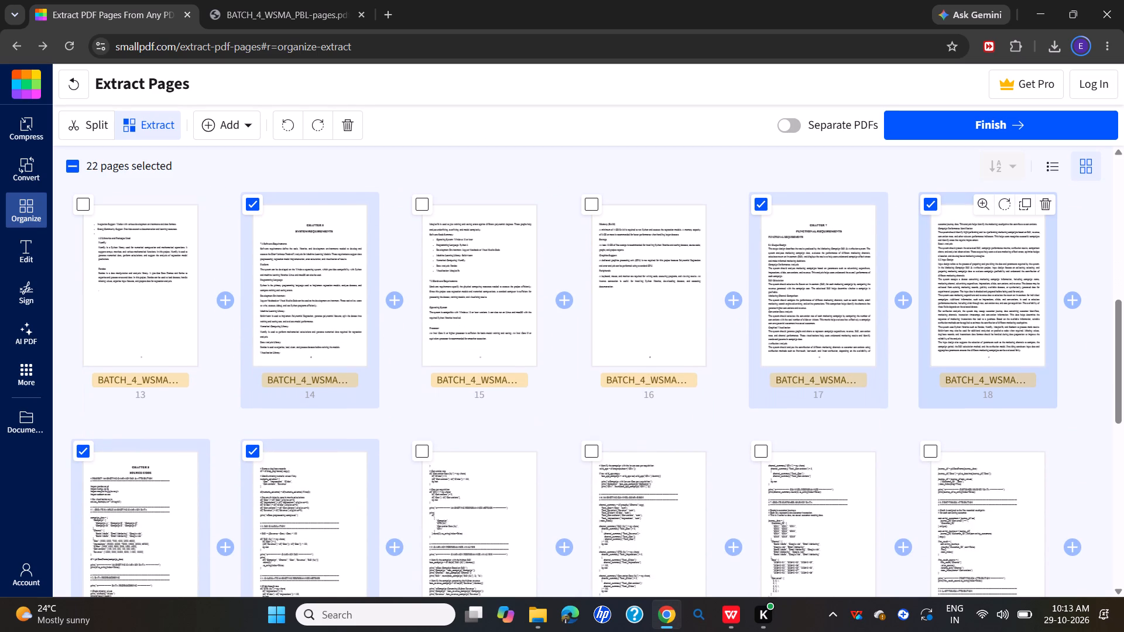
pyautogui.scroll(-2, 779, 401)
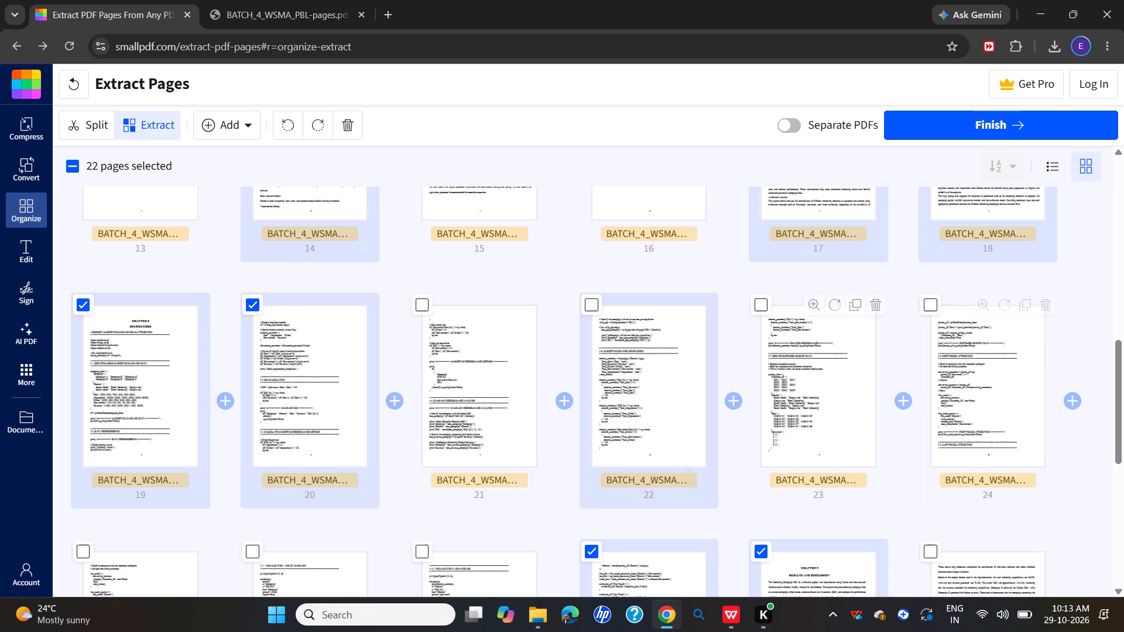
pyautogui.scroll(-2, 309, 371)
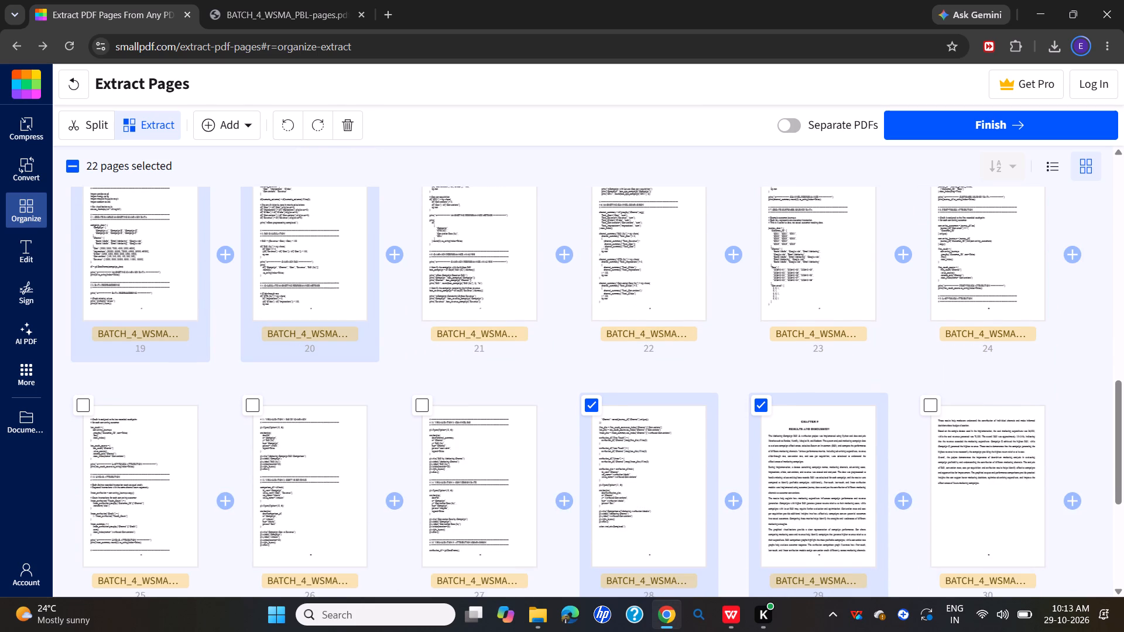
pyautogui.scroll(2, 479, 350)
pyautogui.click(331, 360)
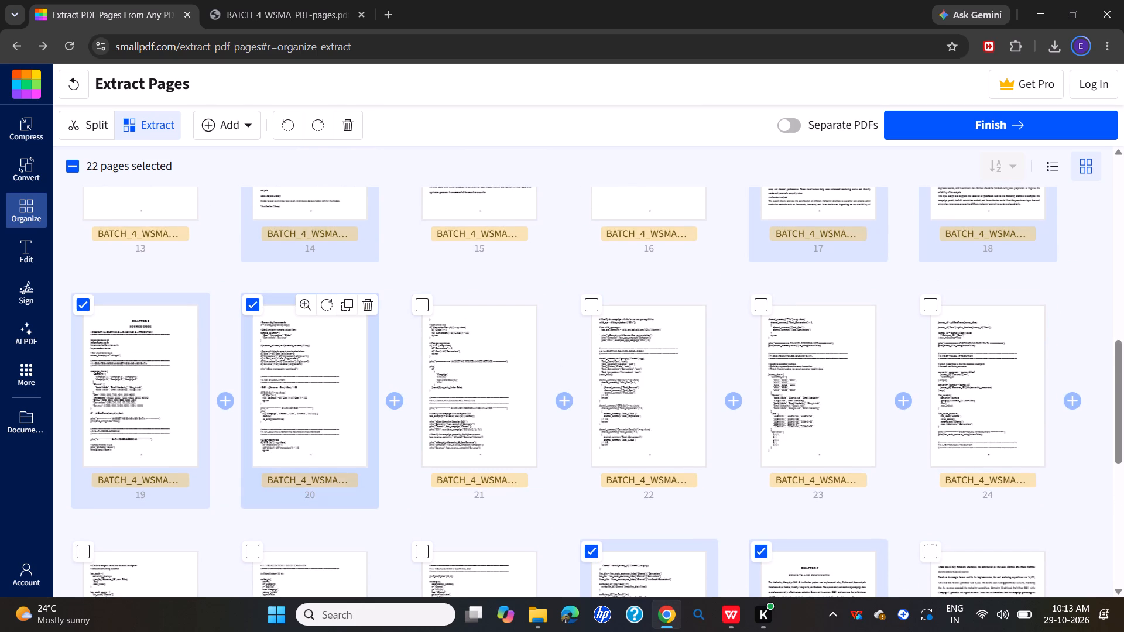
pyautogui.click(327, 362)
pyautogui.scroll(-6, 408, 370)
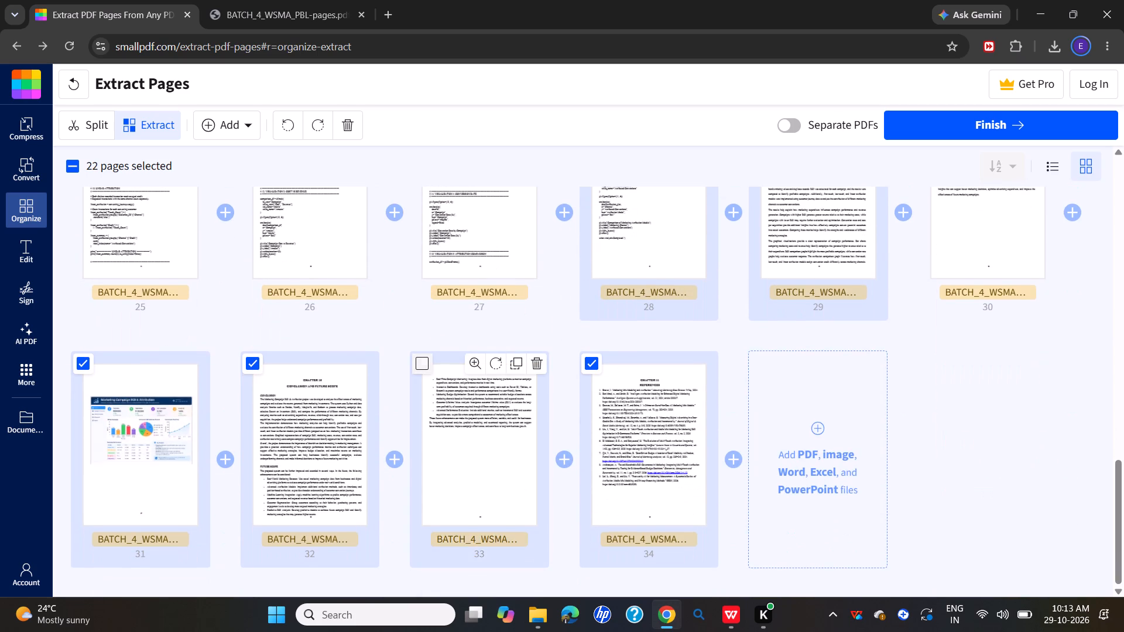
pyautogui.scroll(5, 678, 442)
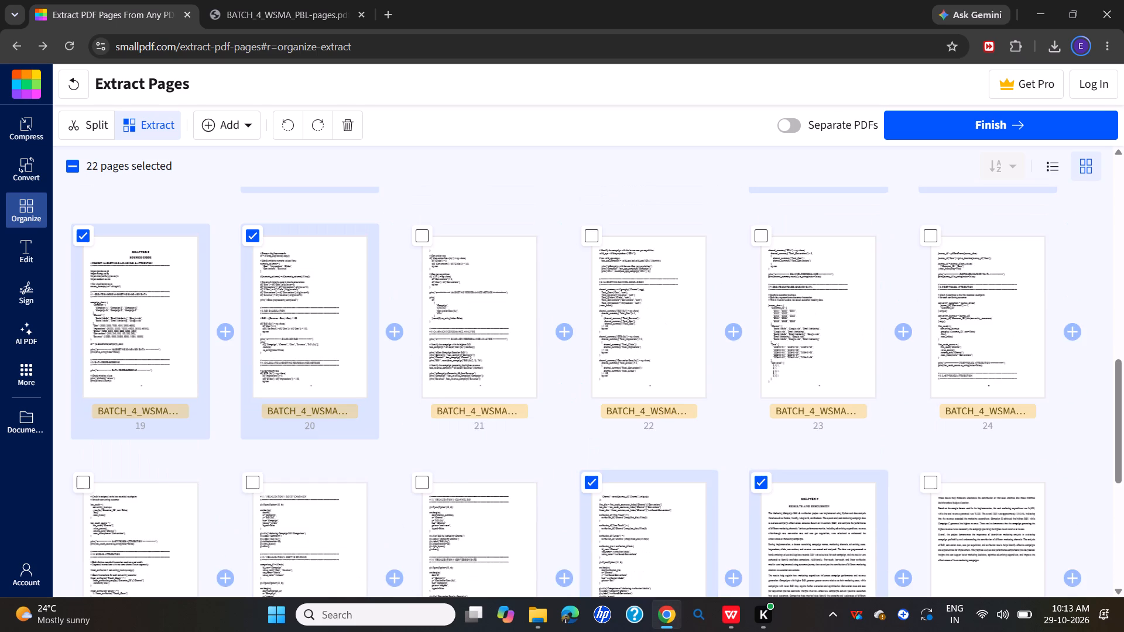
pyautogui.scroll(-1, 678, 442)
pyautogui.scroll(1, 678, 442)
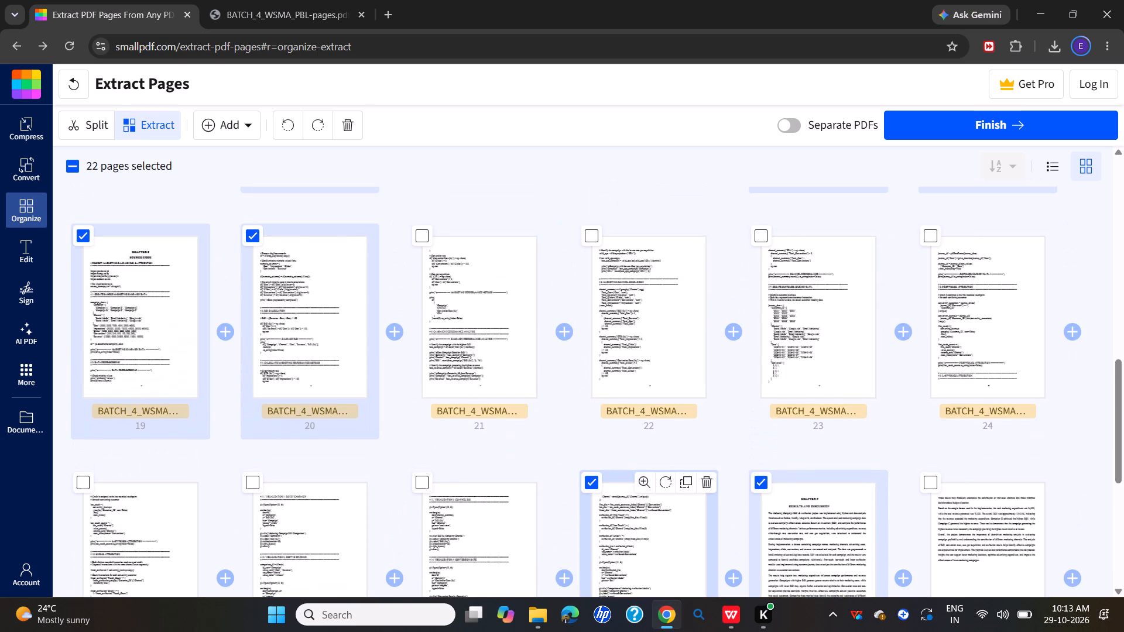
pyautogui.scroll(8, 678, 442)
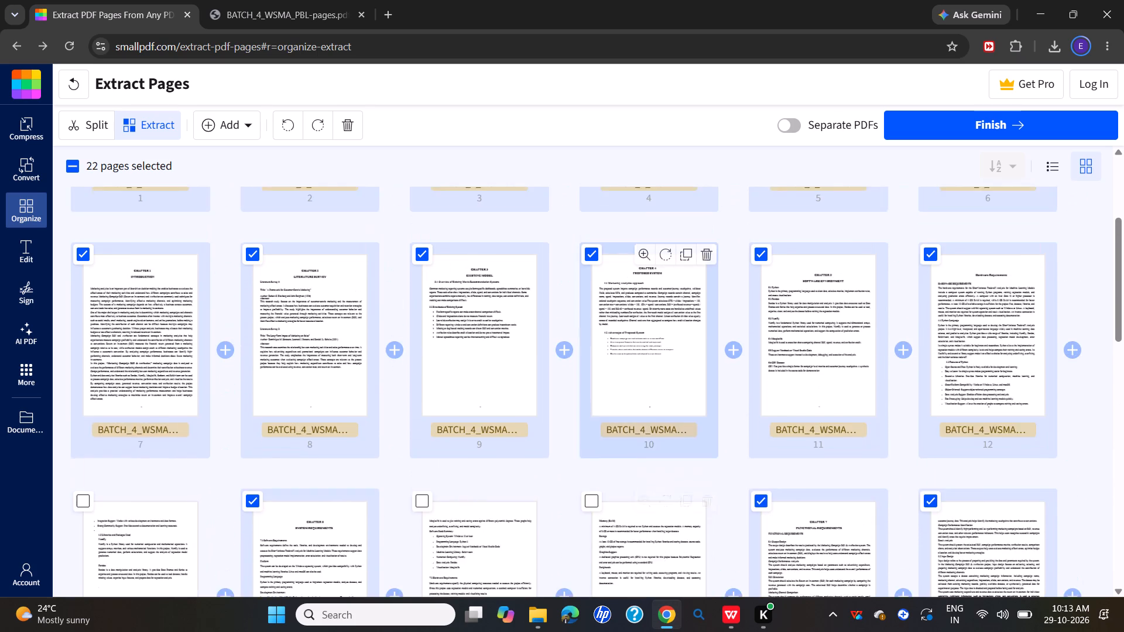
pyautogui.scroll(4, 680, 441)
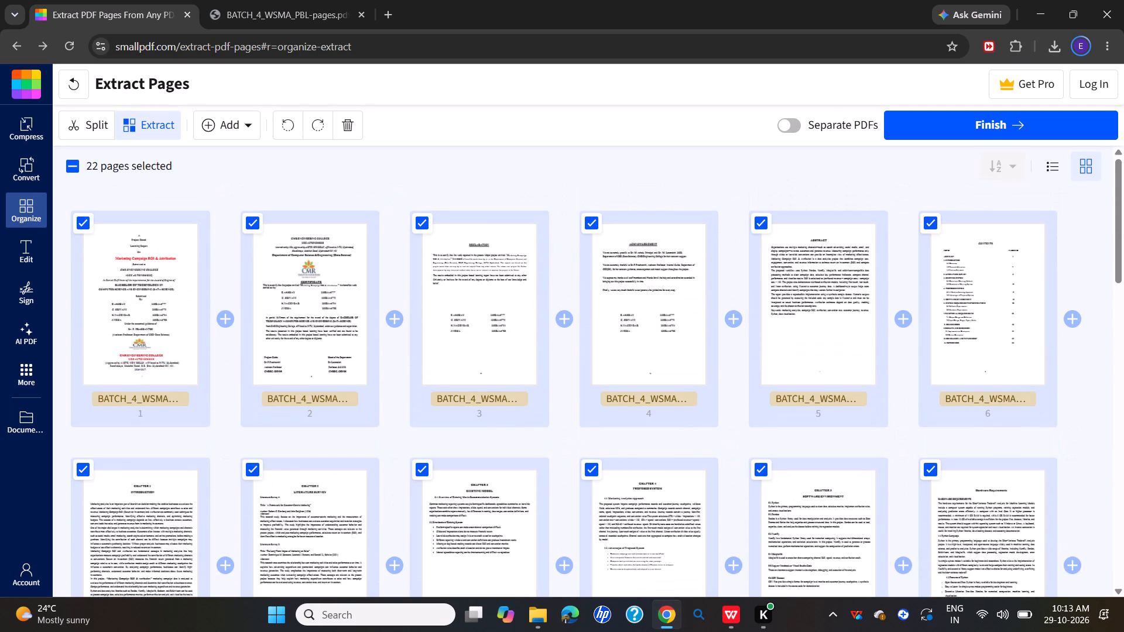
pyautogui.scroll(-8, 680, 441)
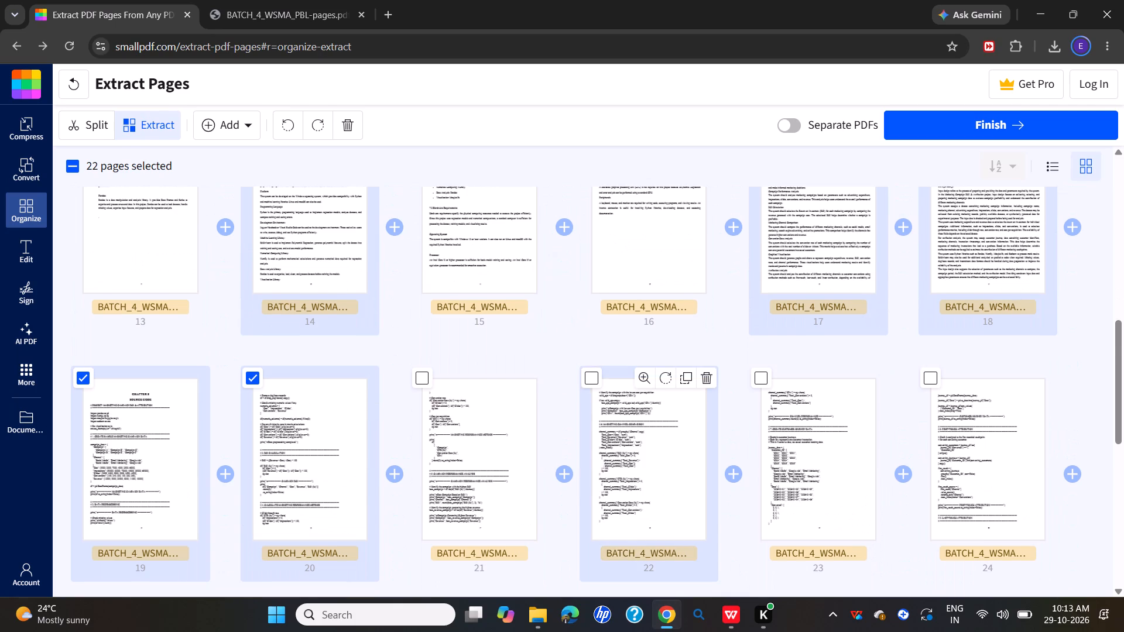
pyautogui.scroll(-9, 680, 441)
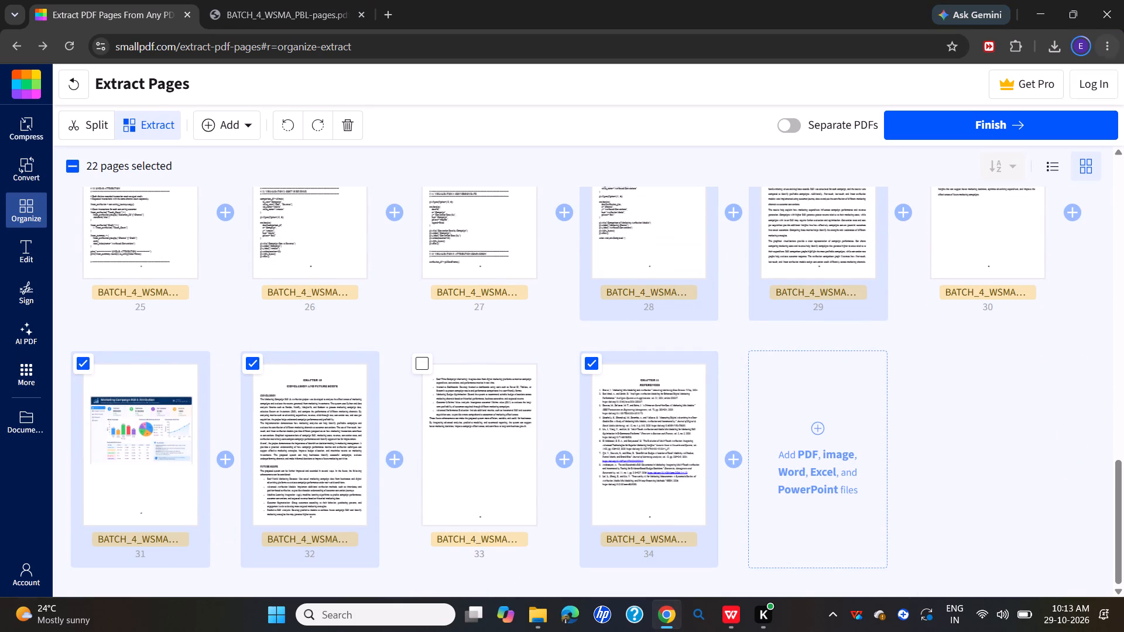
# Extract the selected pages into a single new PDF.
pyautogui.click(1005, 126)
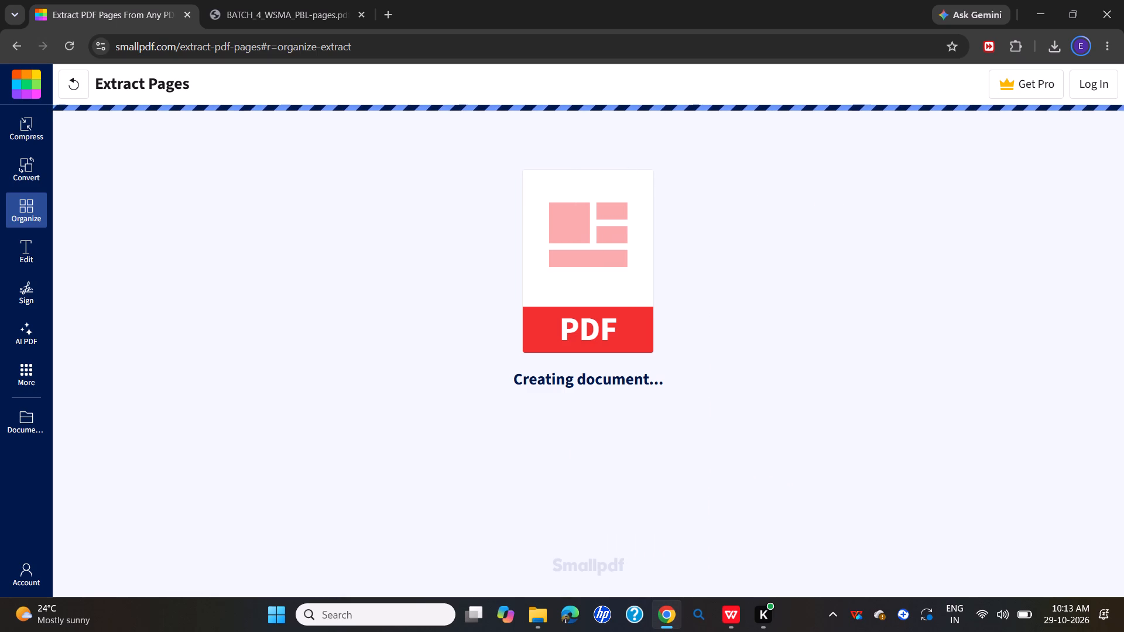
pyautogui.scroll(-9, 471, 314)
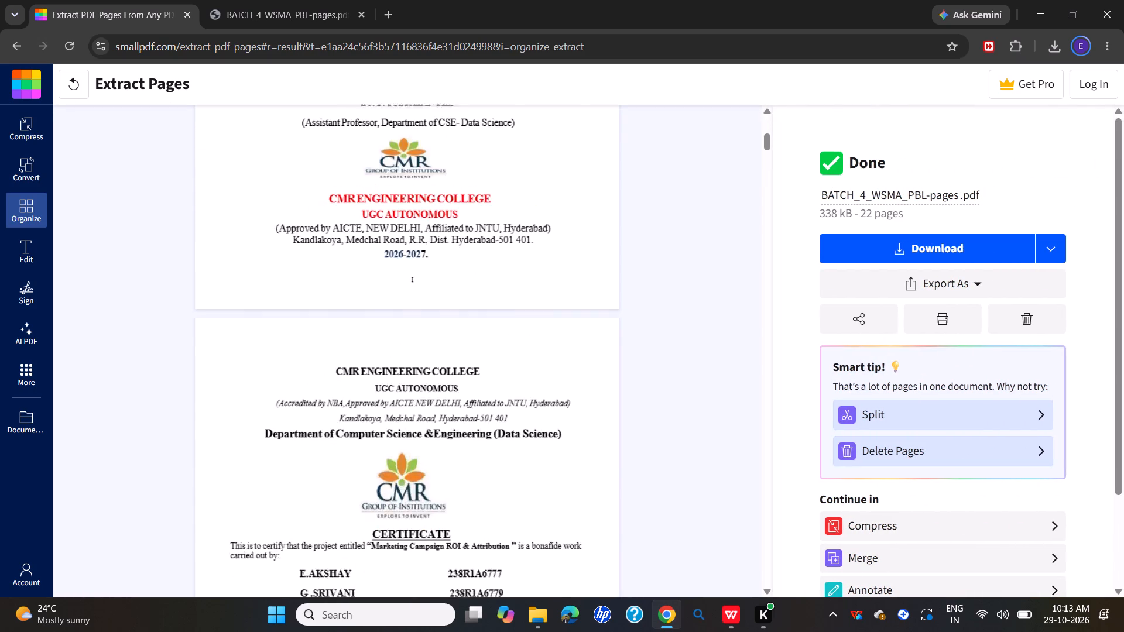
pyautogui.scroll(-1, 470, 319)
pyautogui.scroll(6, 470, 319)
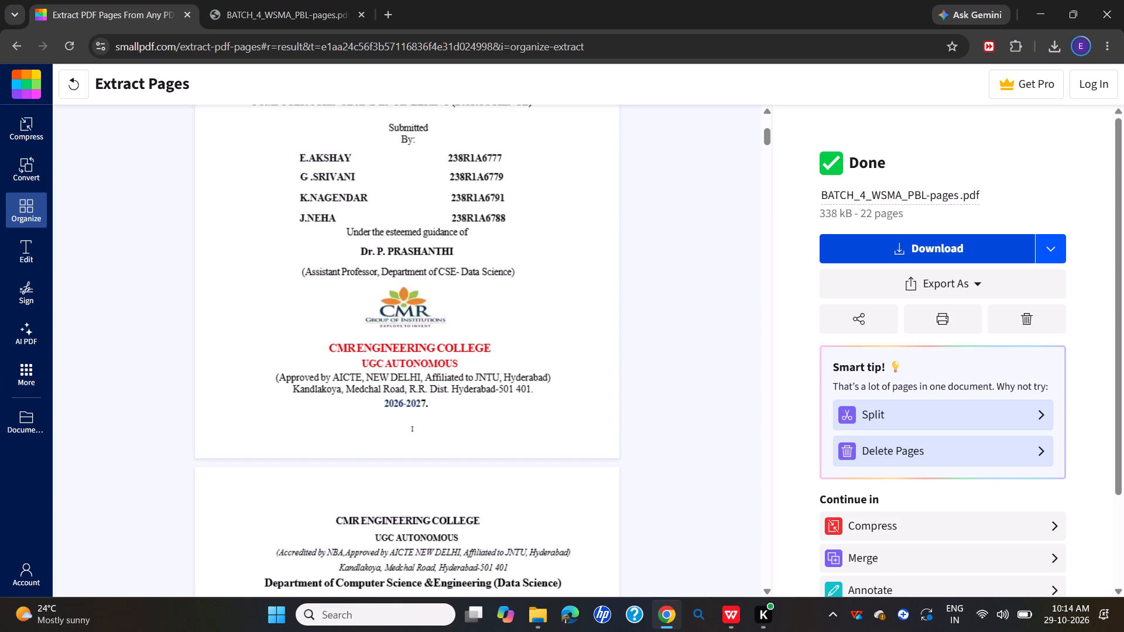
pyautogui.scroll(12, 501, 329)
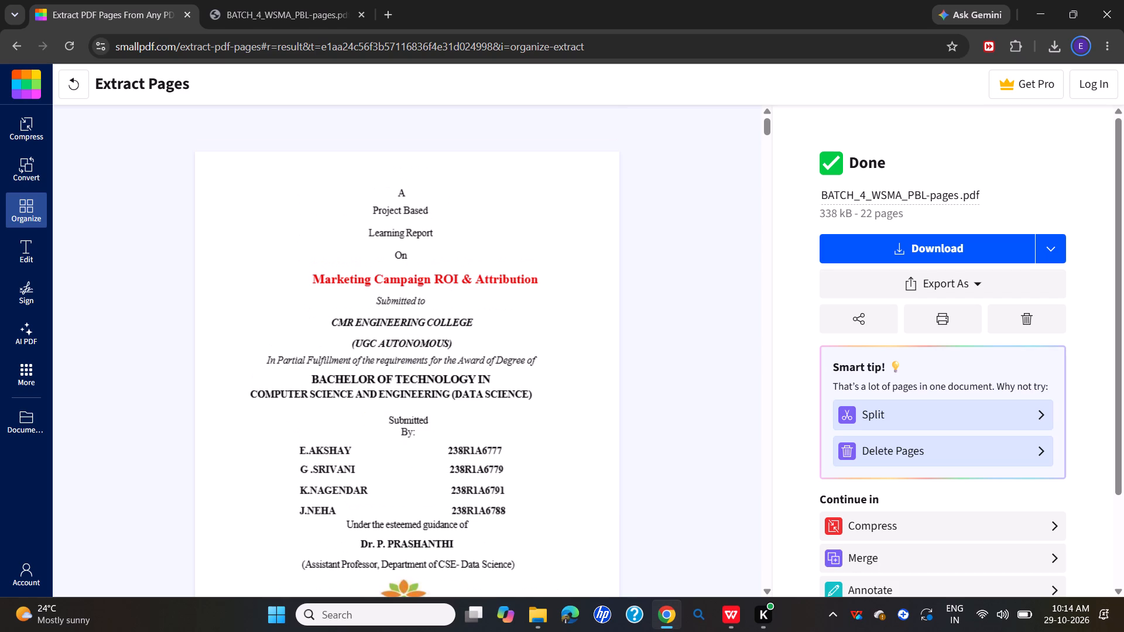
pyautogui.scroll(-20, 495, 365)
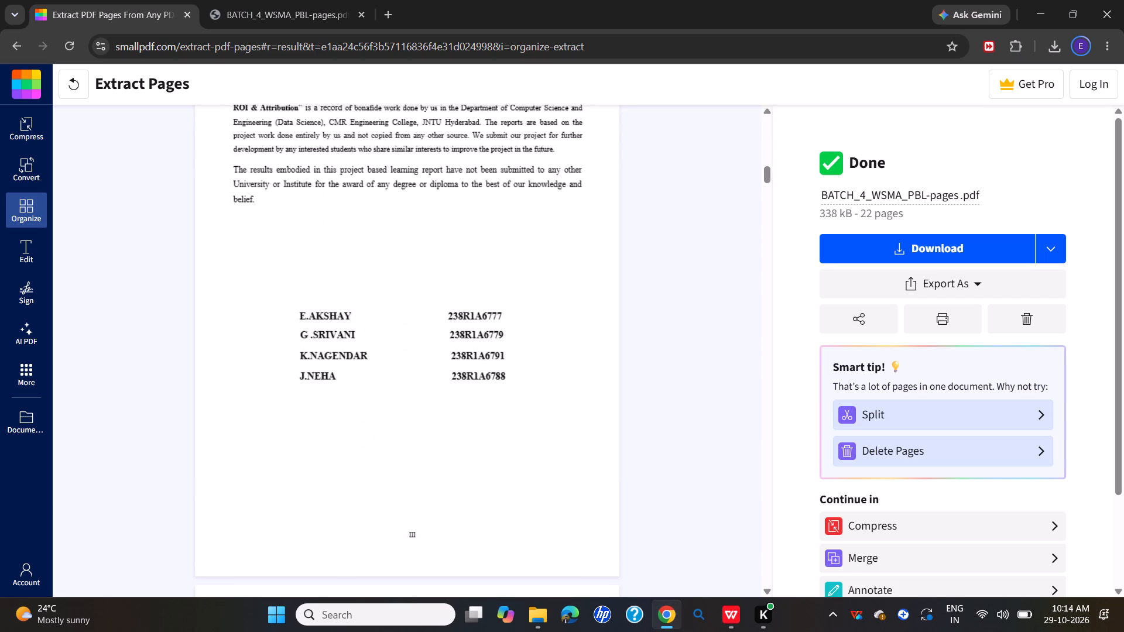
pyautogui.scroll(-16, 494, 370)
pyautogui.scroll(-13, 489, 370)
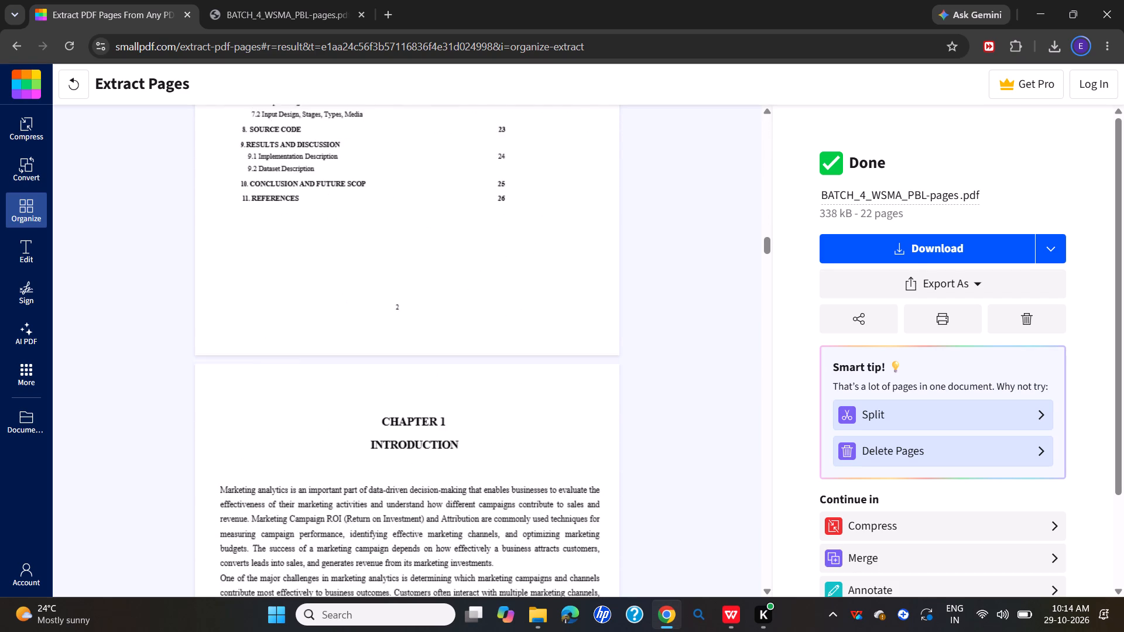
pyautogui.scroll(-14, 489, 370)
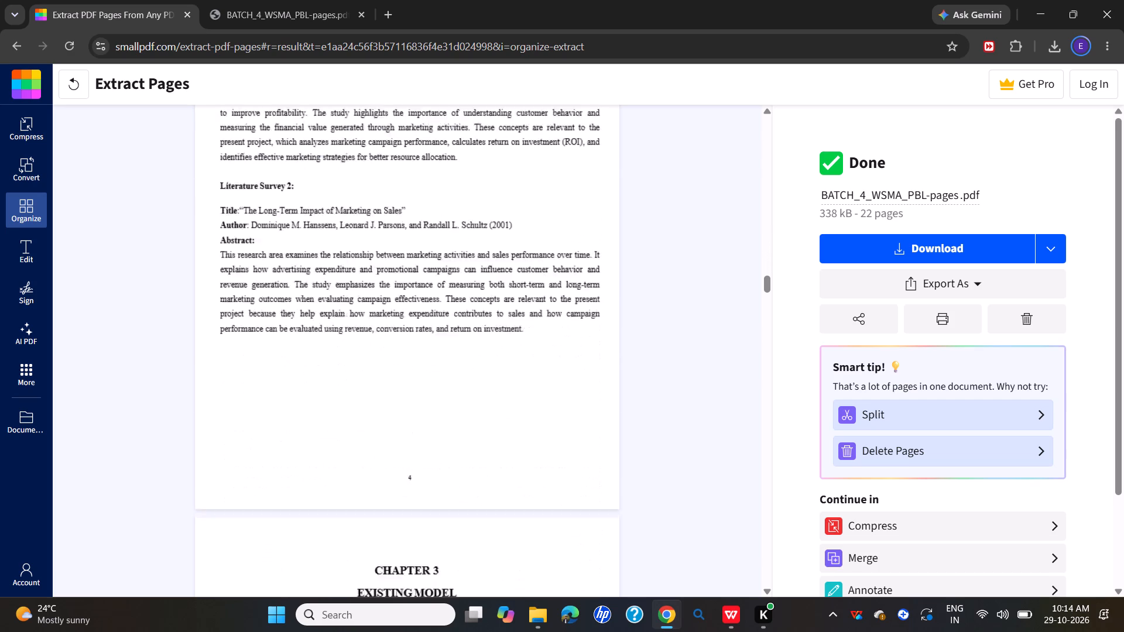
pyautogui.scroll(-14, 489, 370)
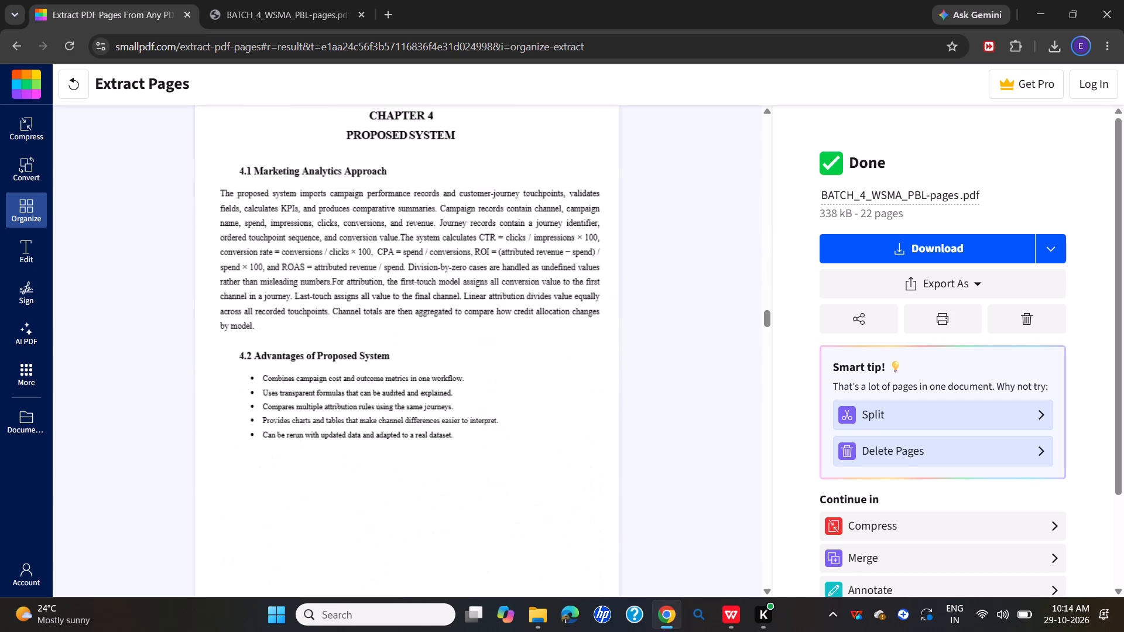
pyautogui.scroll(-20, 491, 367)
pyautogui.scroll(-12, 491, 367)
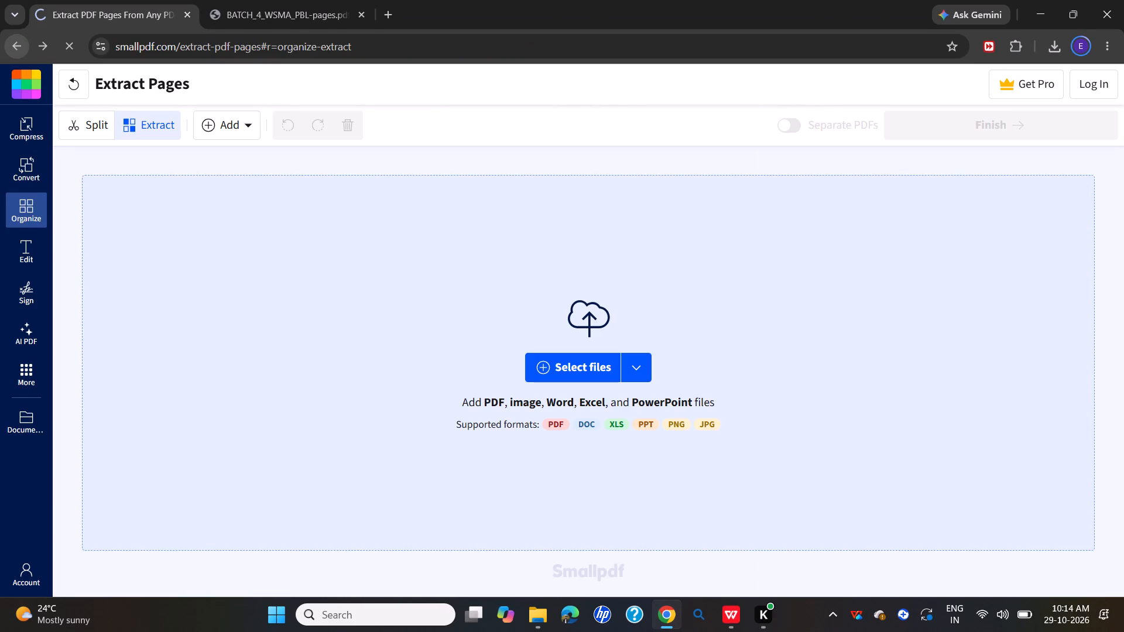
# Open the downloaded BATCH_4_WSMA_PBL-pages.pdf, view its cover and certificate pages, and return to the Extract Pages site.
pyautogui.click(1054, 45)
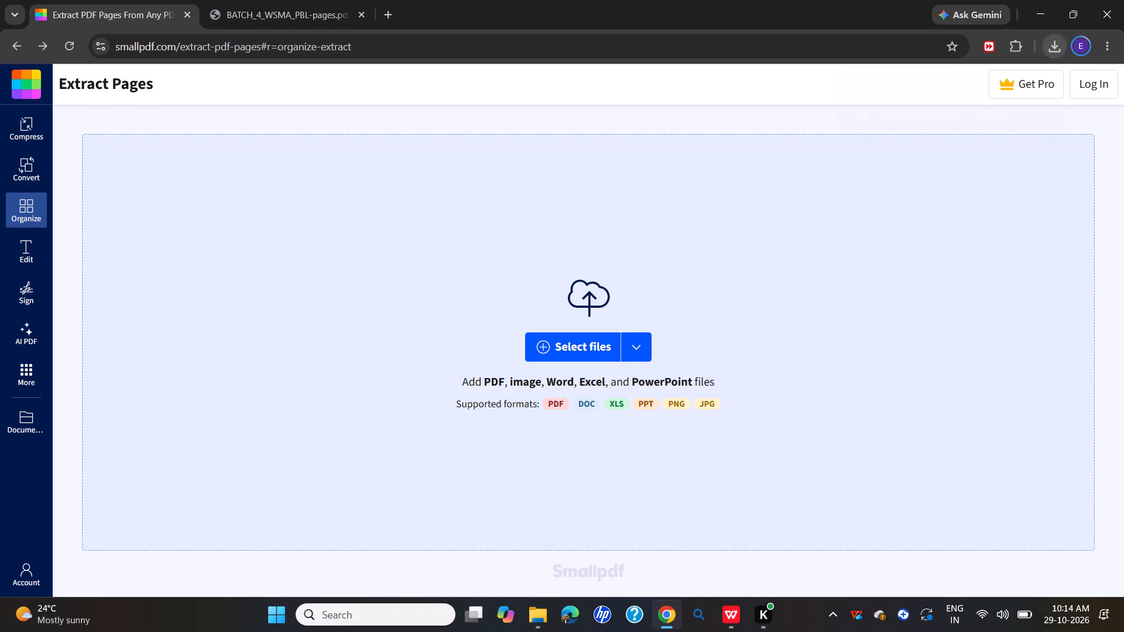
pyautogui.doubleClick(933, 111)
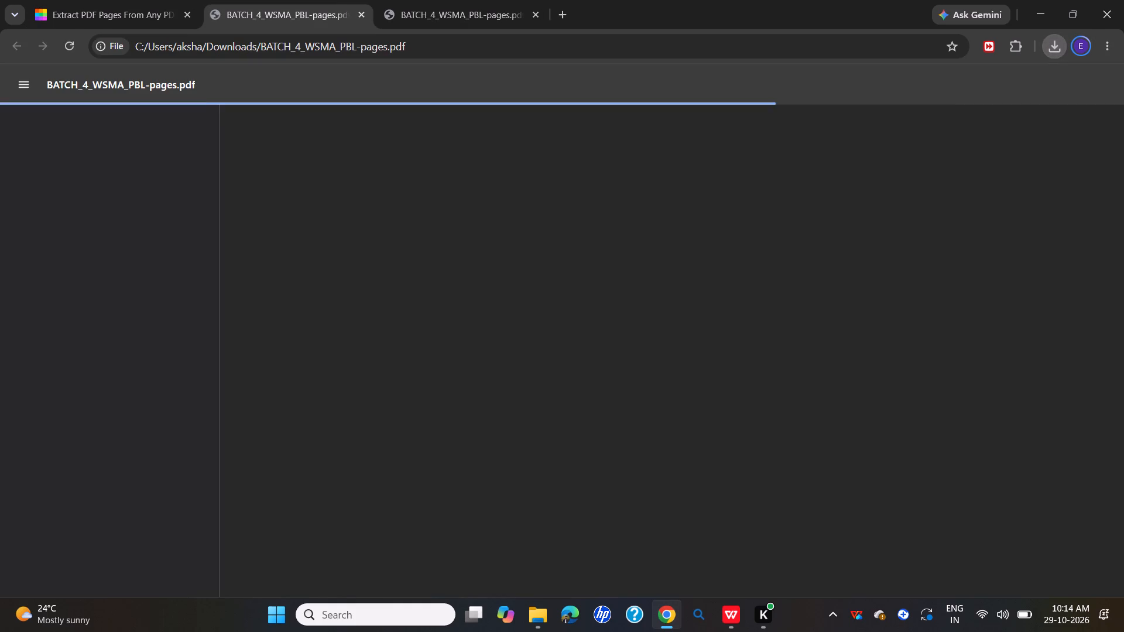
pyautogui.scroll(-11, 702, 233)
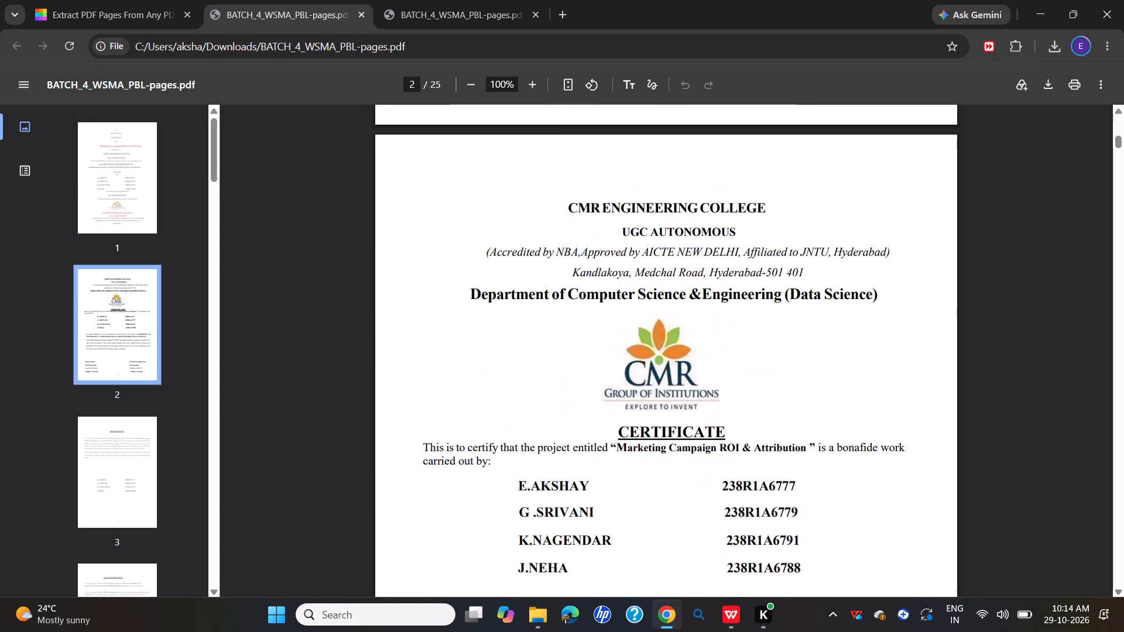
pyautogui.scroll(14, 702, 237)
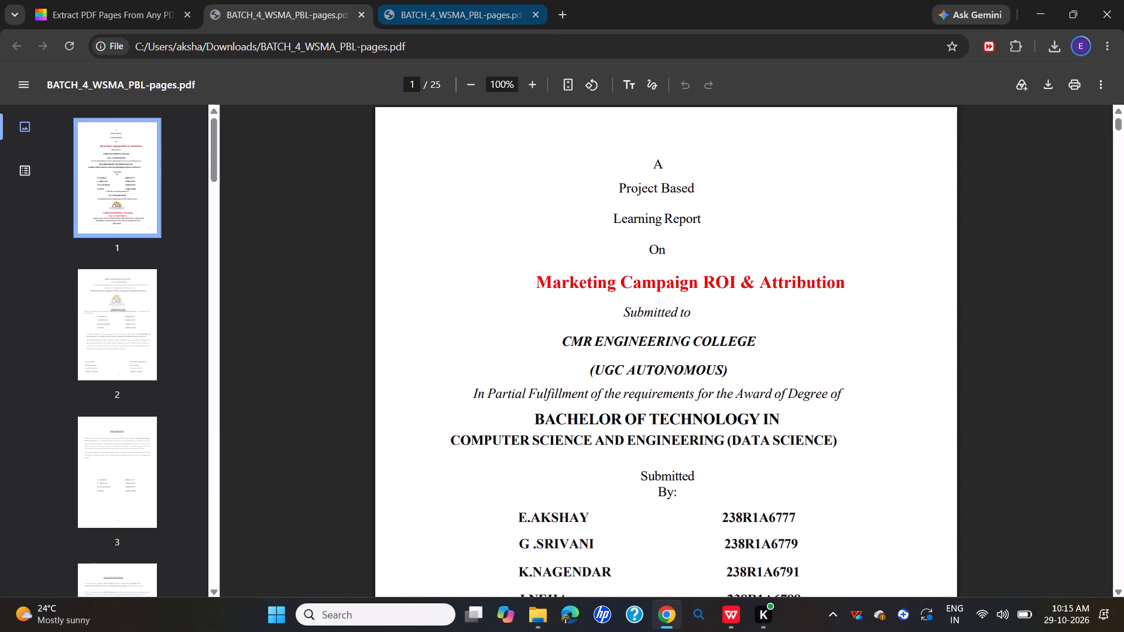
pyautogui.click(380, 0)
pyautogui.scroll(1, 371, 163)
pyautogui.click(311, 0)
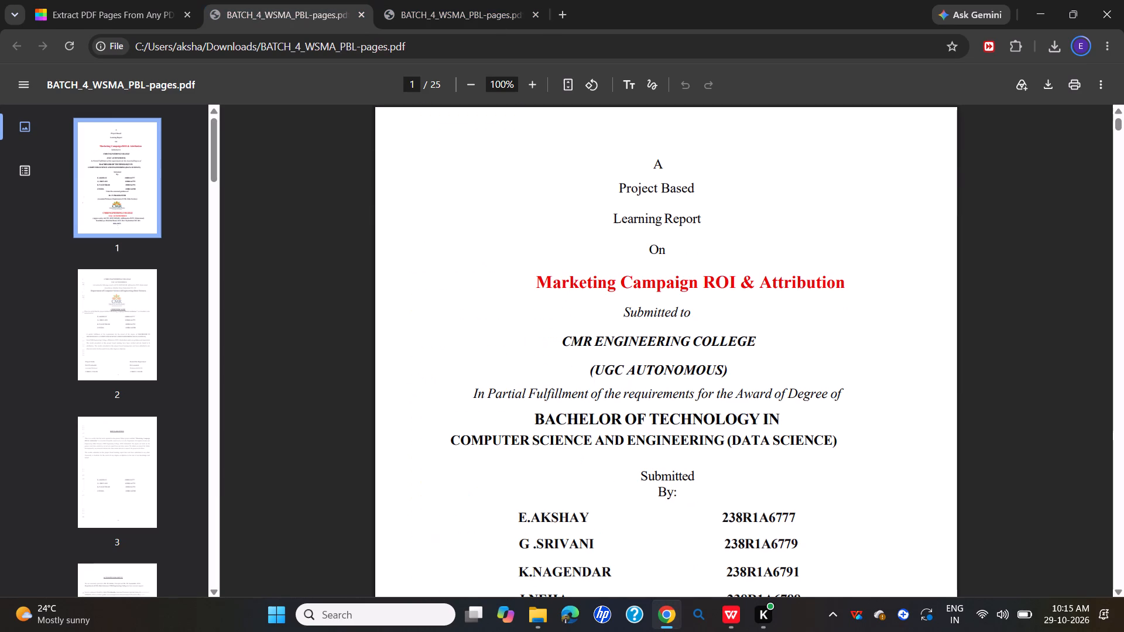
pyautogui.scroll(7, 472, 213)
pyautogui.click(107, 0)
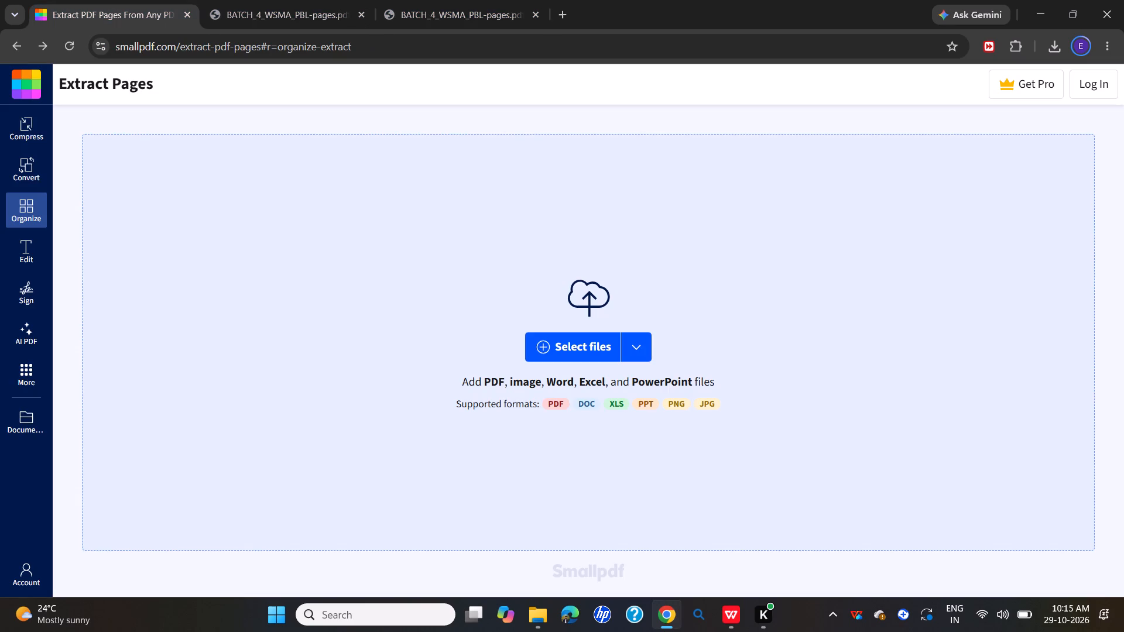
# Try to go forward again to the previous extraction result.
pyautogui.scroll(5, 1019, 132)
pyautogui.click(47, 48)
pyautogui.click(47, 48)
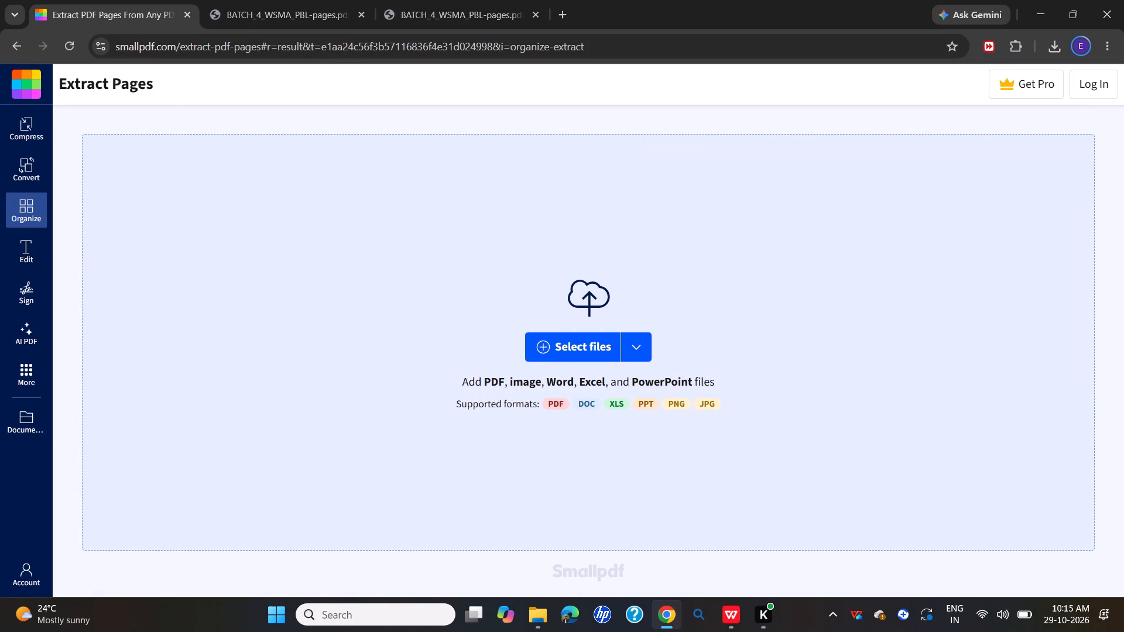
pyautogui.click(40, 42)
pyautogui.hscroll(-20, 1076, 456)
# Upload BATCH_4_WSMA_PBL from the Desktop folder to Extract Pages.
pyautogui.click(573, 348)
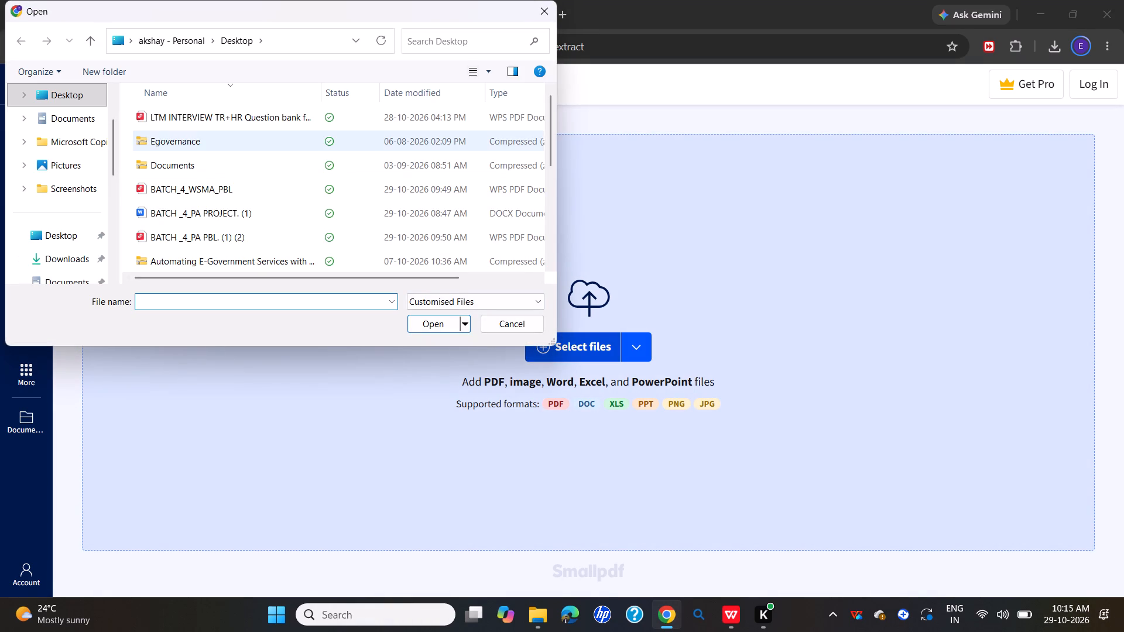
pyautogui.click(214, 184)
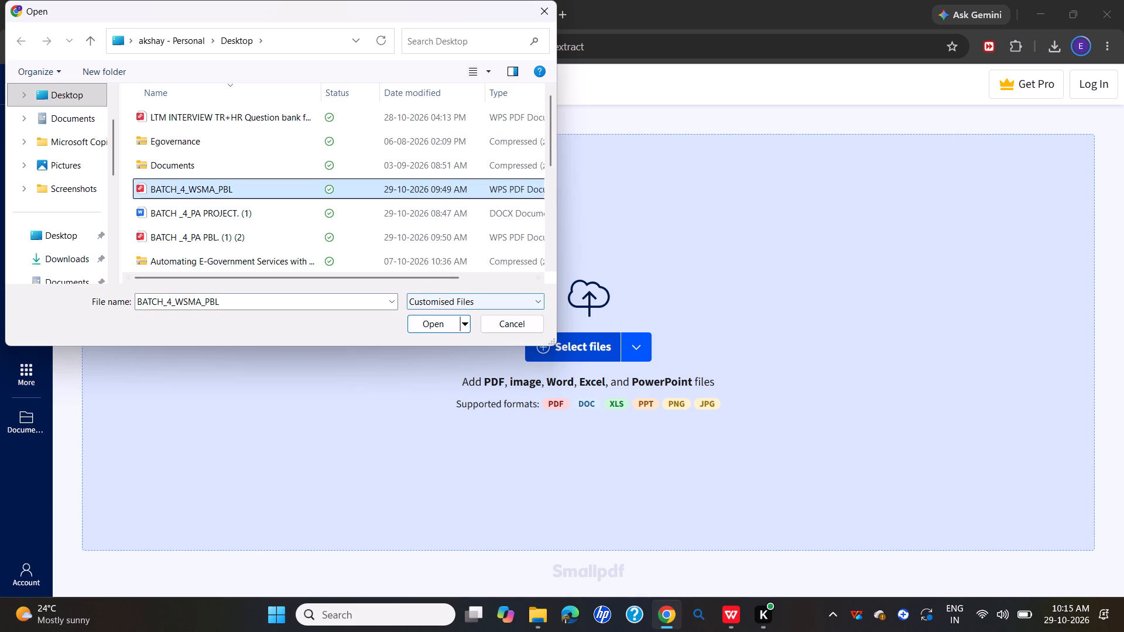
pyautogui.click(438, 320)
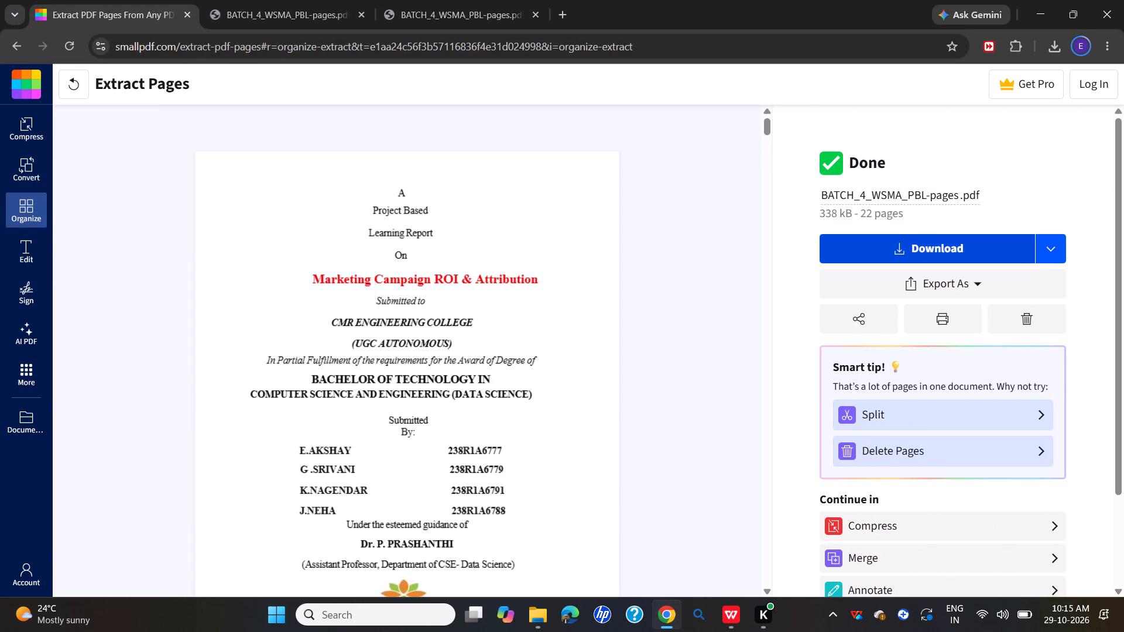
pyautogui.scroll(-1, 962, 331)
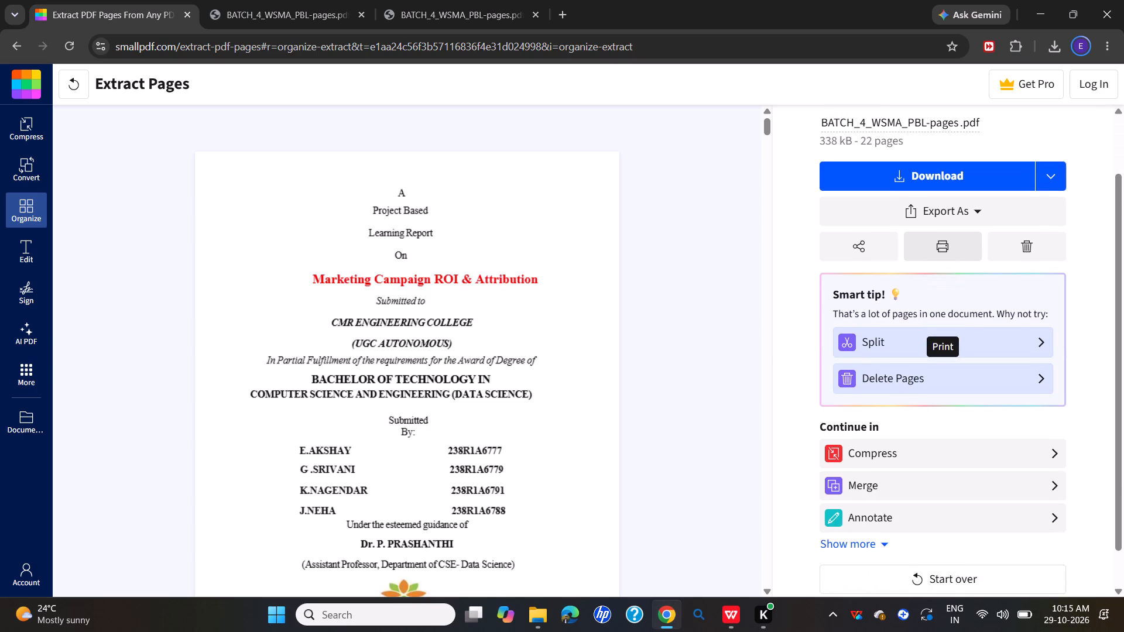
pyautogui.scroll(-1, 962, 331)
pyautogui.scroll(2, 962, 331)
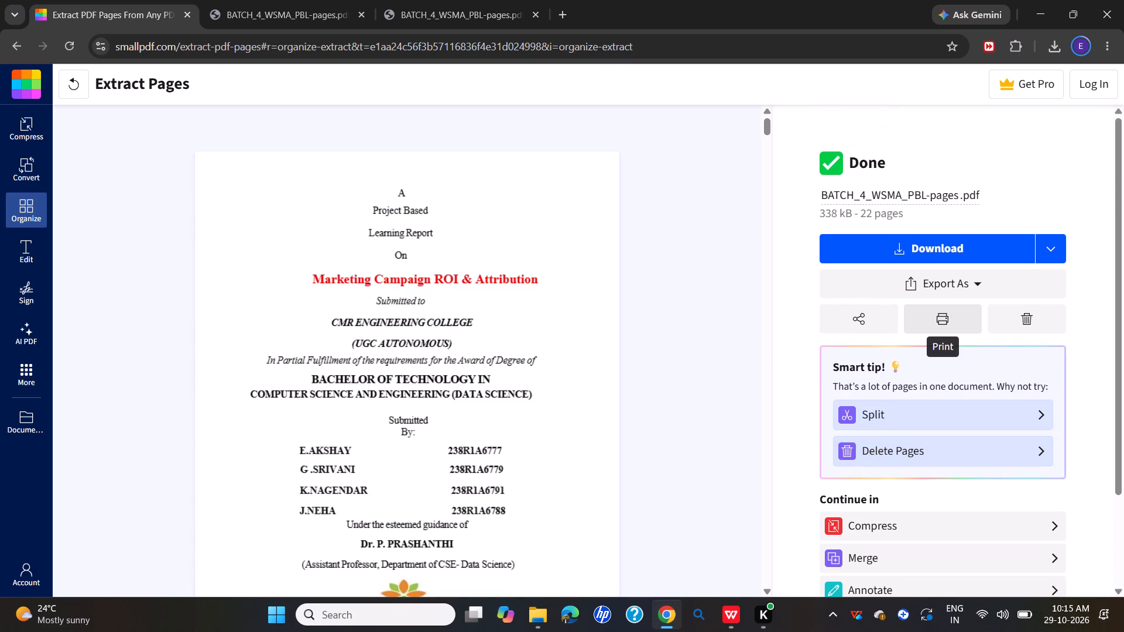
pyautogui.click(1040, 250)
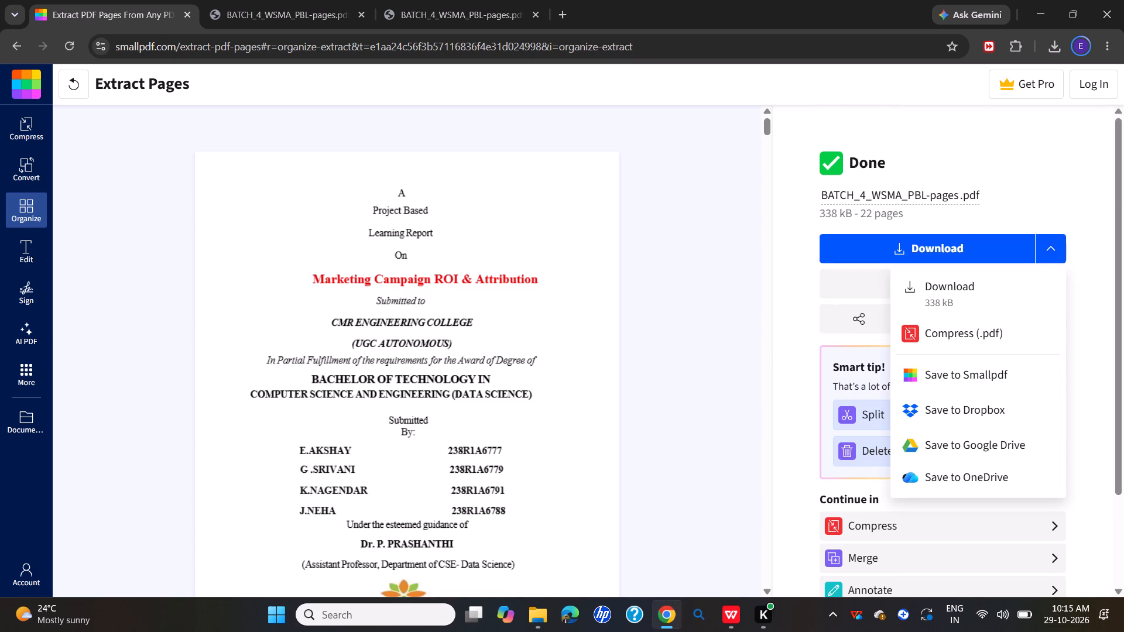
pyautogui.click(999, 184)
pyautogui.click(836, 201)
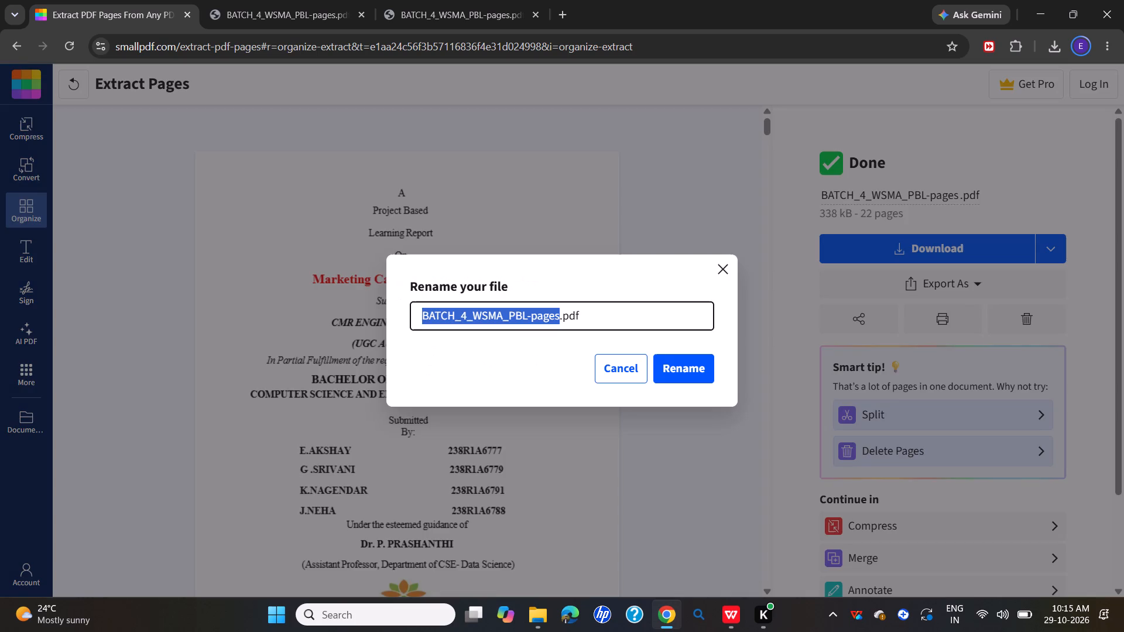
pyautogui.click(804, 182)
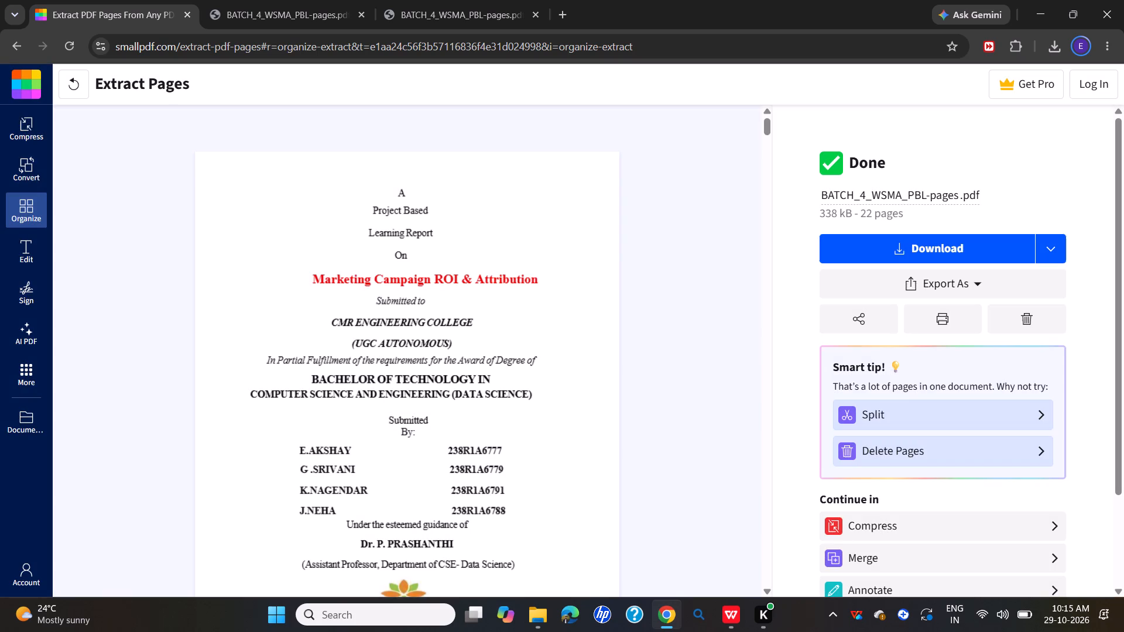
# Look through the first pages of the extracted PDF and continue with it in the Delete Pages tool.
pyautogui.scroll(-17, 578, 320)
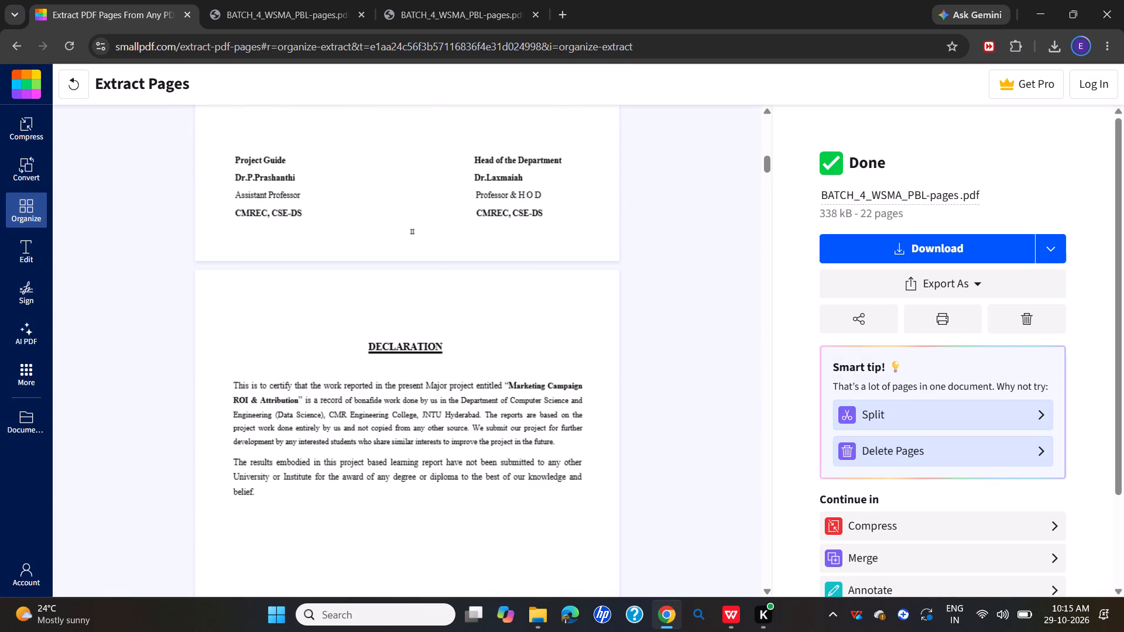
pyautogui.scroll(-3, 578, 320)
pyautogui.scroll(-5, 930, 494)
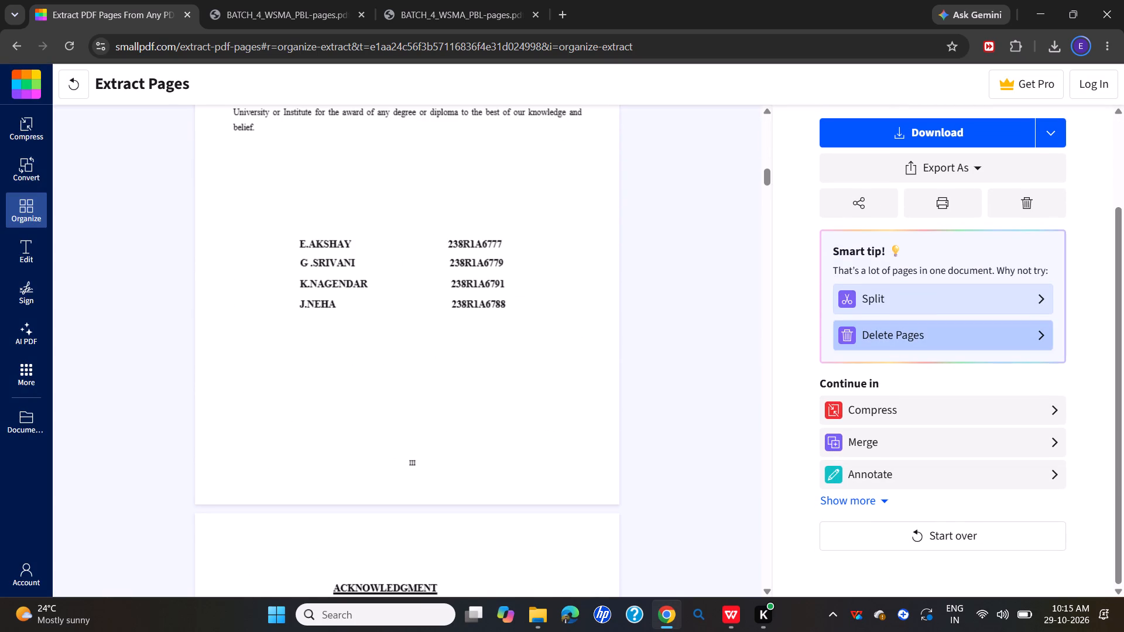
pyautogui.click(951, 341)
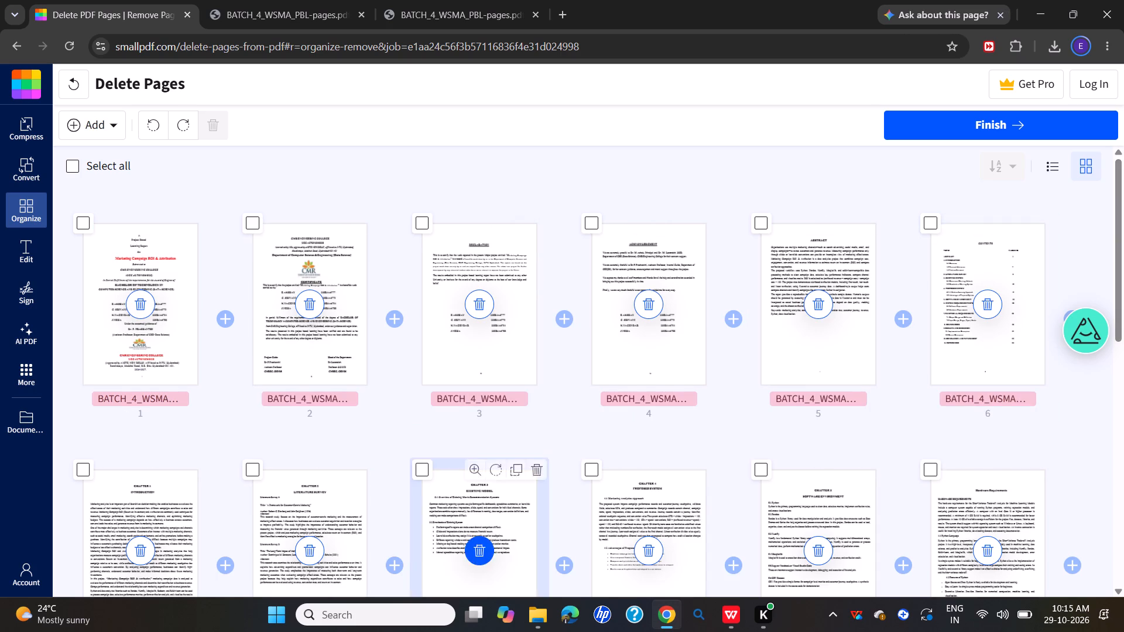
# Select all pages for deletion editing and review their thumbnails.
pyautogui.click(77, 164)
pyautogui.scroll(-5, 309, 307)
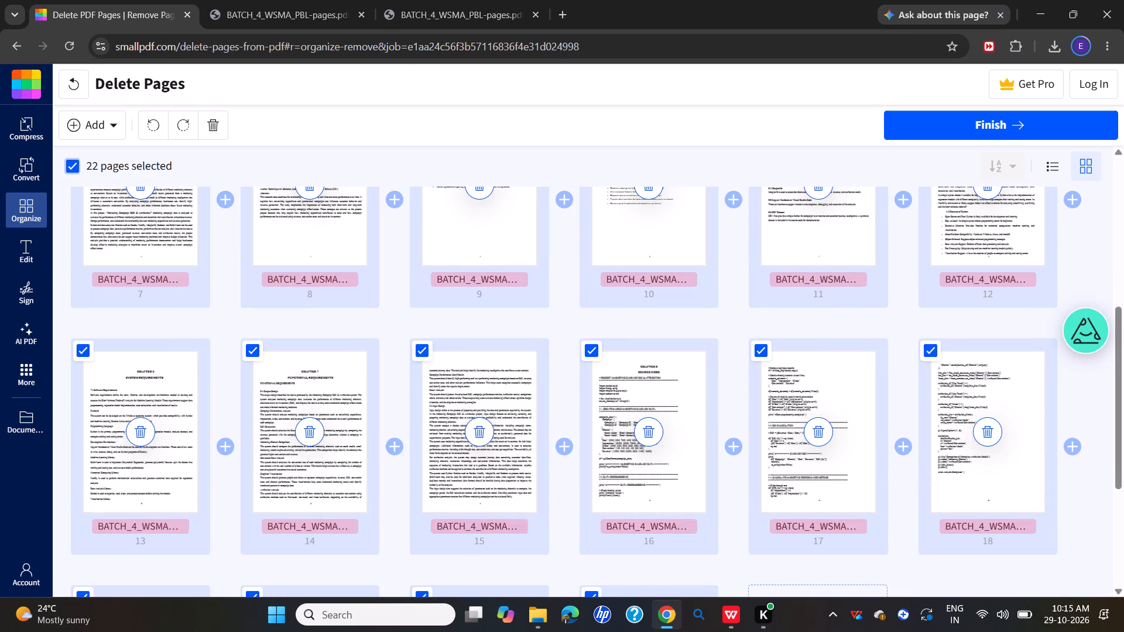
pyautogui.scroll(8, 471, 324)
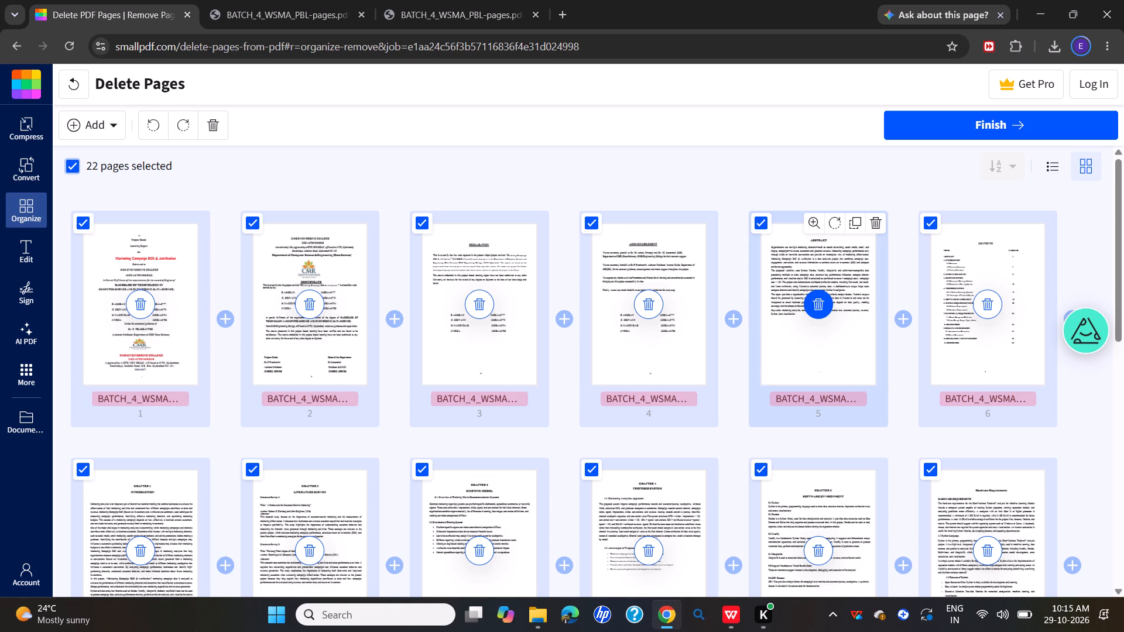
pyautogui.scroll(-2, 852, 315)
pyautogui.scroll(-3, 895, 336)
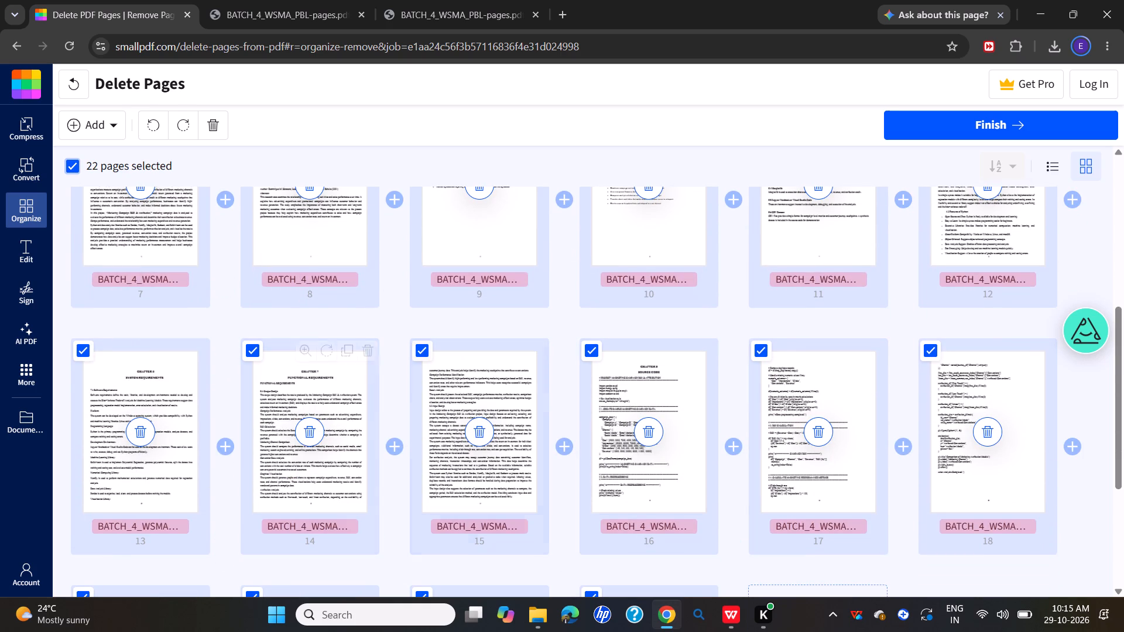
# Enlarge page 15 to read its content and close the preview.
pyautogui.click(480, 349)
pyautogui.click(1096, 82)
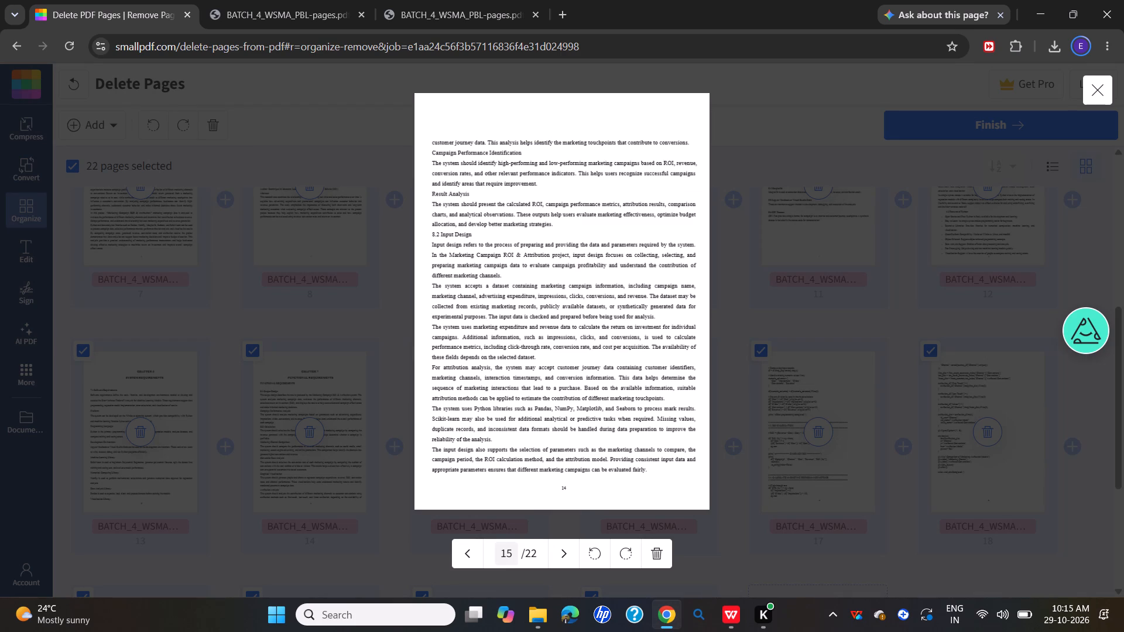
# Close the page preview and deselect pages 15 and 18 while keeping the other pages selected.
pyautogui.click(407, 350)
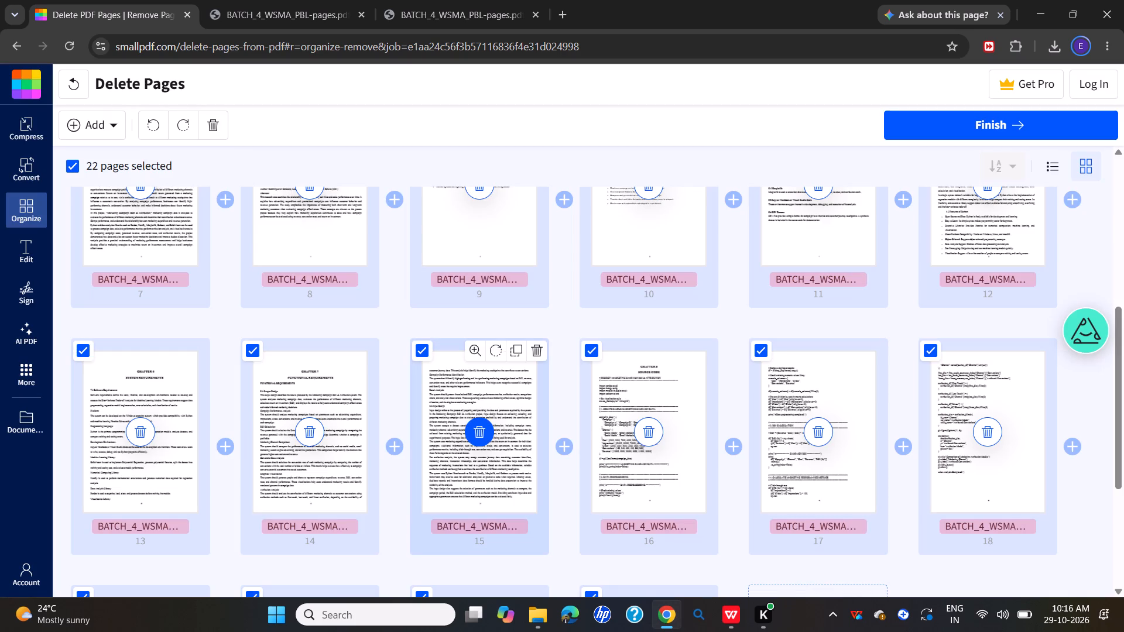
pyautogui.click(418, 342)
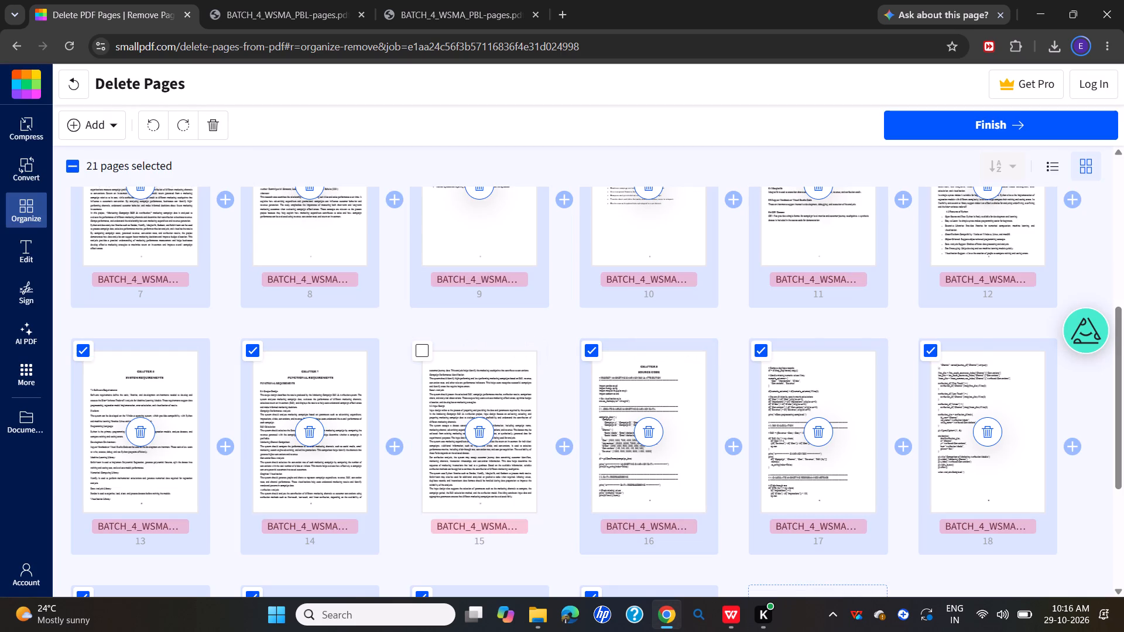
pyautogui.scroll(-3, 922, 402)
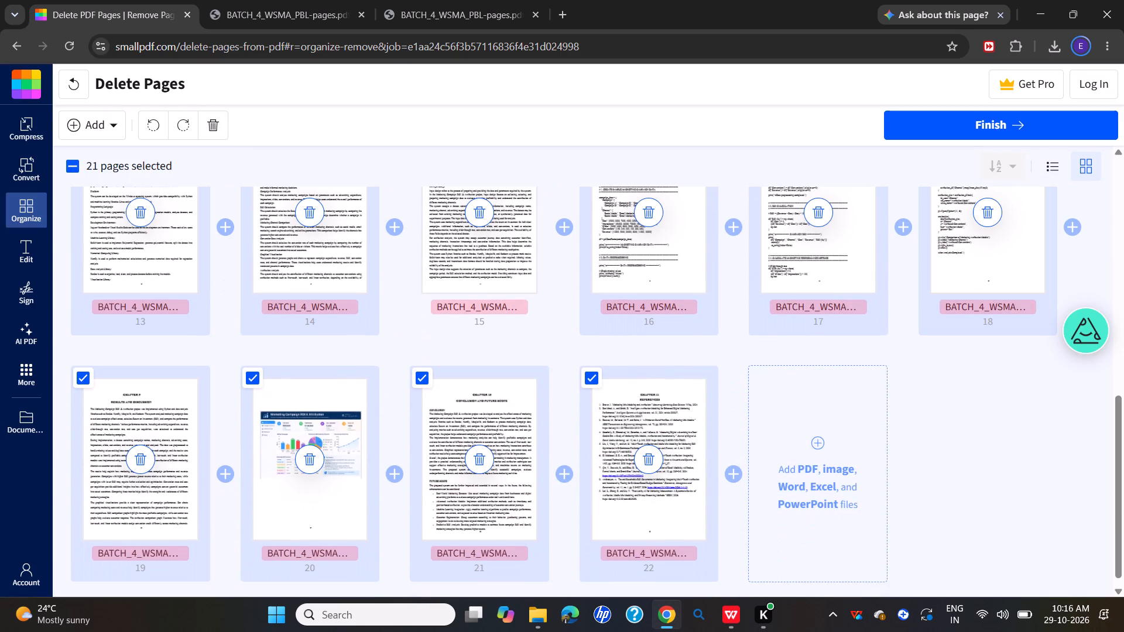
pyautogui.scroll(2, 910, 404)
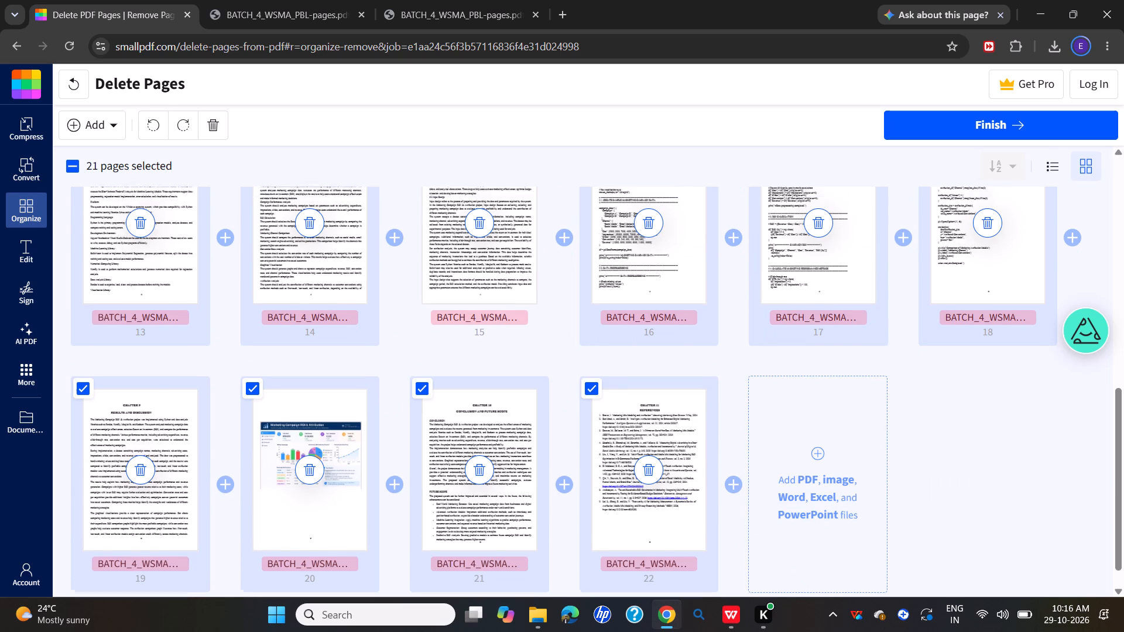
pyautogui.click(938, 272)
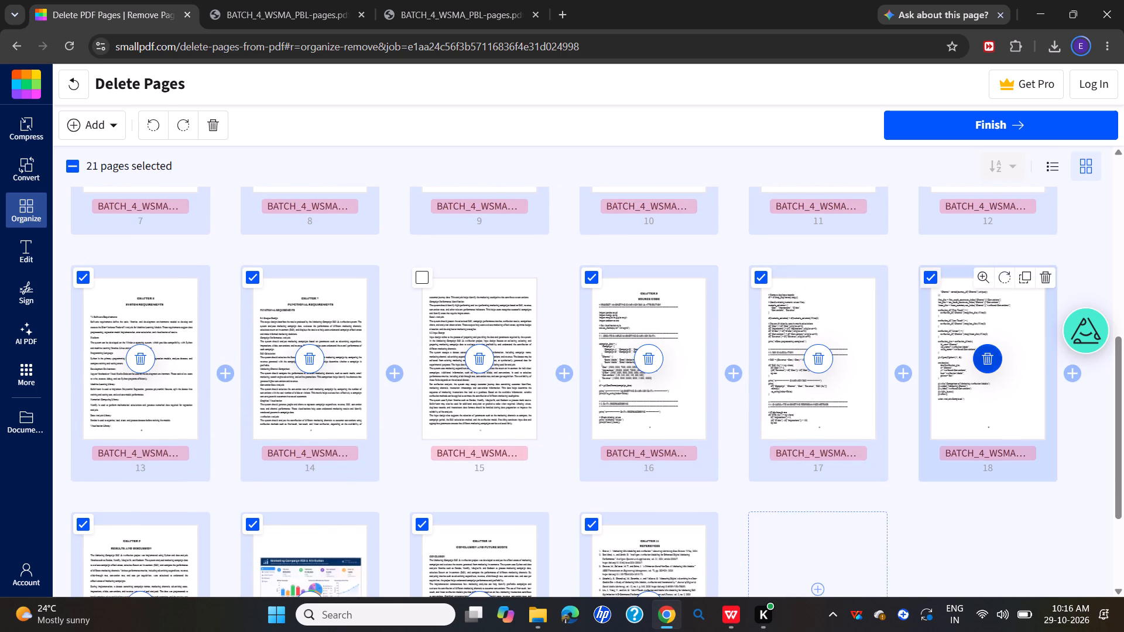
pyautogui.scroll(-5, 765, 370)
pyautogui.scroll(7, 773, 362)
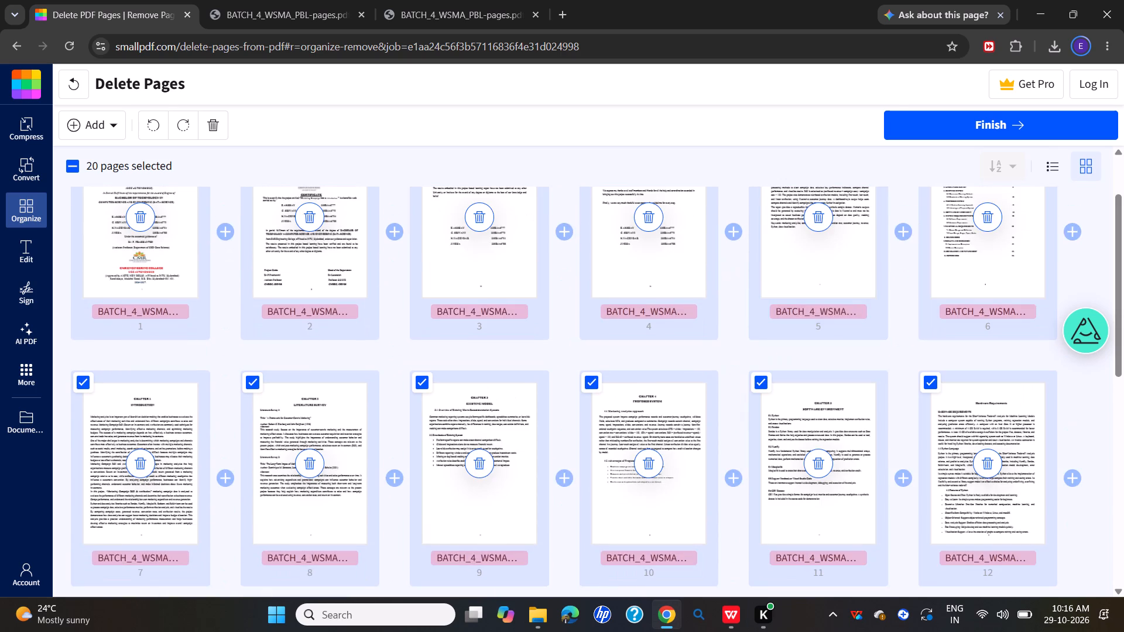
# Finish the Delete Pages job and download the resulting PDF.
pyautogui.click(995, 124)
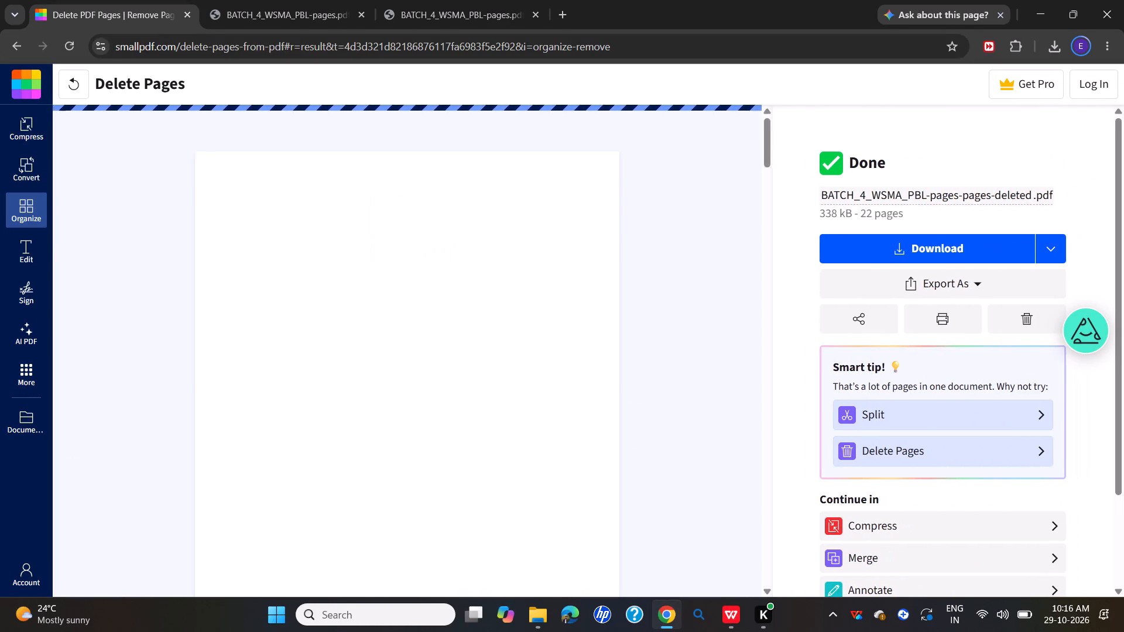
pyautogui.click(923, 246)
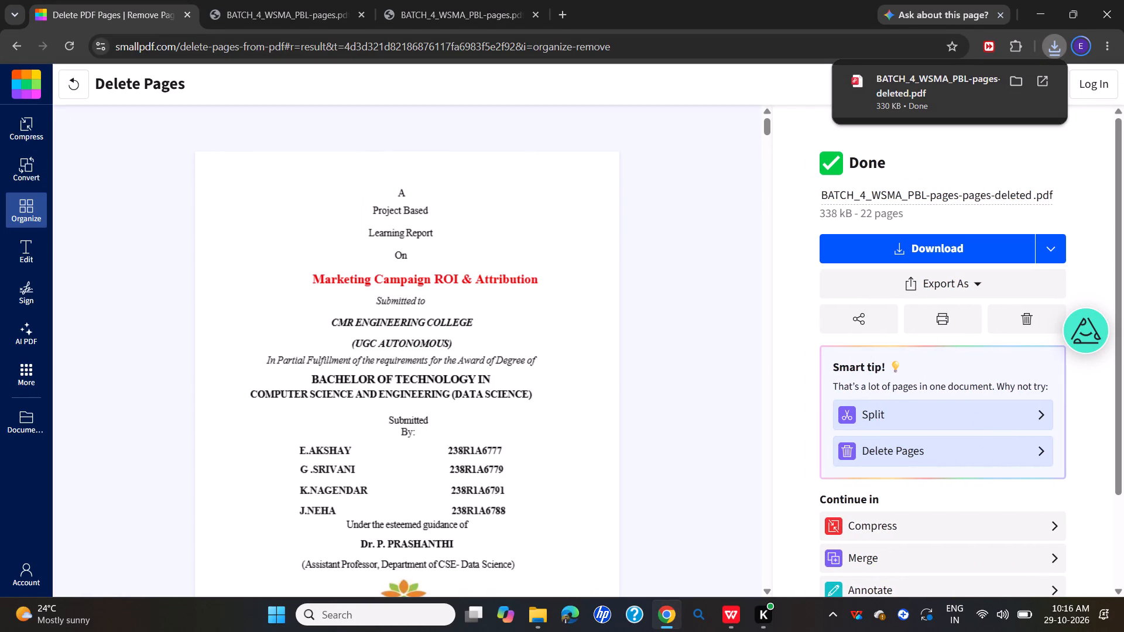
# Open the downloaded BATCH_4_WSMA_PBL-pages-pages-deleted PDF and check its pages from the cover through the conclusion and future scope.
pyautogui.doubleClick(927, 87)
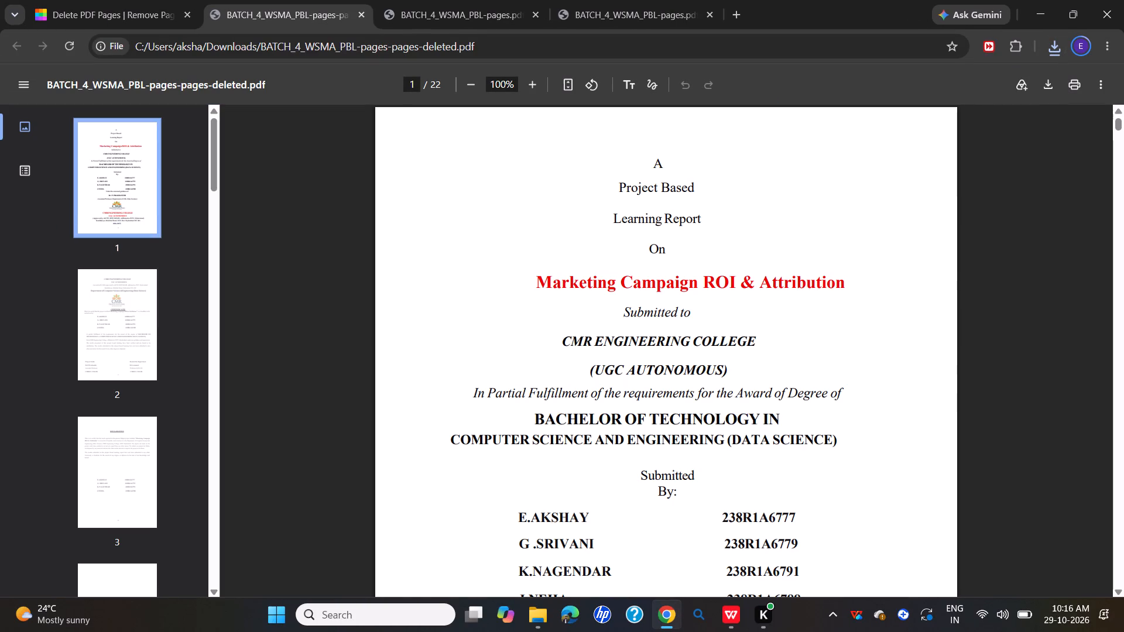
pyautogui.scroll(-5, 755, 277)
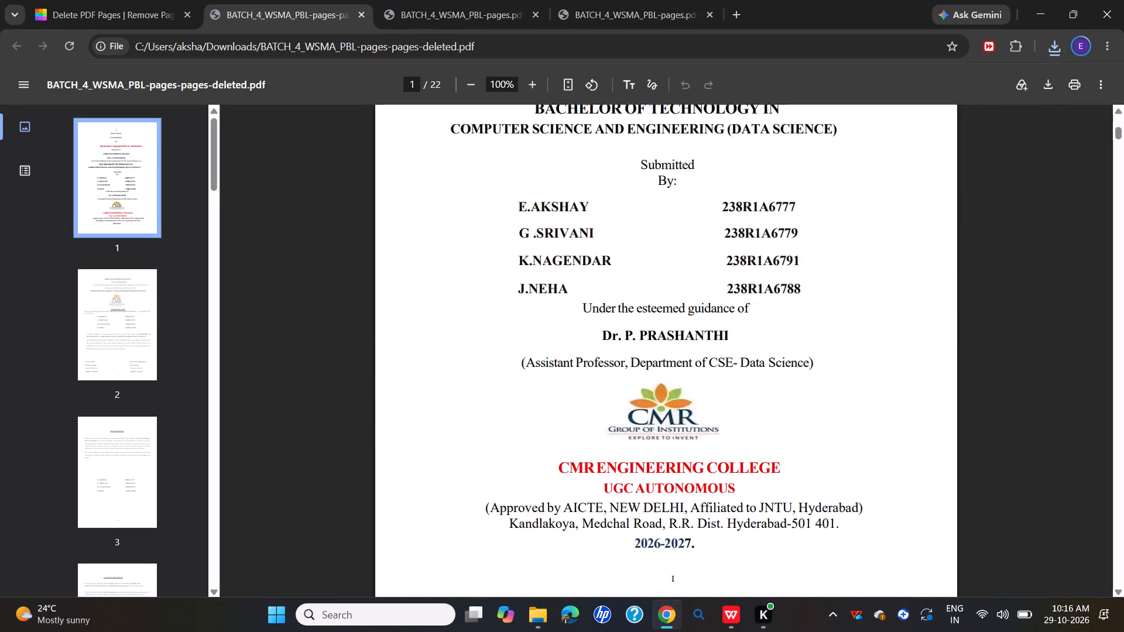
pyautogui.scroll(-20, 755, 277)
pyautogui.scroll(-20, 755, 277)
pyautogui.scroll(-5, 755, 277)
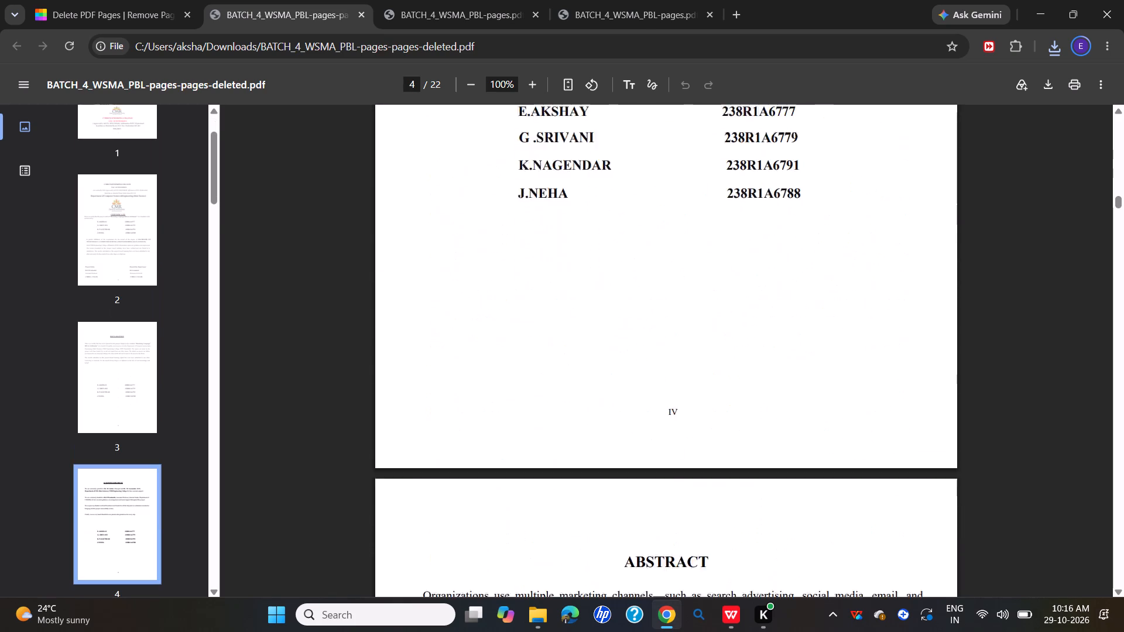
pyautogui.scroll(-20, 763, 271)
pyautogui.scroll(-20, 763, 271)
pyautogui.scroll(-5, 763, 271)
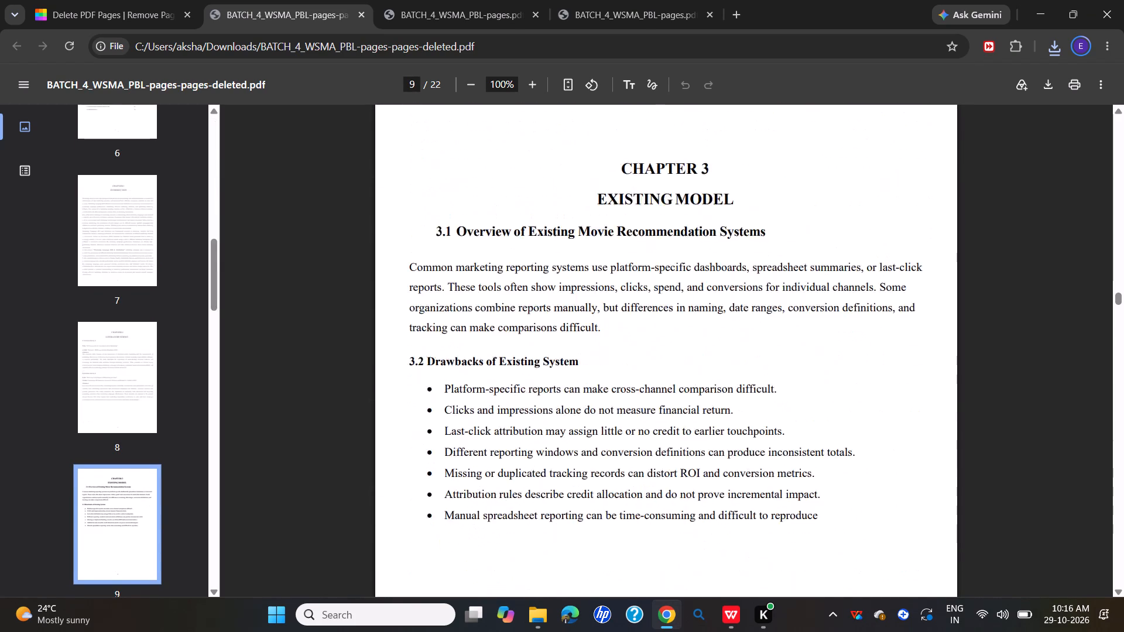
pyautogui.scroll(-20, 778, 264)
pyautogui.scroll(-5, 778, 264)
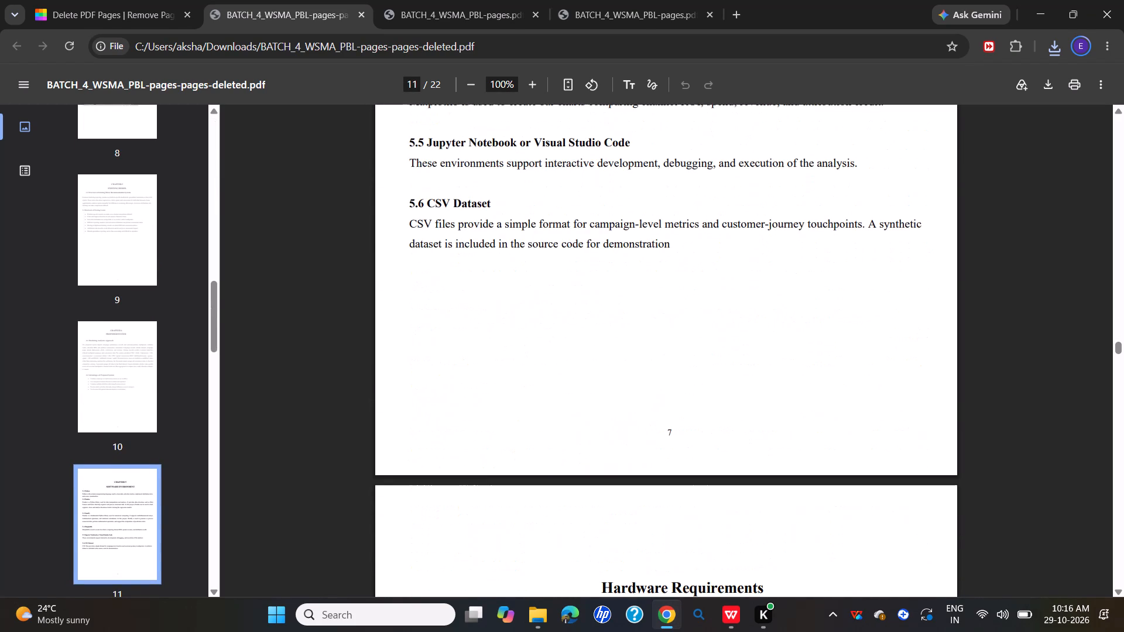
pyautogui.scroll(-14, 782, 263)
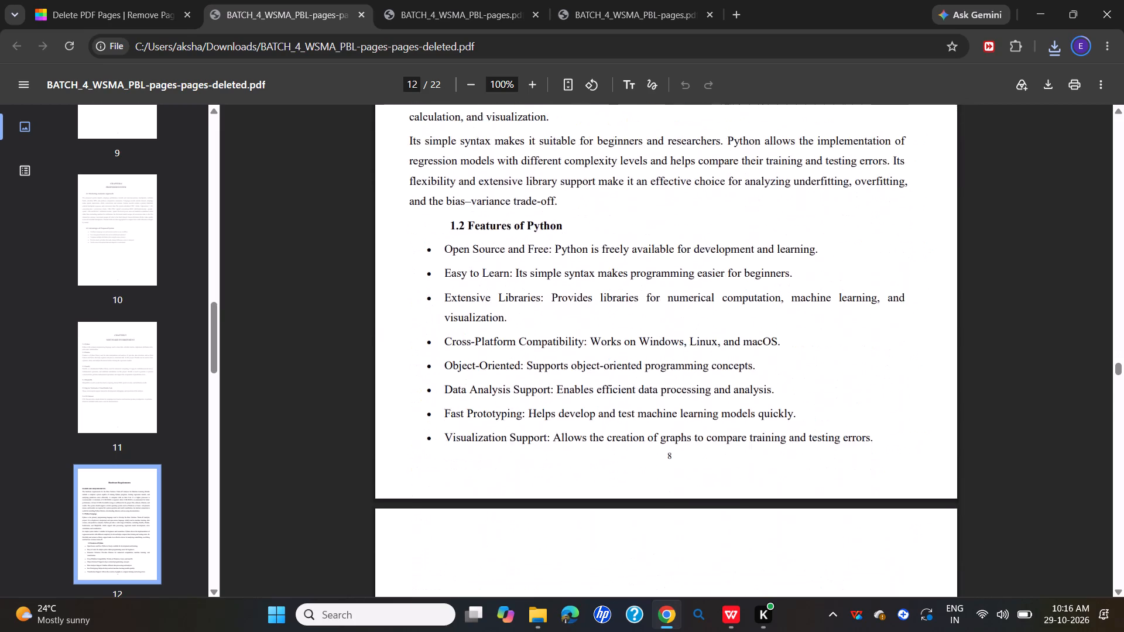
pyautogui.scroll(-20, 782, 263)
pyautogui.scroll(-20, 782, 263)
pyautogui.scroll(-3, 782, 263)
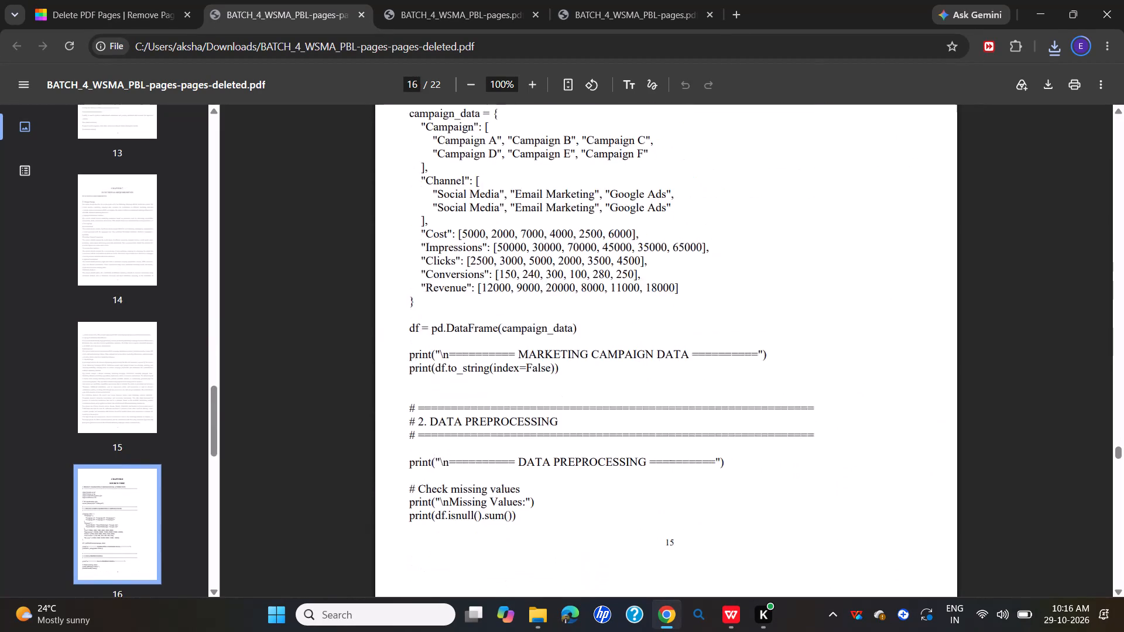
pyautogui.scroll(-20, 787, 262)
pyautogui.scroll(-5, 789, 260)
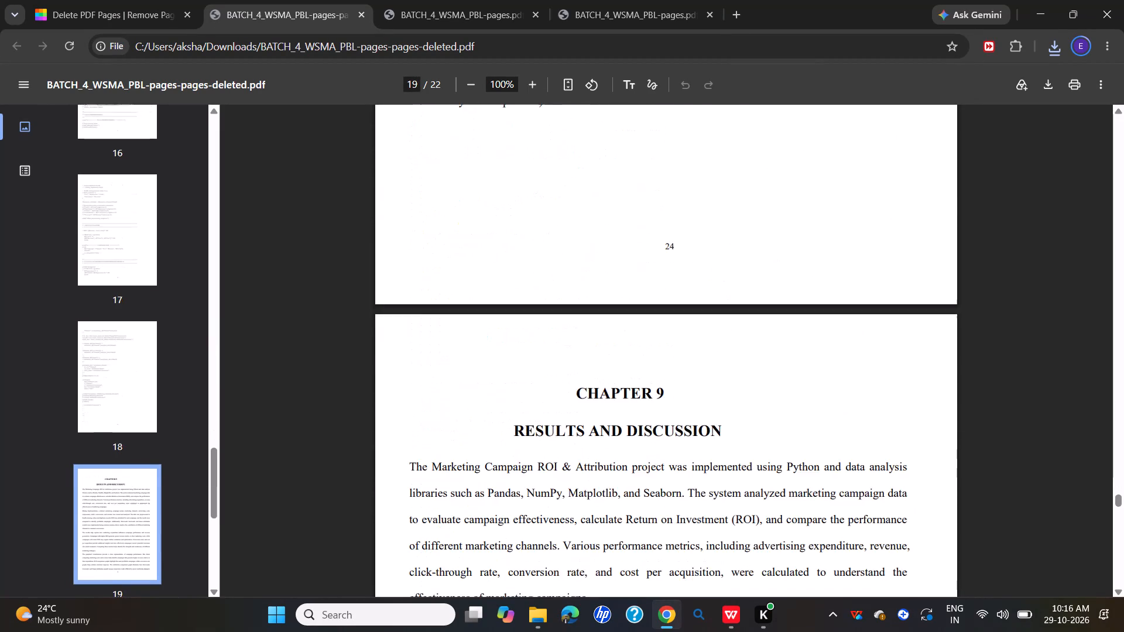
pyautogui.scroll(-6, 789, 260)
pyautogui.scroll(-20, 789, 260)
pyautogui.scroll(-6, 789, 260)
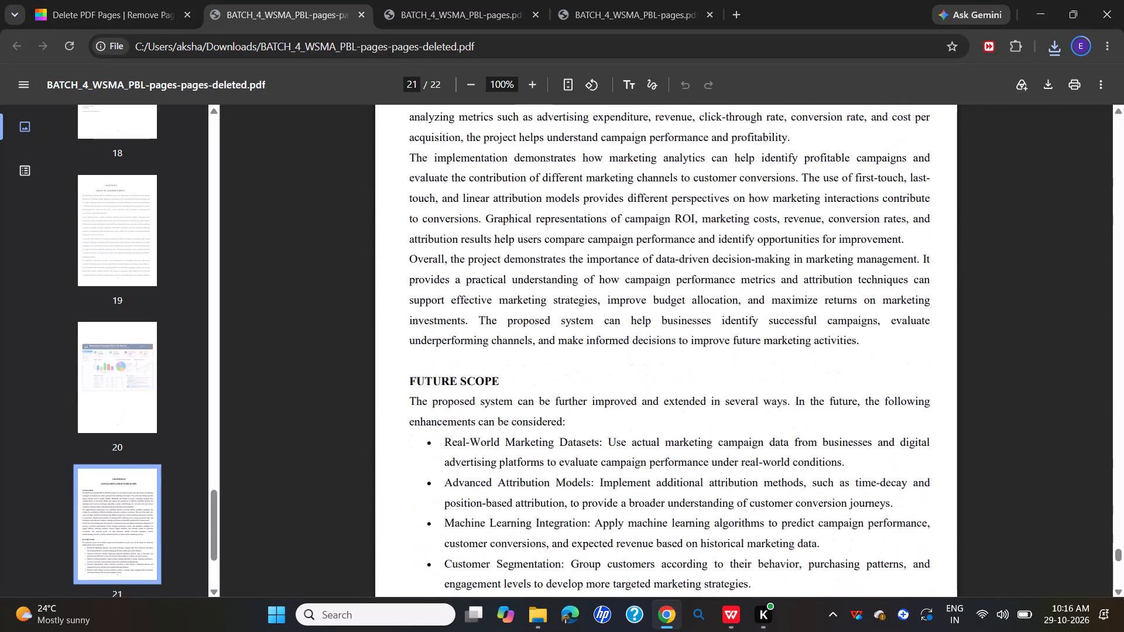
pyautogui.scroll(-19, 790, 259)
pyautogui.scroll(16, 790, 259)
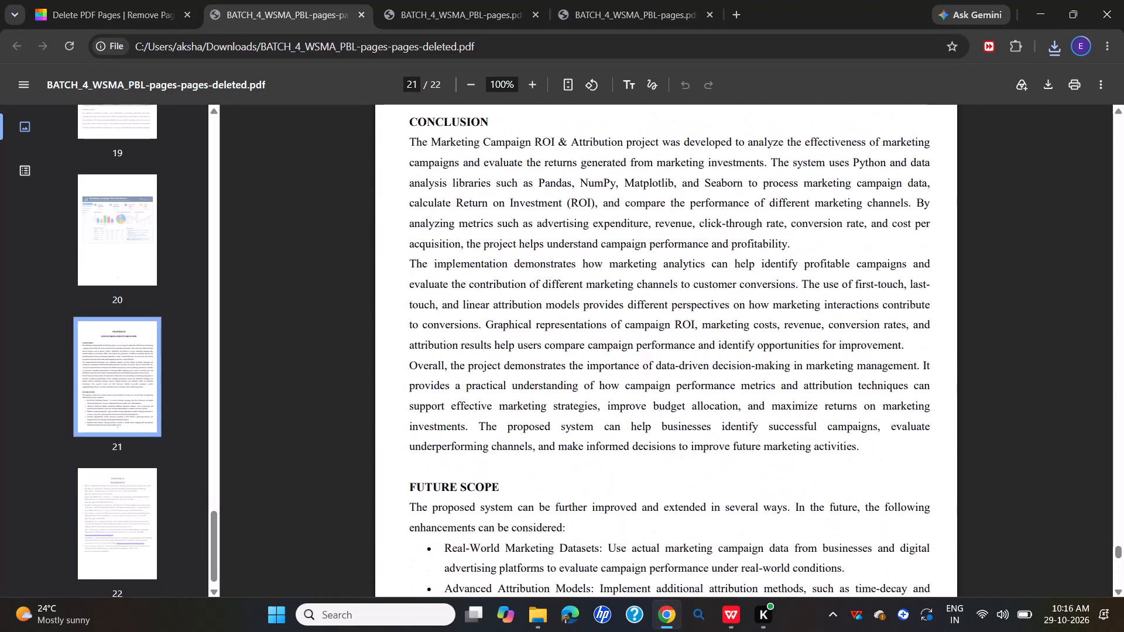
pyautogui.scroll(11, 795, 256)
# Save a copy of the PDF to the Desktop folder as BATCH_4_WSMA_PBL-pages-pages-deleted.
pyautogui.click(1047, 86)
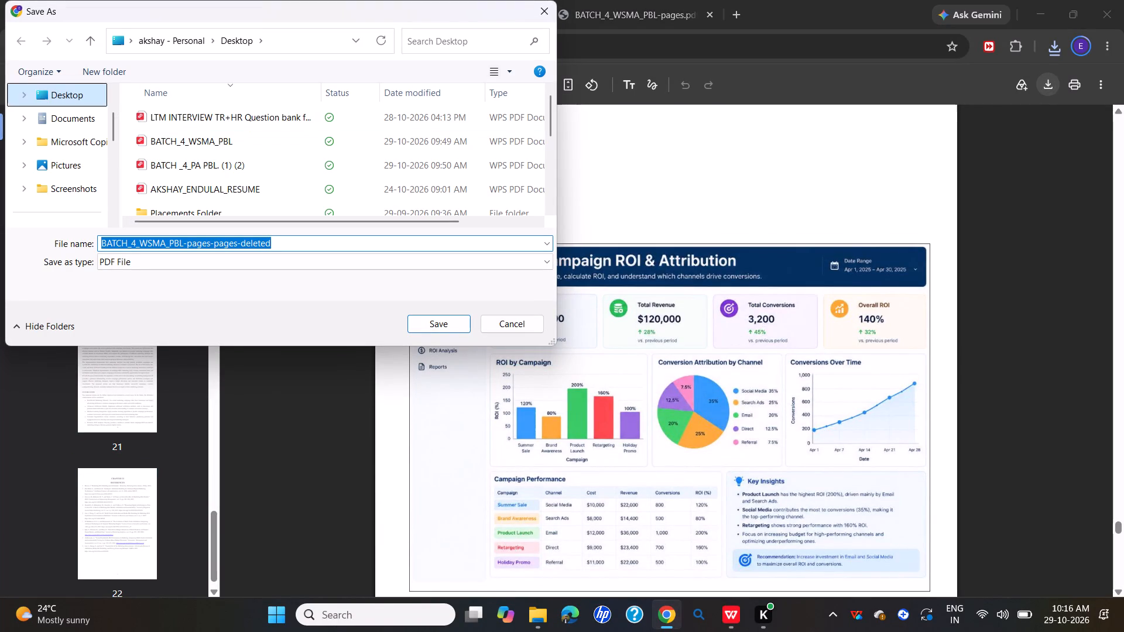
pyautogui.scroll(5, 52, 139)
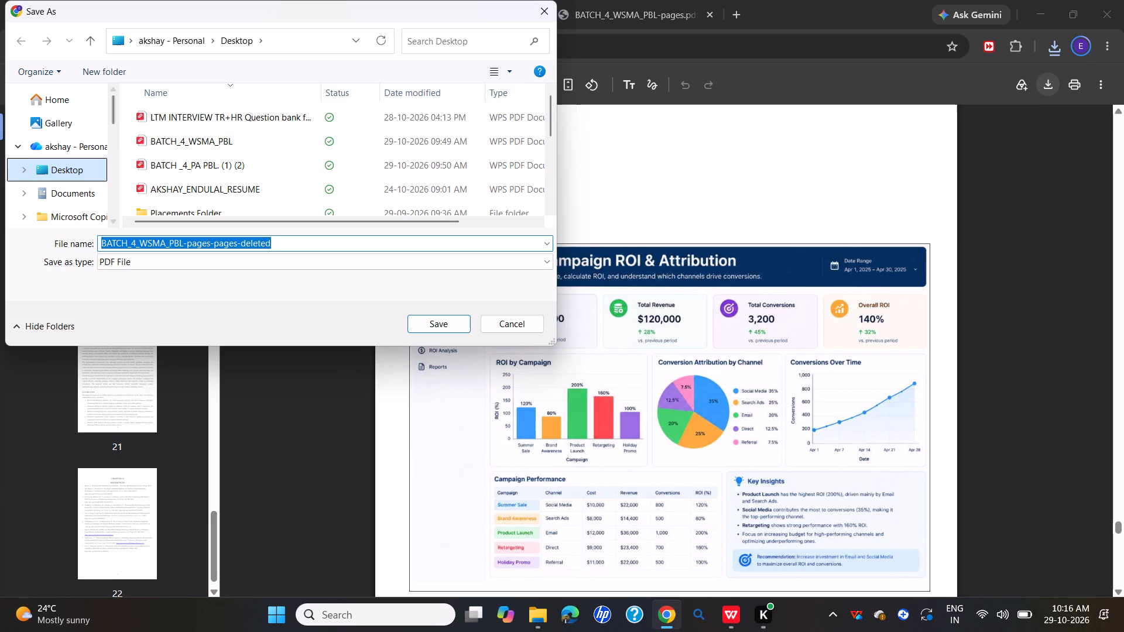
pyautogui.click(433, 322)
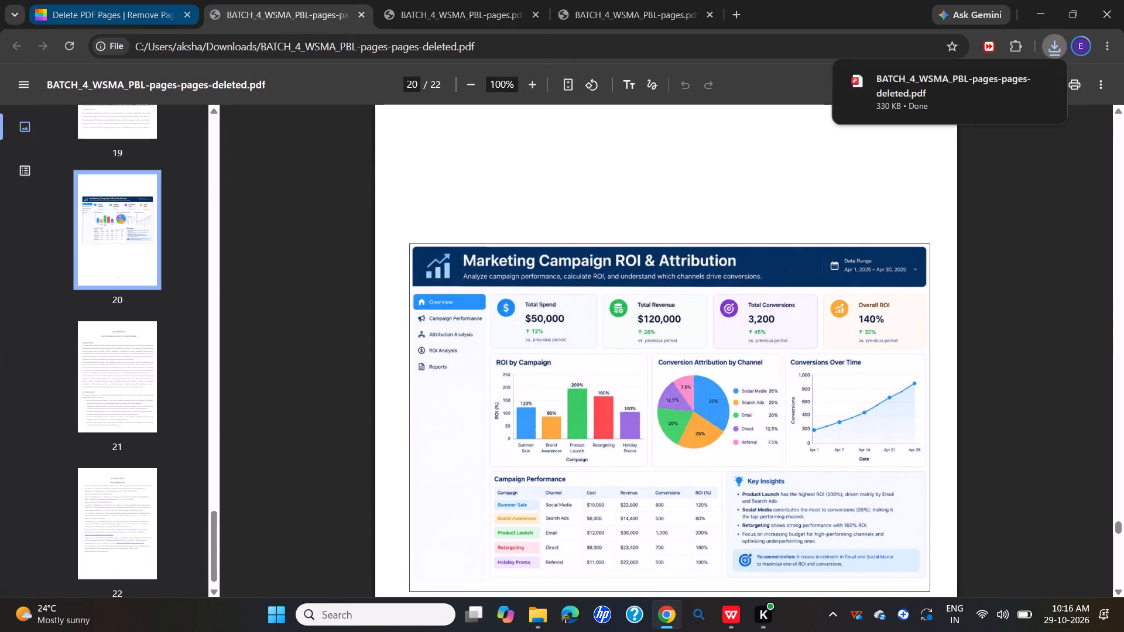
# Return to the empty Delete Pages upload page and upload BATCH _4_PA PBL. (1) (2) from the Desktop folder.
pyautogui.click(73, 1)
pyautogui.click(12, 43)
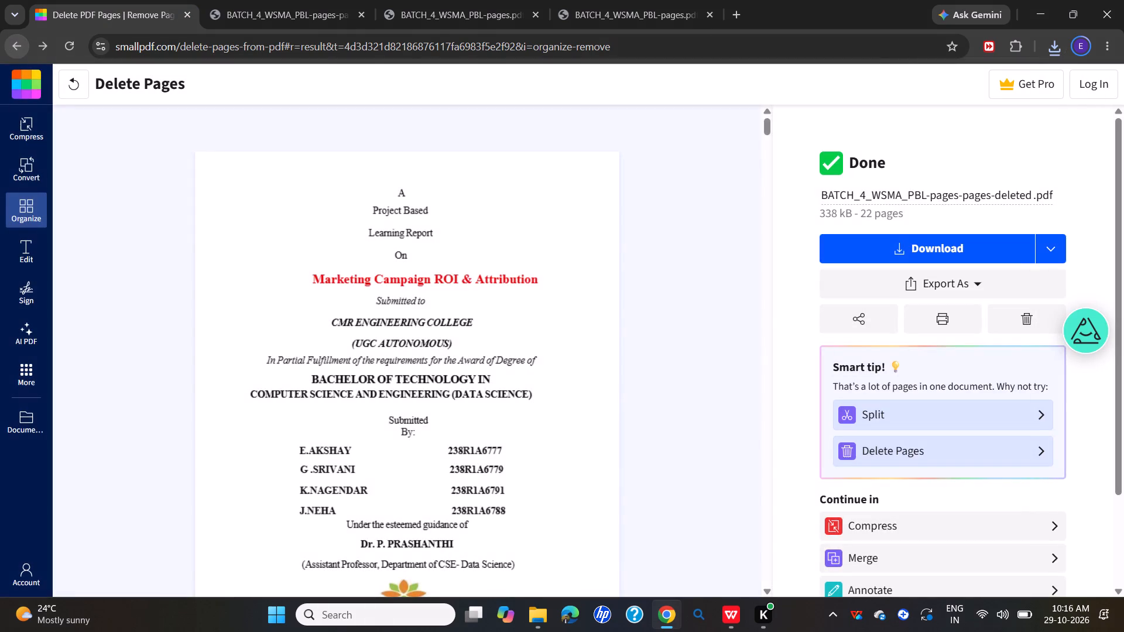
pyautogui.click(12, 43)
pyautogui.click(553, 367)
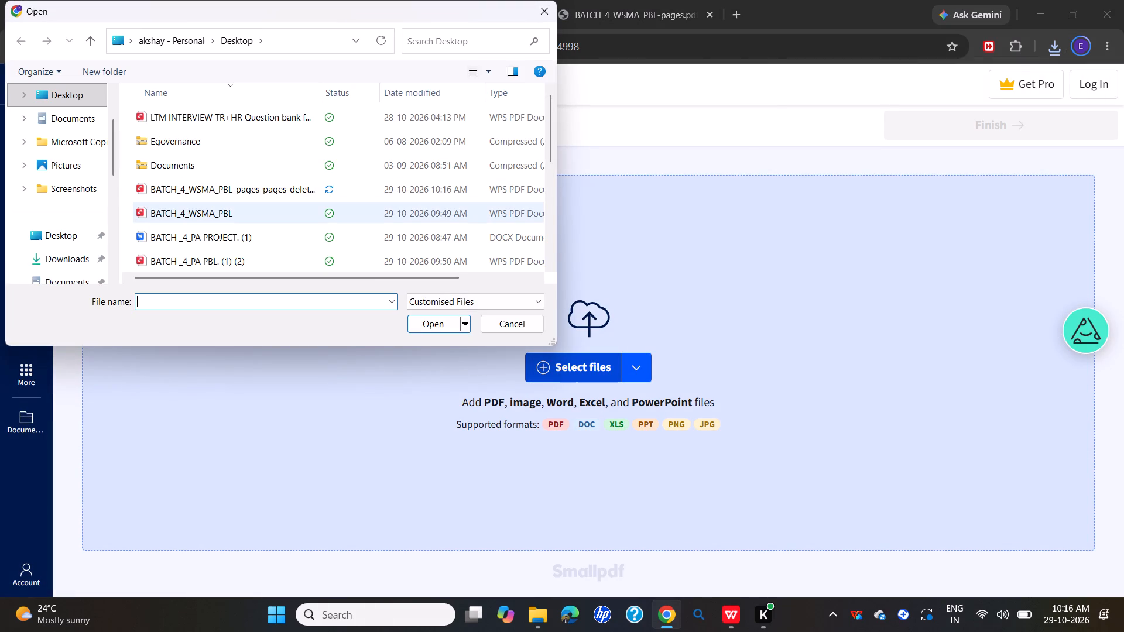
pyautogui.click(213, 261)
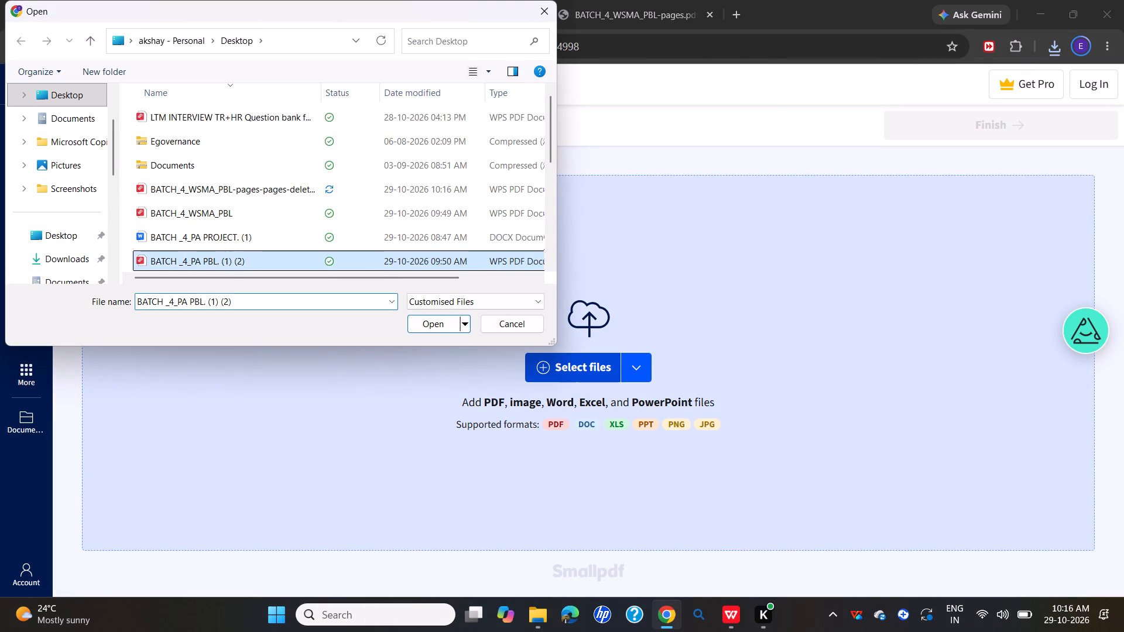
pyautogui.click(440, 325)
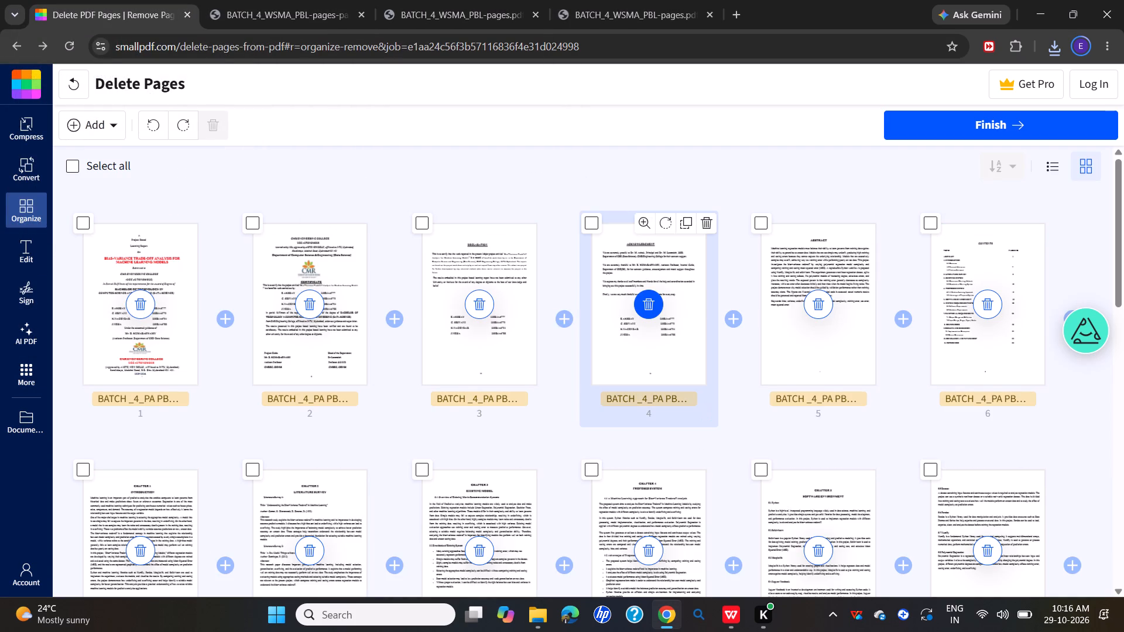
# Select all pages of the uploaded BATCH _4_PA PBL document.
pyautogui.click(61, 170)
pyautogui.click(70, 163)
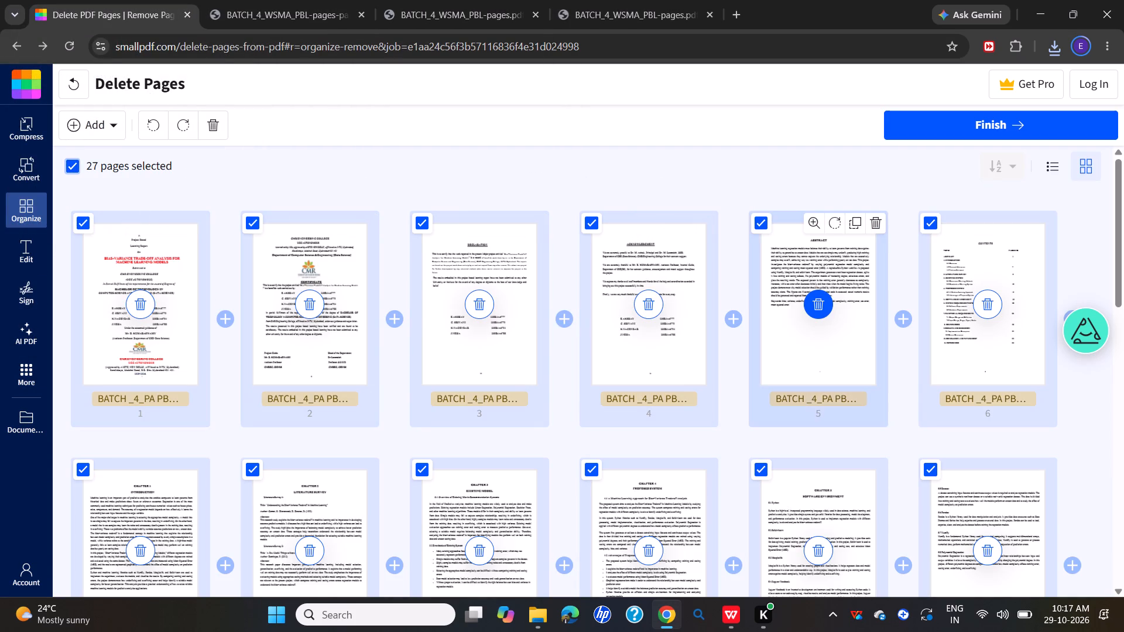
# Deselect pages 14, 15 and 18 of the BATCH _4_PA PBL document, keeping the other pages selected.
pyautogui.scroll(-4, 722, 409)
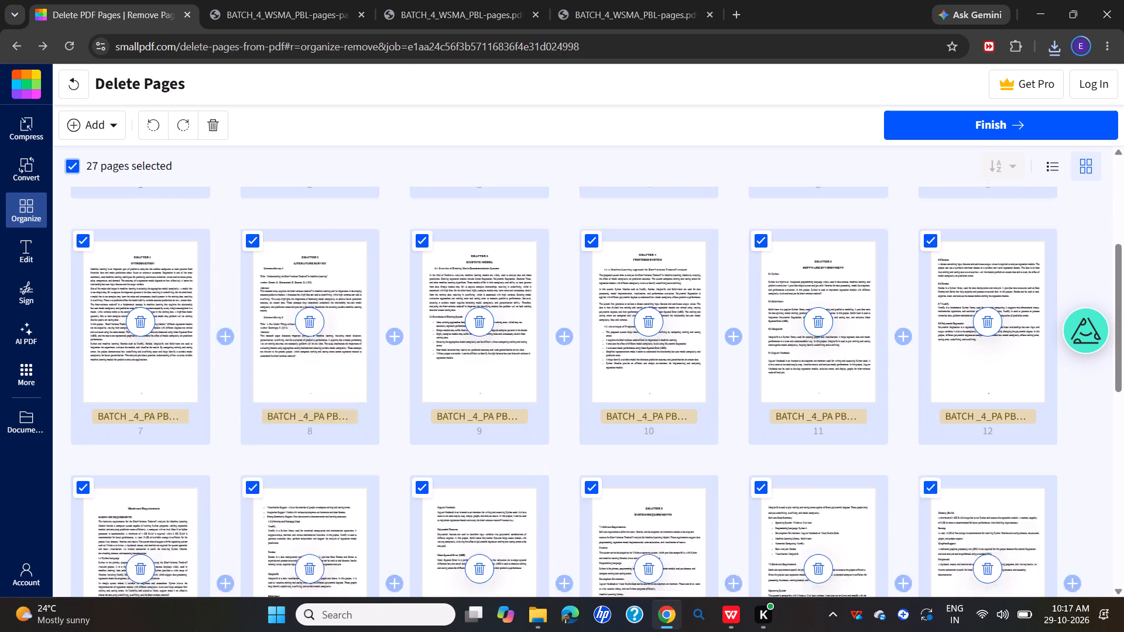
pyautogui.scroll(1, 715, 403)
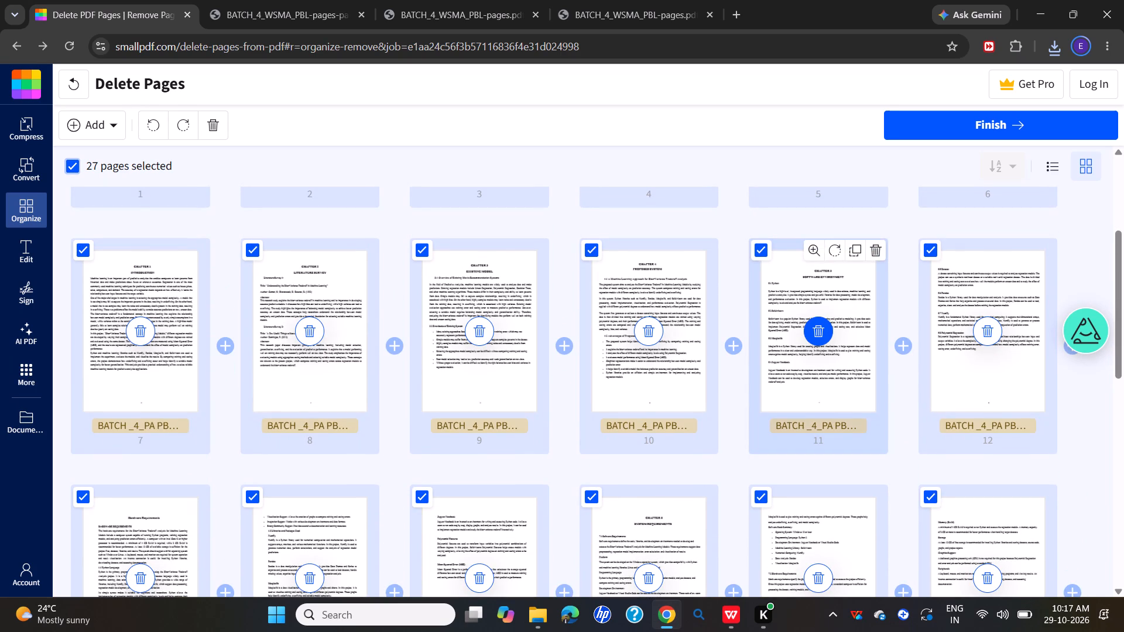
pyautogui.scroll(-4, 855, 355)
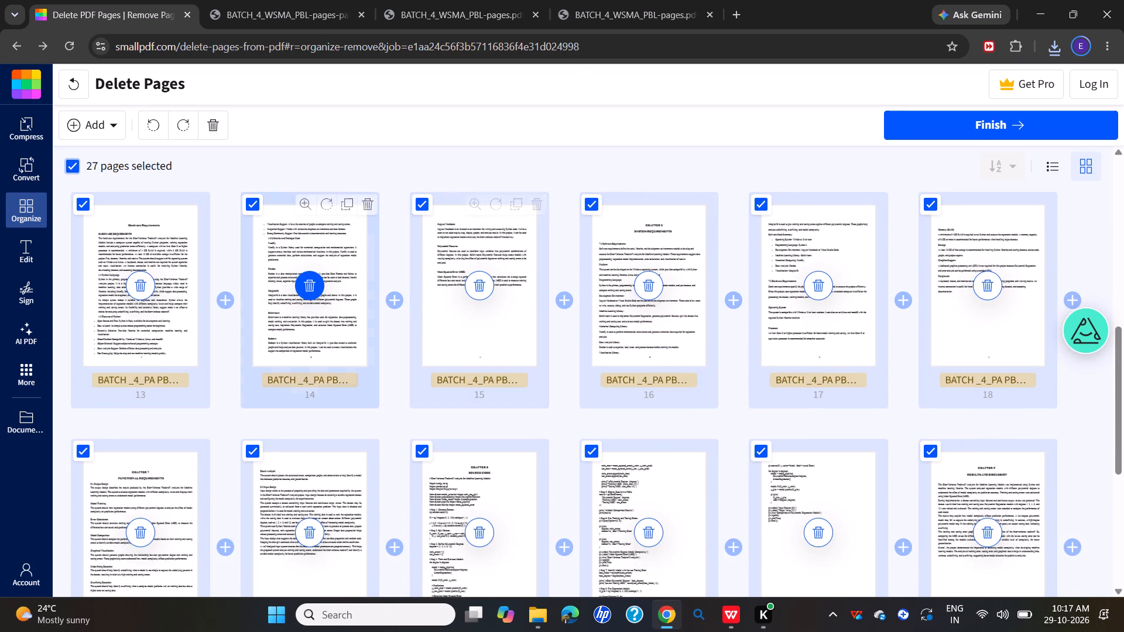
pyautogui.click(249, 210)
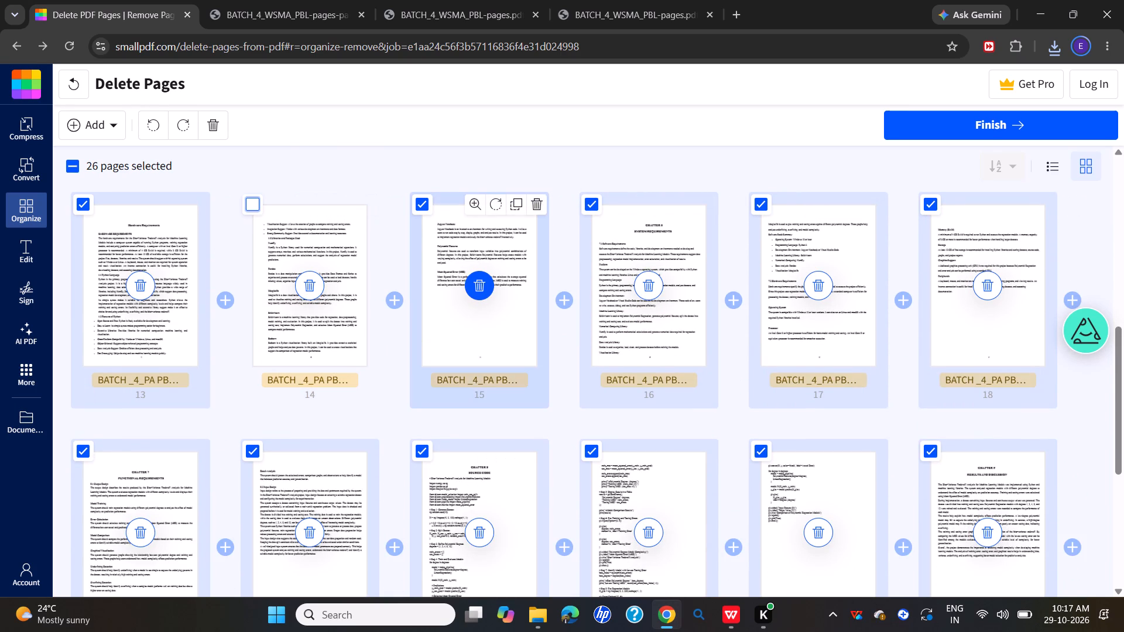
pyautogui.click(467, 206)
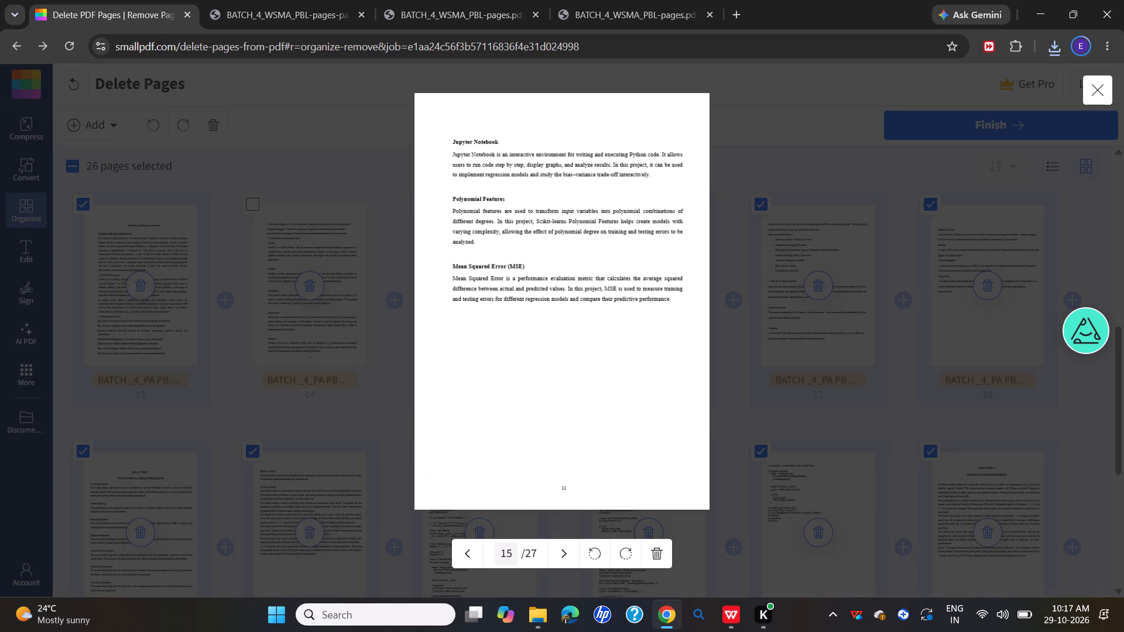
pyautogui.click(1101, 91)
pyautogui.click(429, 208)
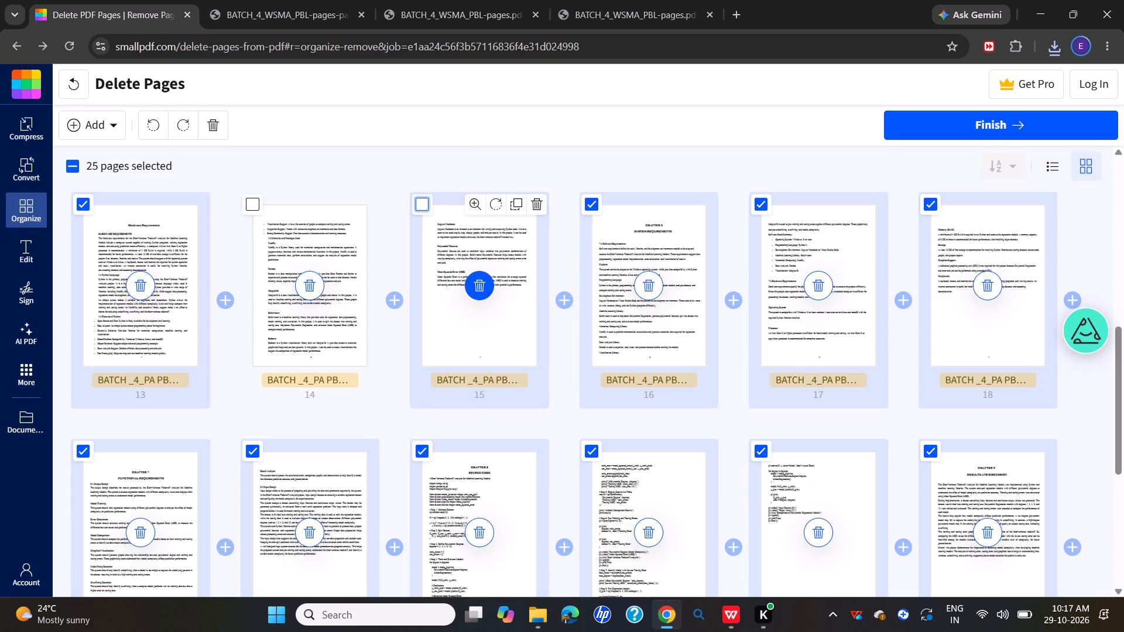
pyautogui.click(813, 206)
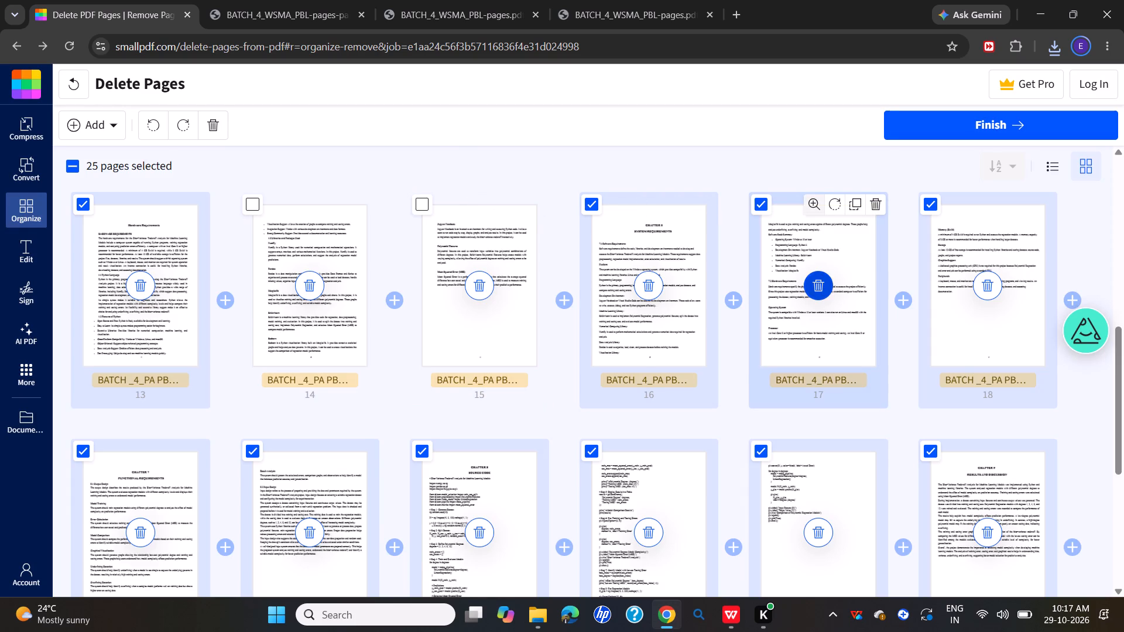
pyautogui.click(1096, 94)
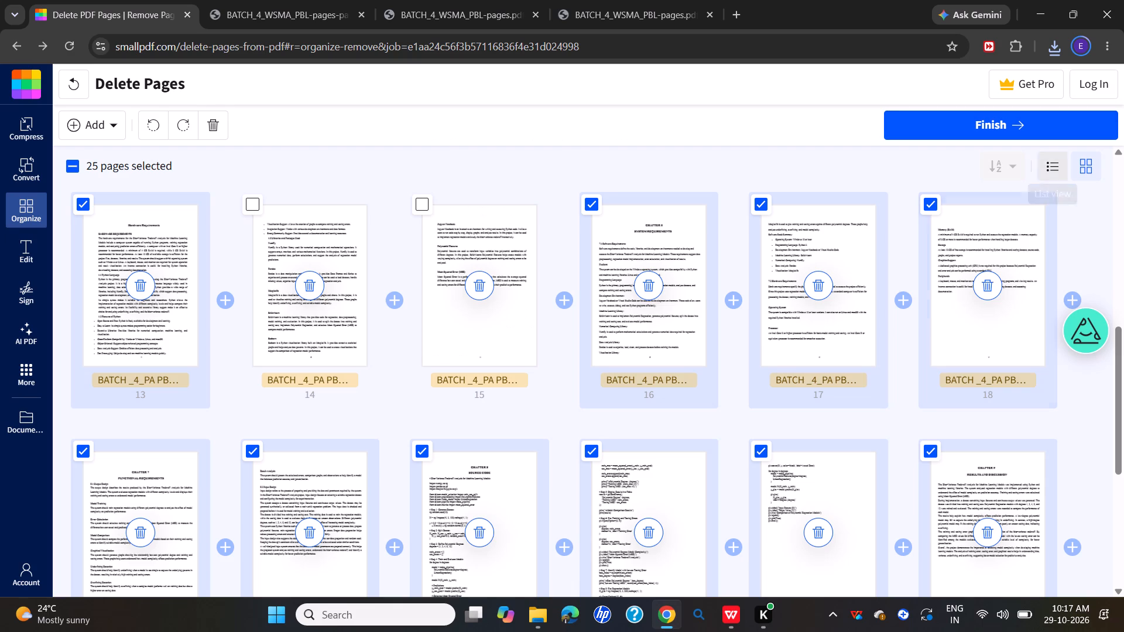
pyautogui.click(936, 205)
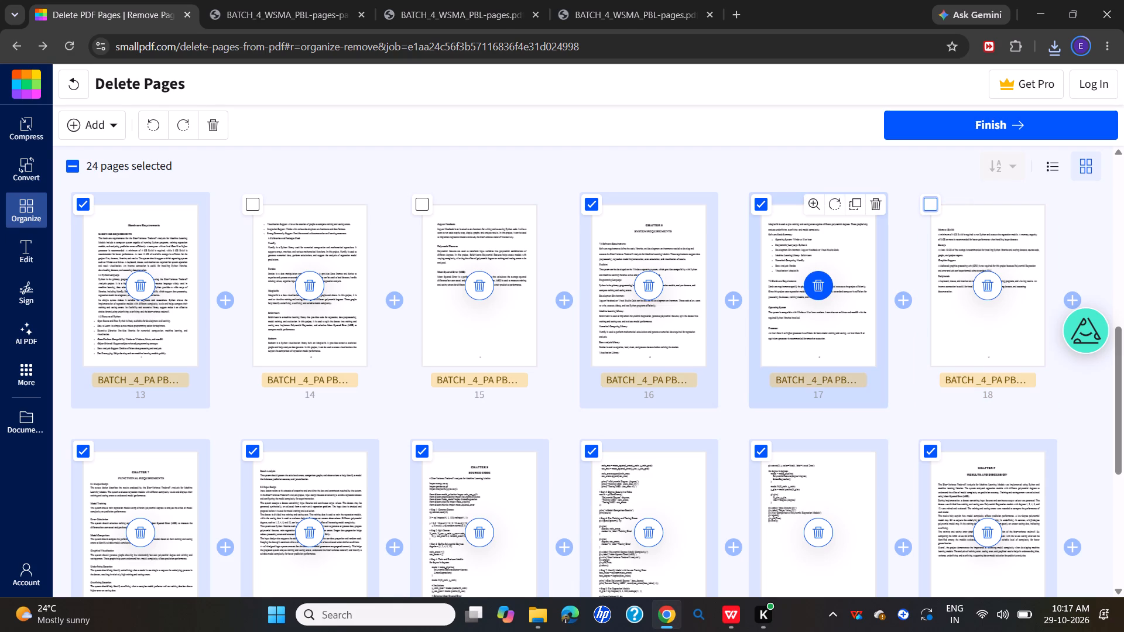
# Deselect pages 23, 17 and 12, previewing pages 20 and 17 at full size along the way.
pyautogui.scroll(-2, 867, 307)
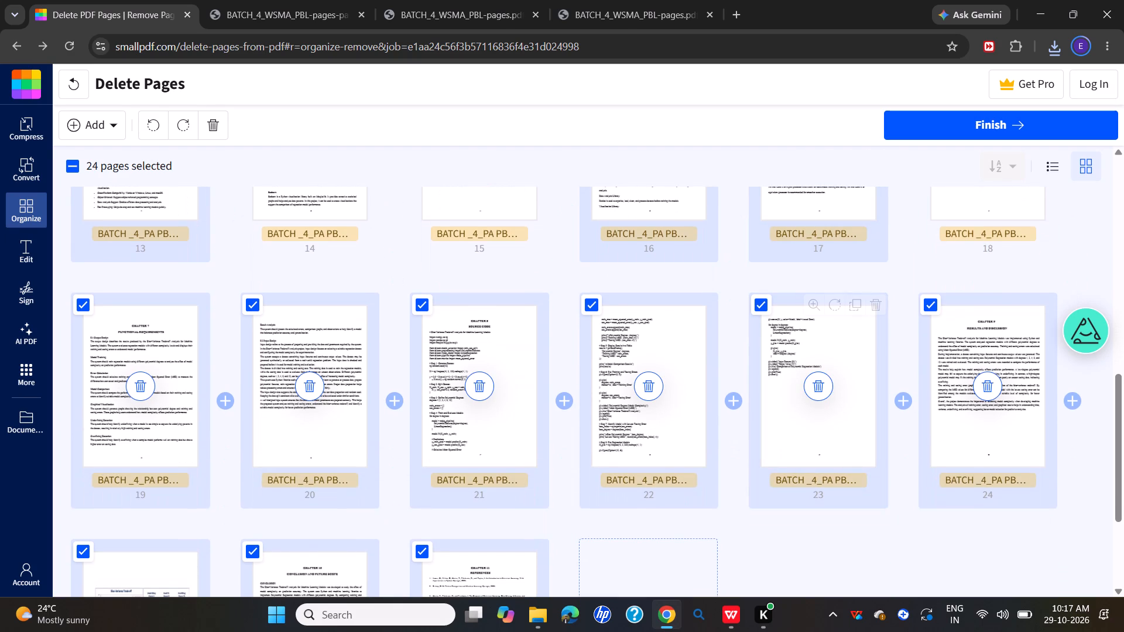
pyautogui.click(309, 301)
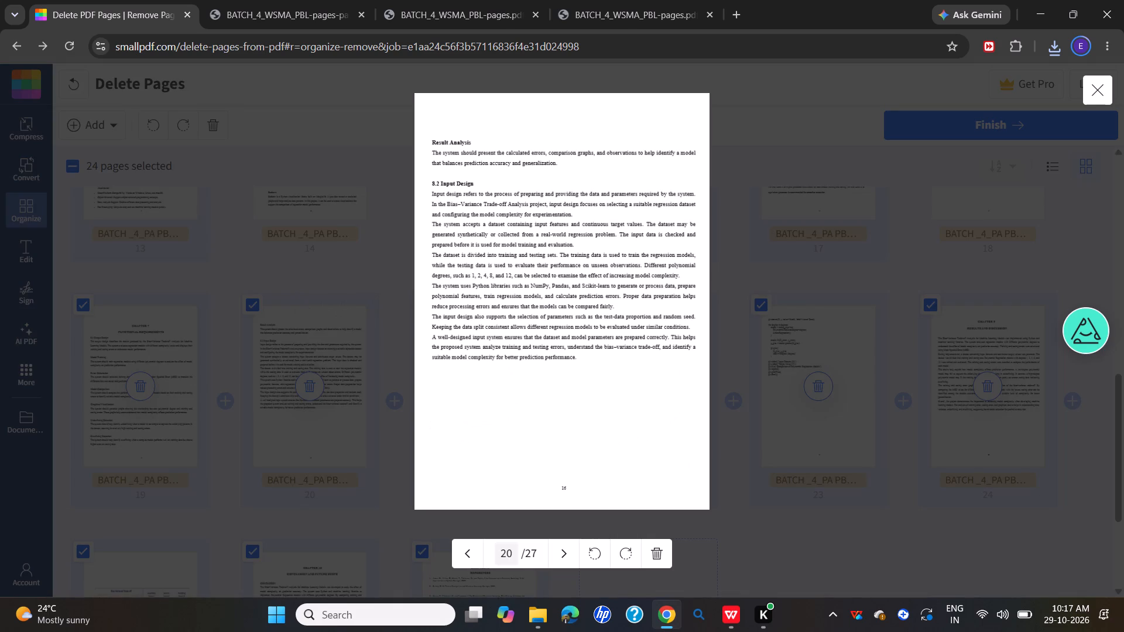
pyautogui.click(1105, 91)
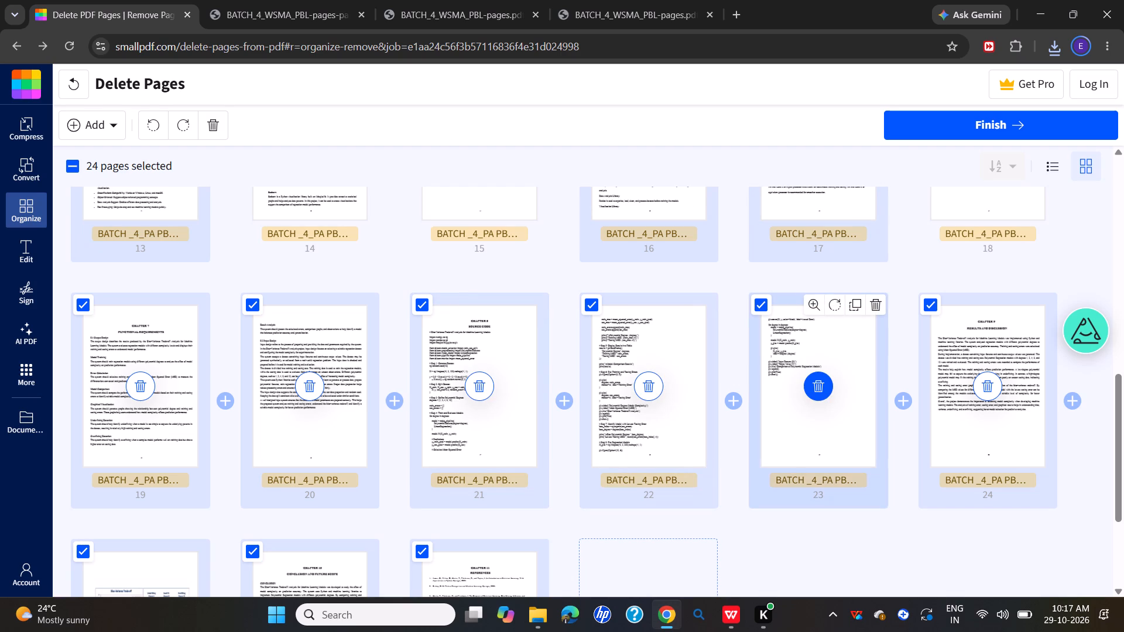
pyautogui.click(760, 308)
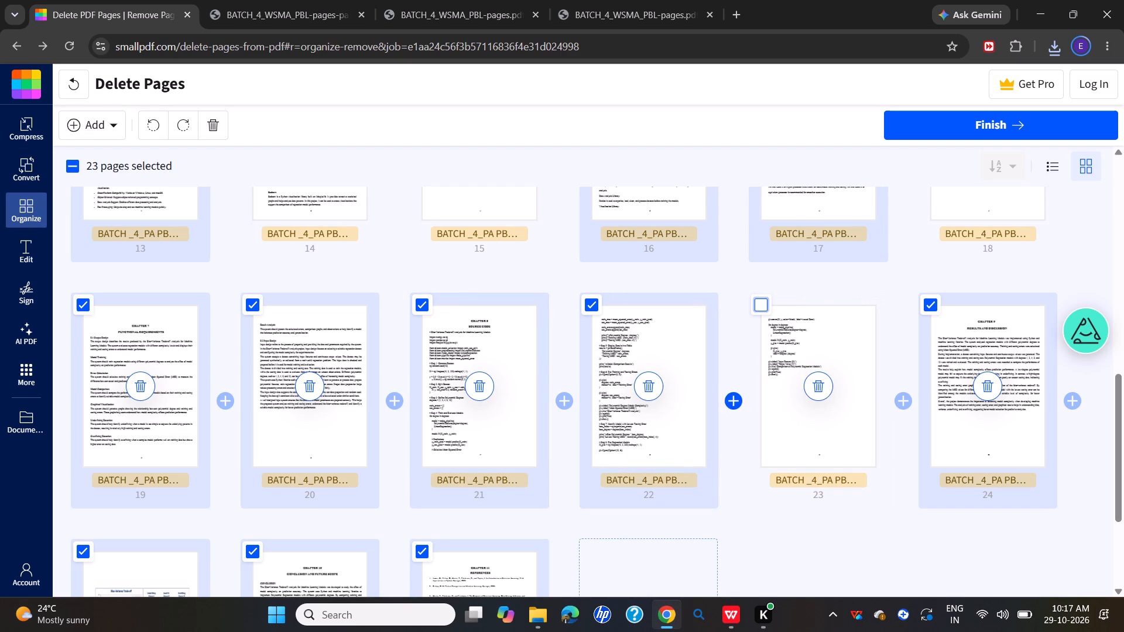
pyautogui.scroll(-4, 591, 356)
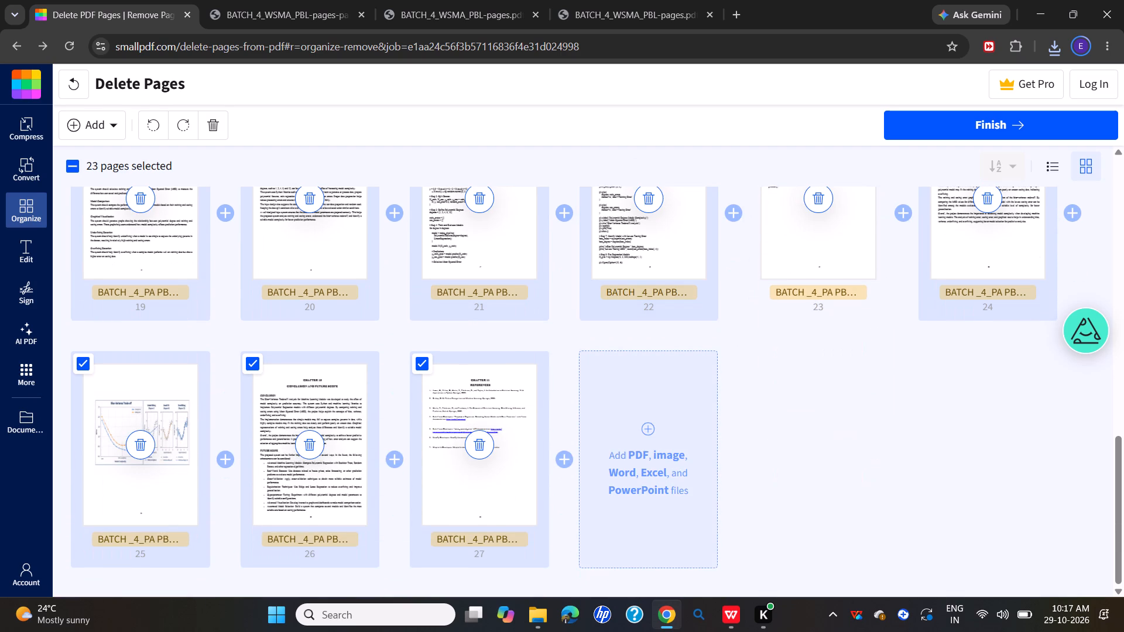
pyautogui.scroll(7, 588, 356)
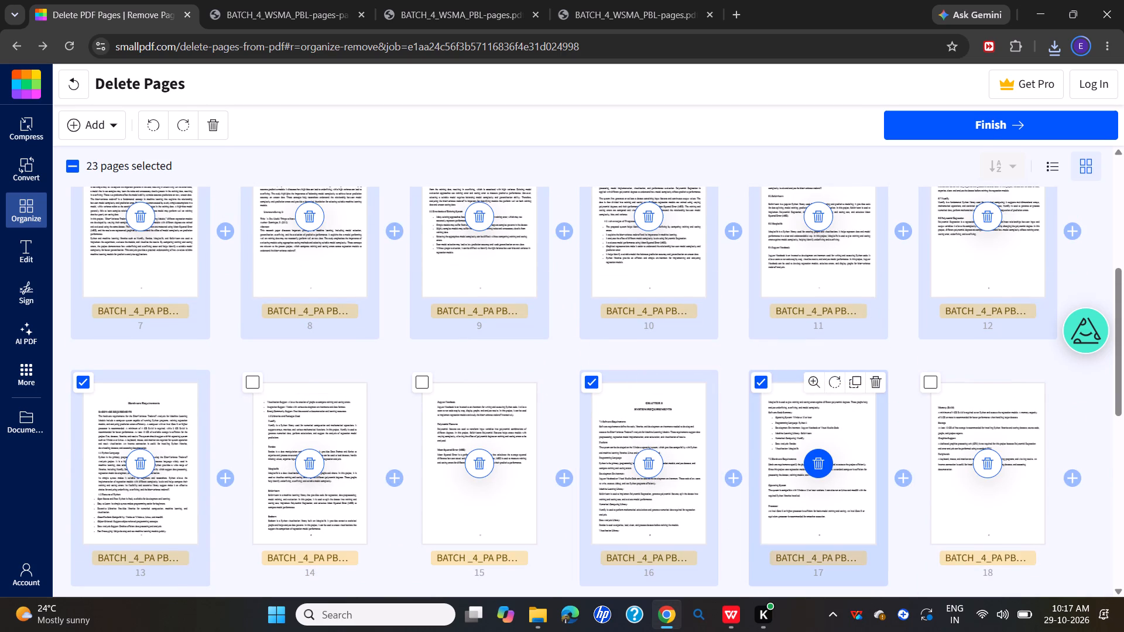
pyautogui.click(806, 384)
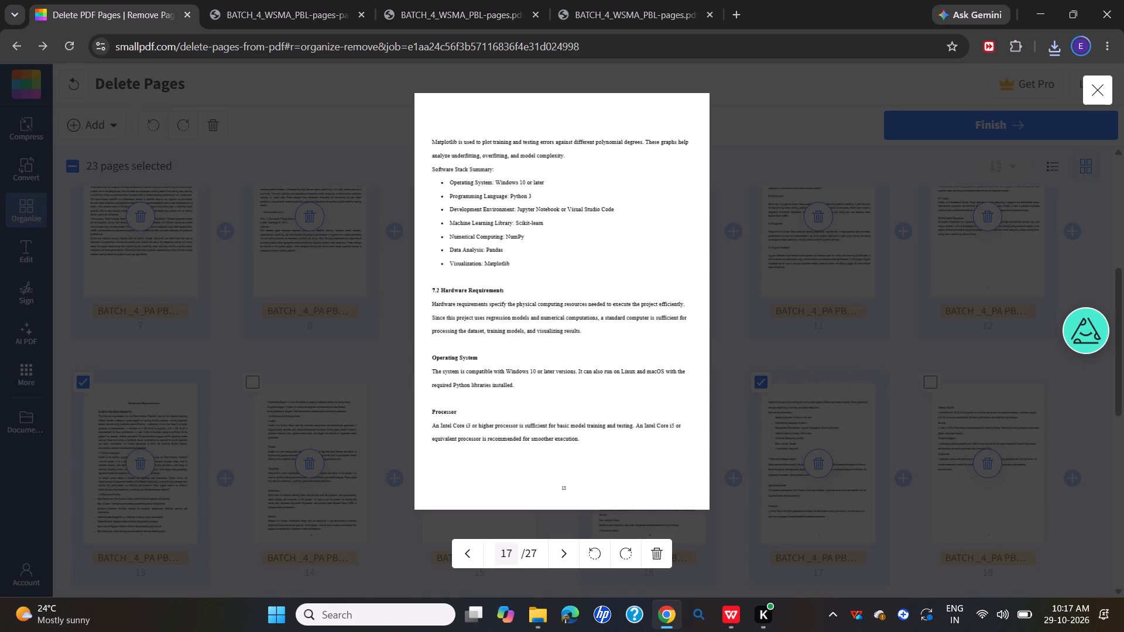
pyautogui.click(1087, 83)
pyautogui.click(760, 384)
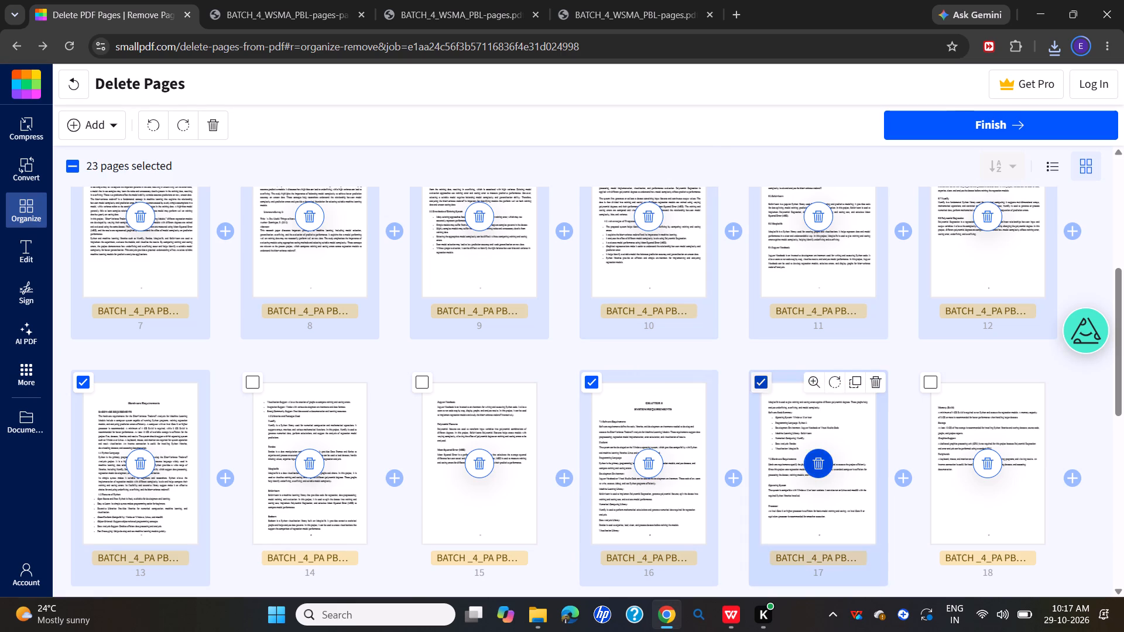
pyautogui.scroll(5, 387, 263)
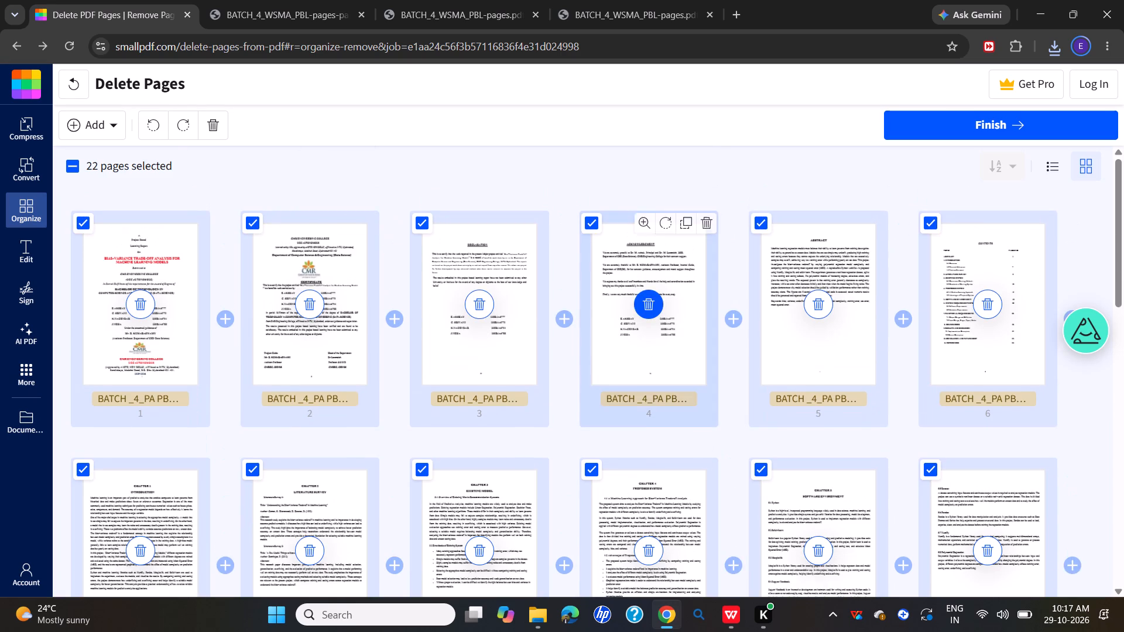
pyautogui.scroll(-2, 634, 334)
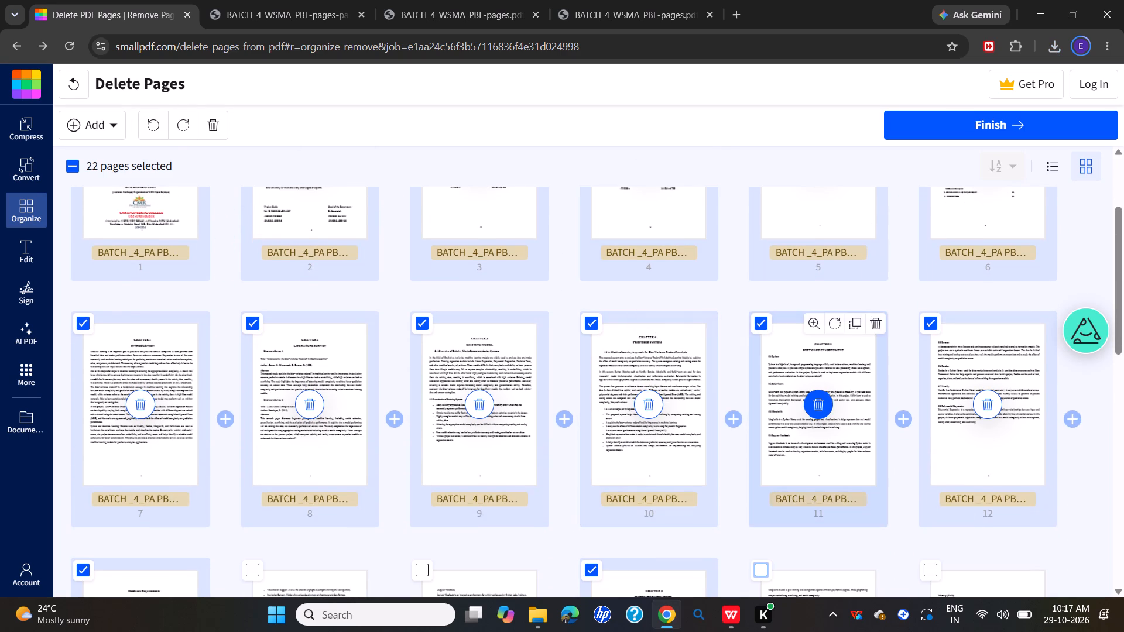
pyautogui.click(931, 323)
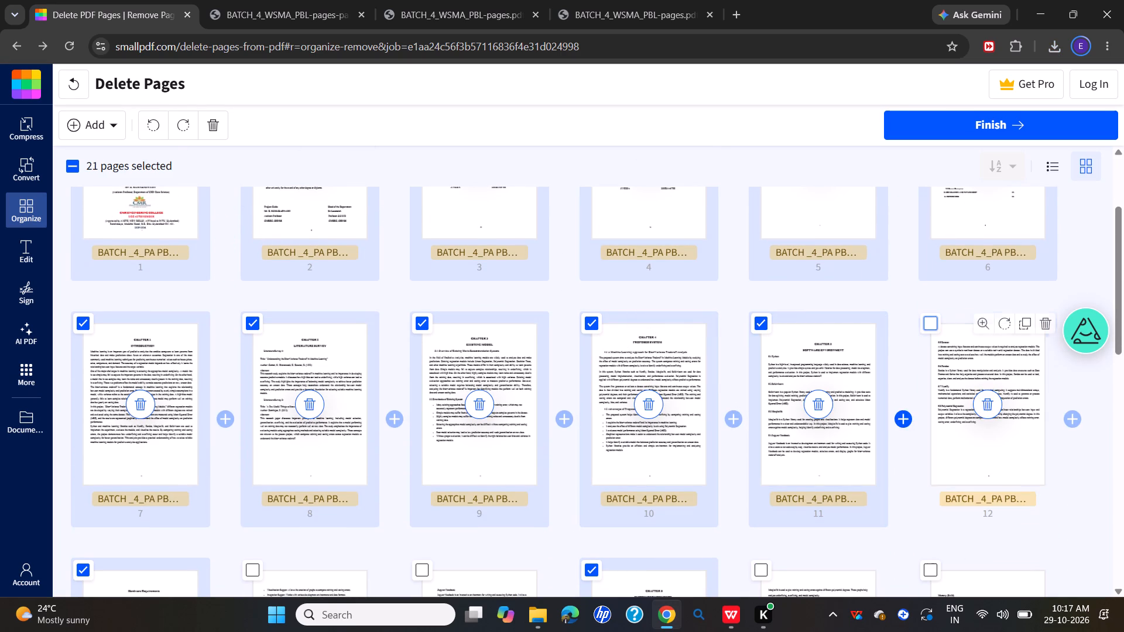
# Review the page selection, preview page 20 at full size and deselect it.
pyautogui.scroll(4, 568, 382)
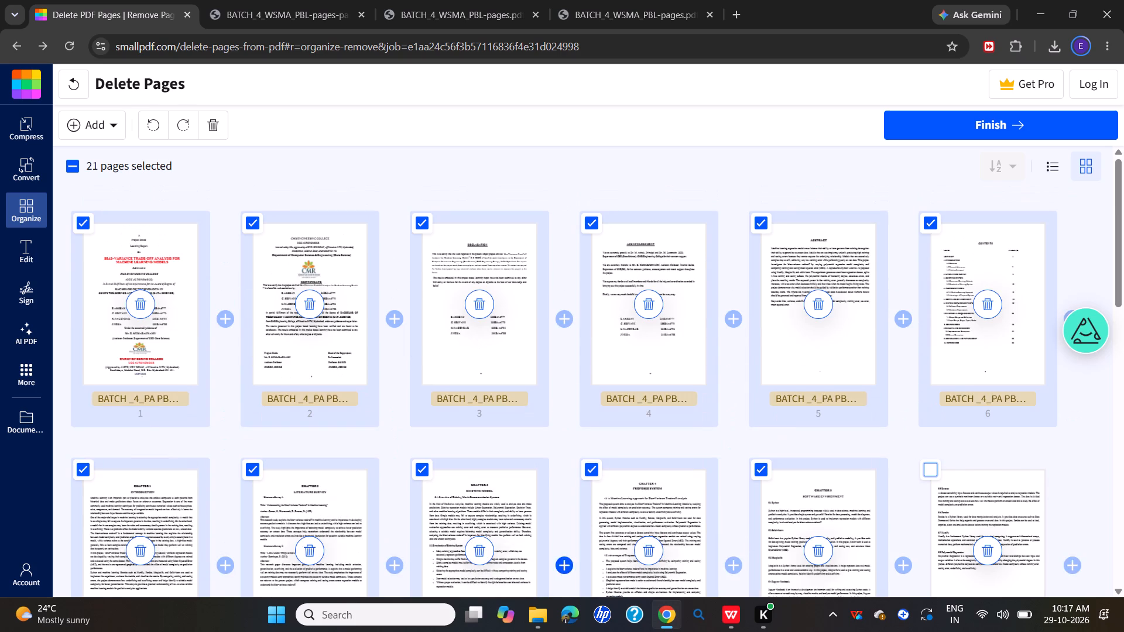
pyautogui.scroll(-6, 568, 382)
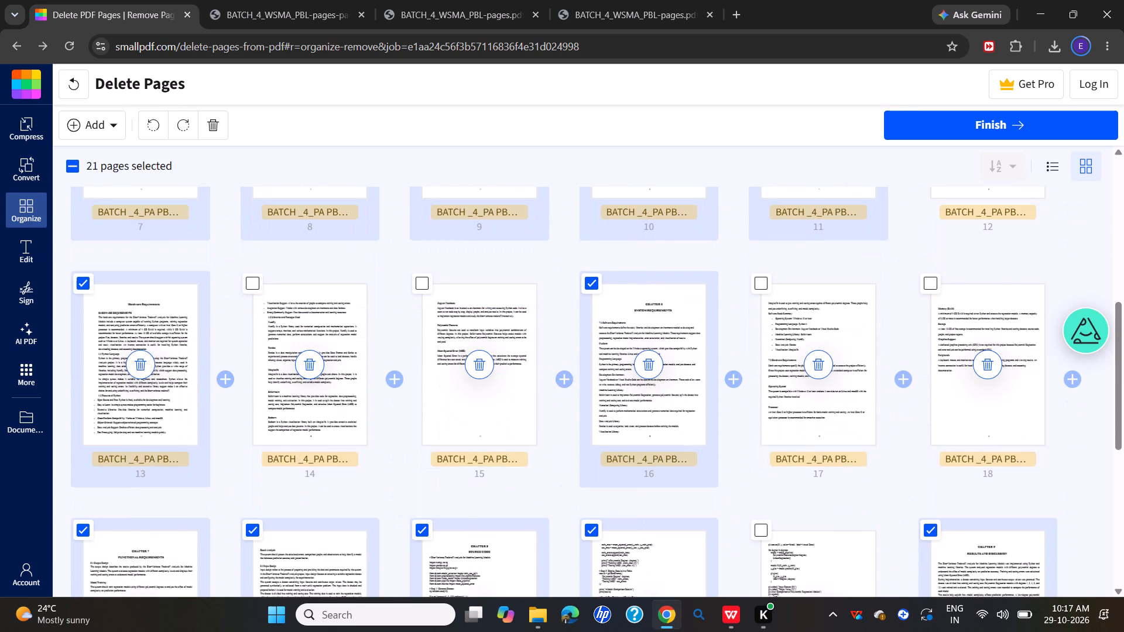
pyautogui.scroll(-2, 568, 382)
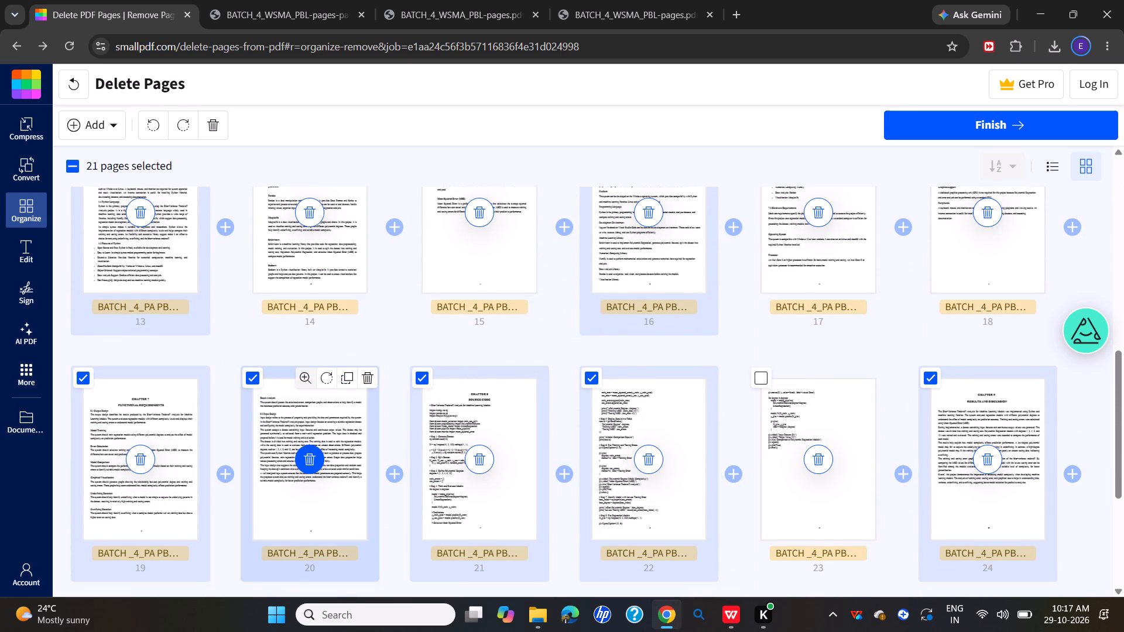
pyautogui.click(301, 375)
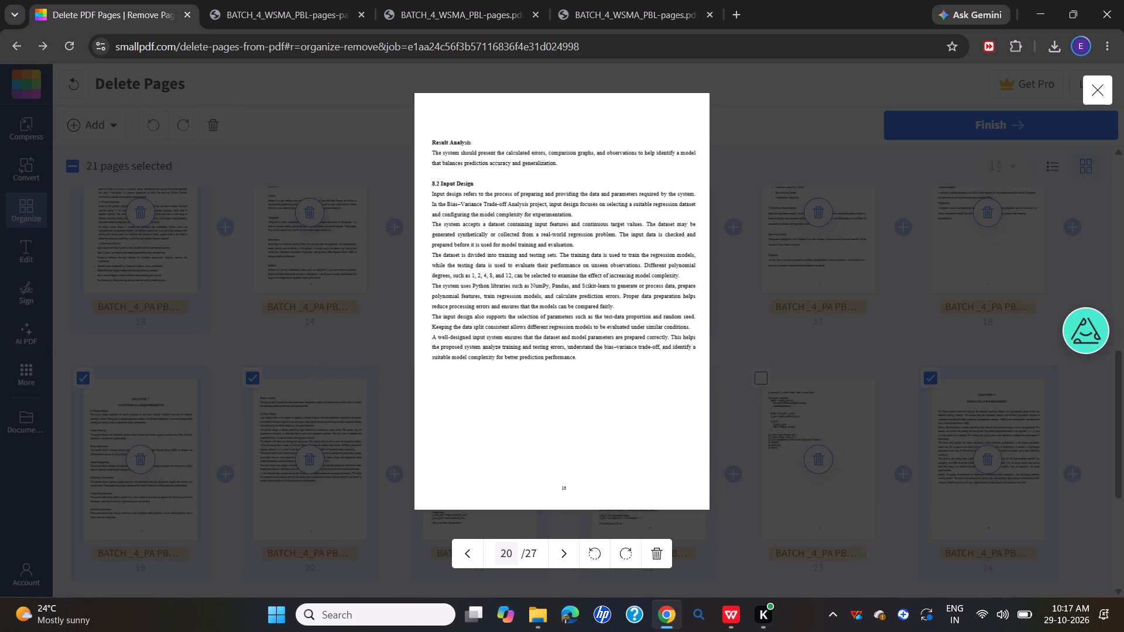
pyautogui.click(1099, 88)
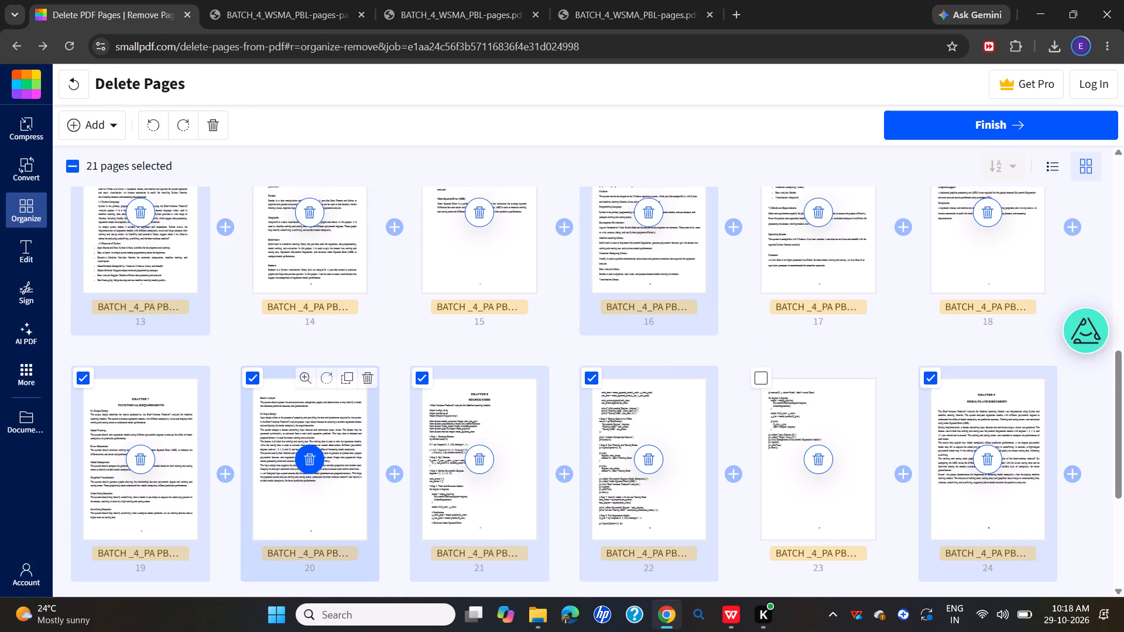
pyautogui.click(255, 380)
pyautogui.scroll(-13, 303, 365)
pyautogui.scroll(6, 383, 349)
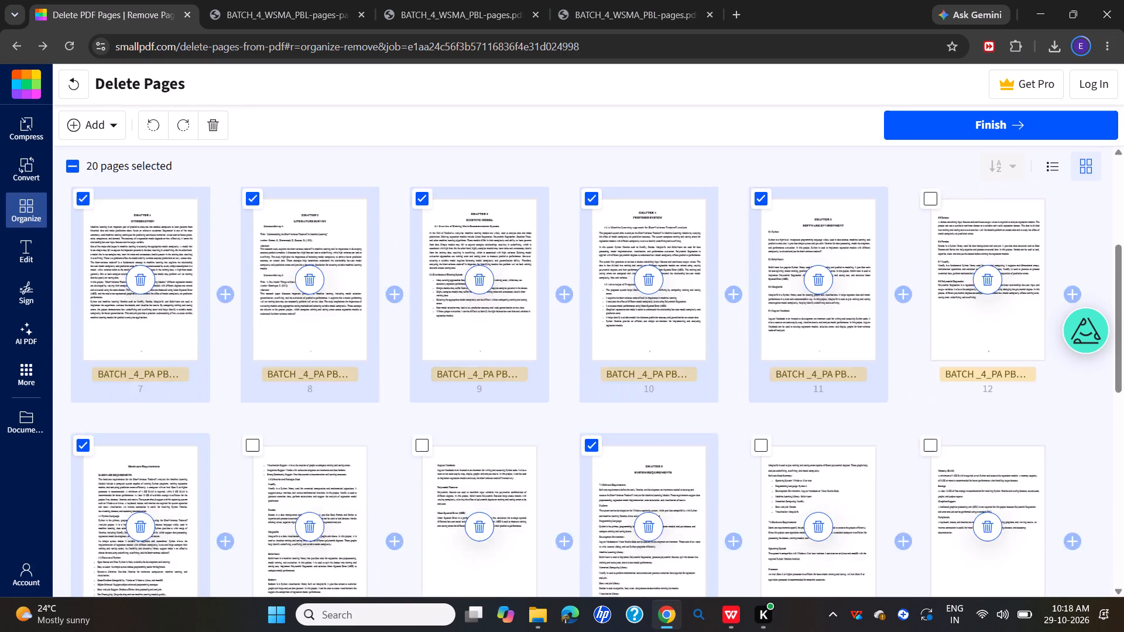
pyautogui.scroll(20, 383, 349)
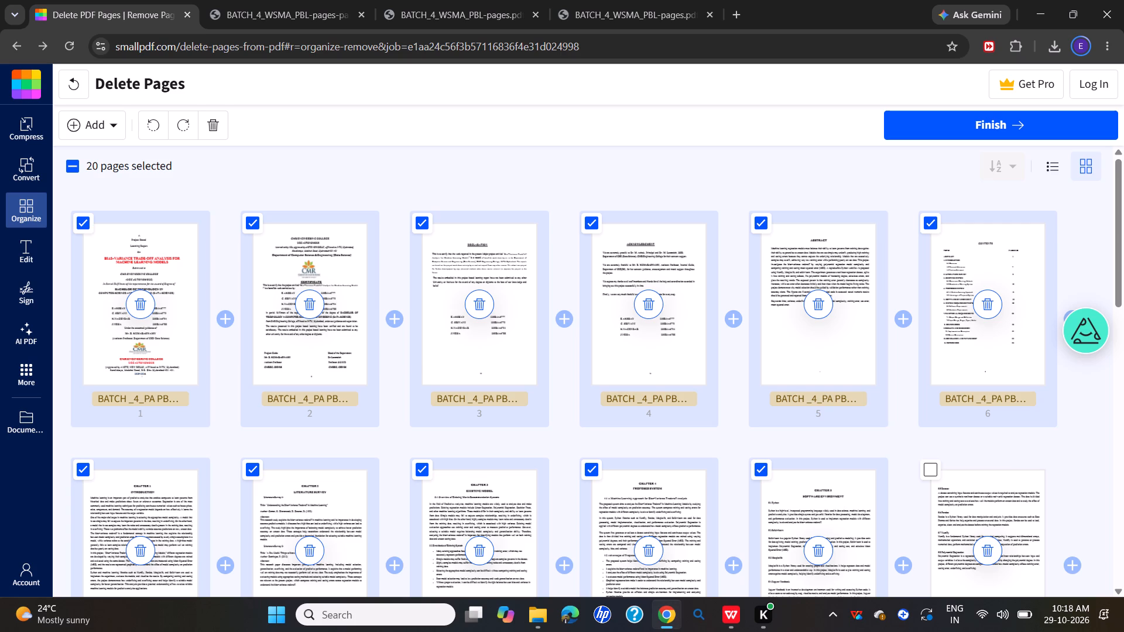
# Finish the page deletion job, download BATCH _4_PA PBL. (1) (2)-pages-deleted.pdf and open it.
pyautogui.click(997, 122)
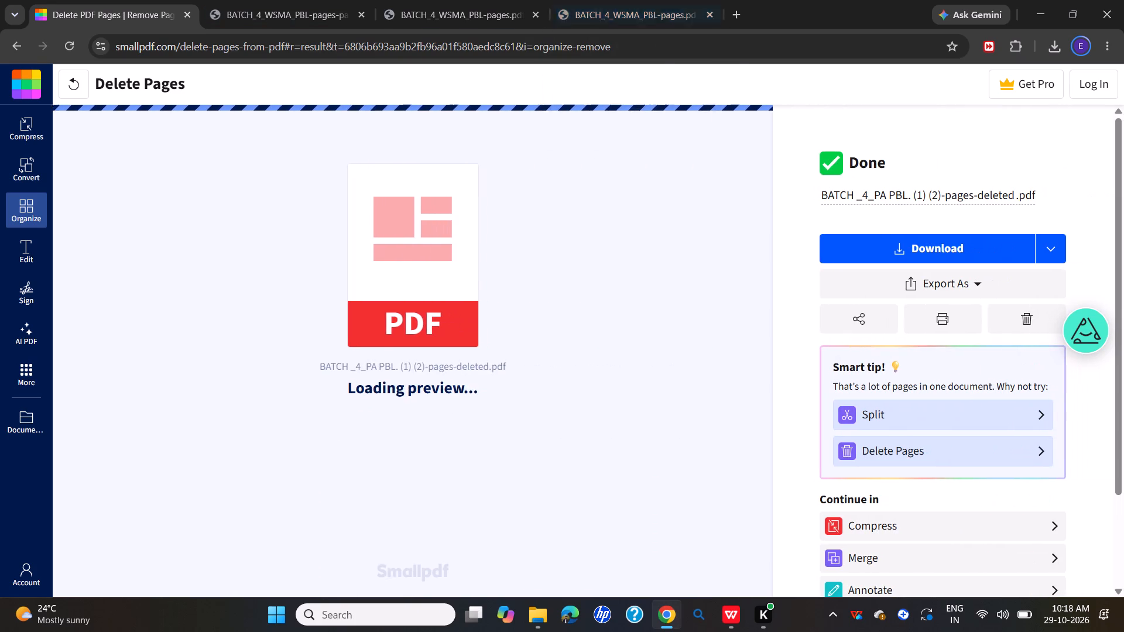
pyautogui.click(928, 238)
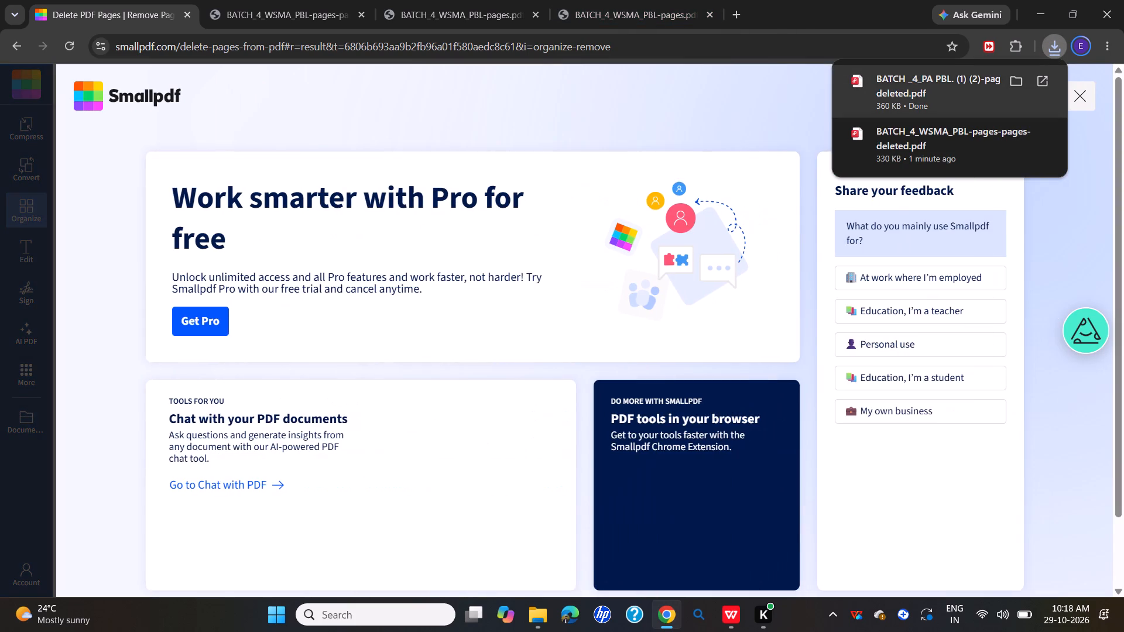
pyautogui.doubleClick(921, 87)
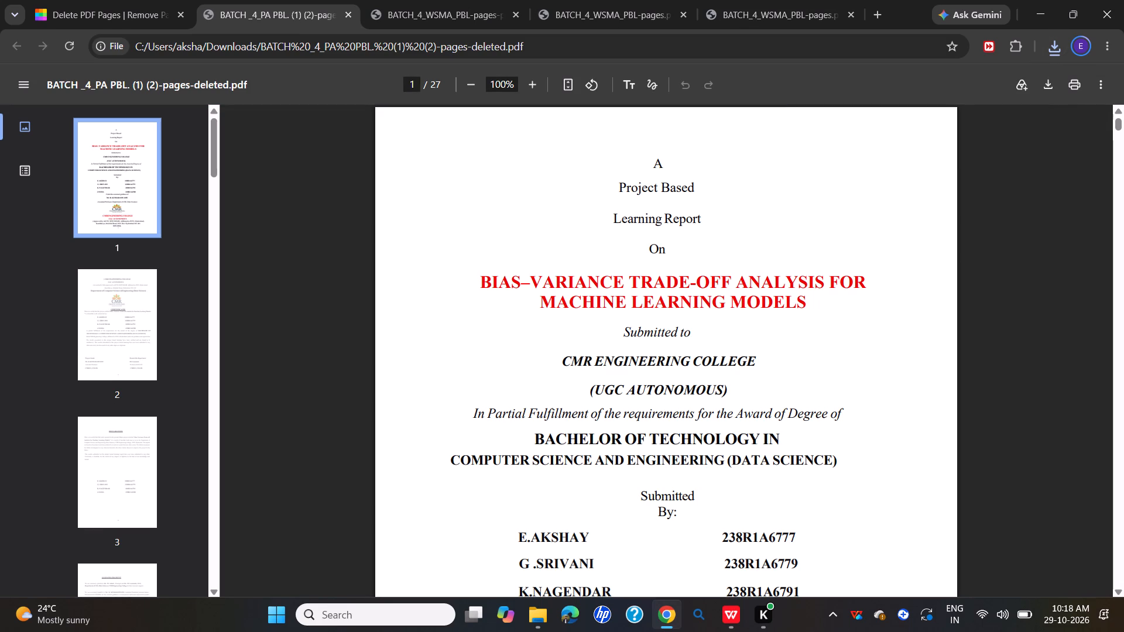
# Return to Smallpdf, dismiss the Pro promotion, download the resulting PDF again and open the second copy.
pyautogui.click(127, 0)
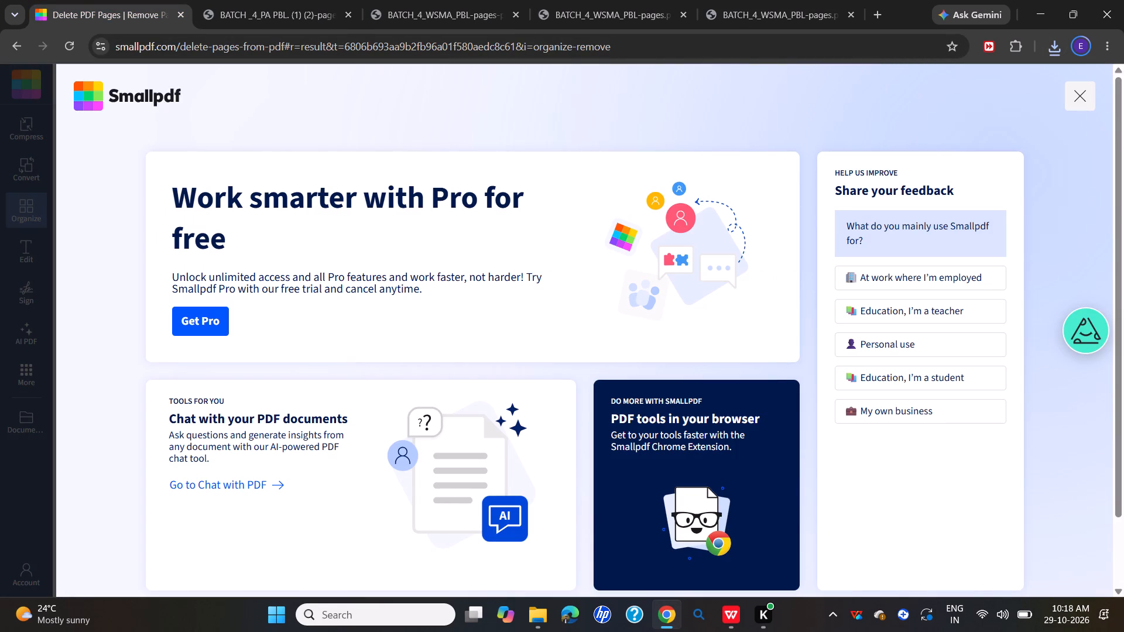
pyautogui.click(1085, 94)
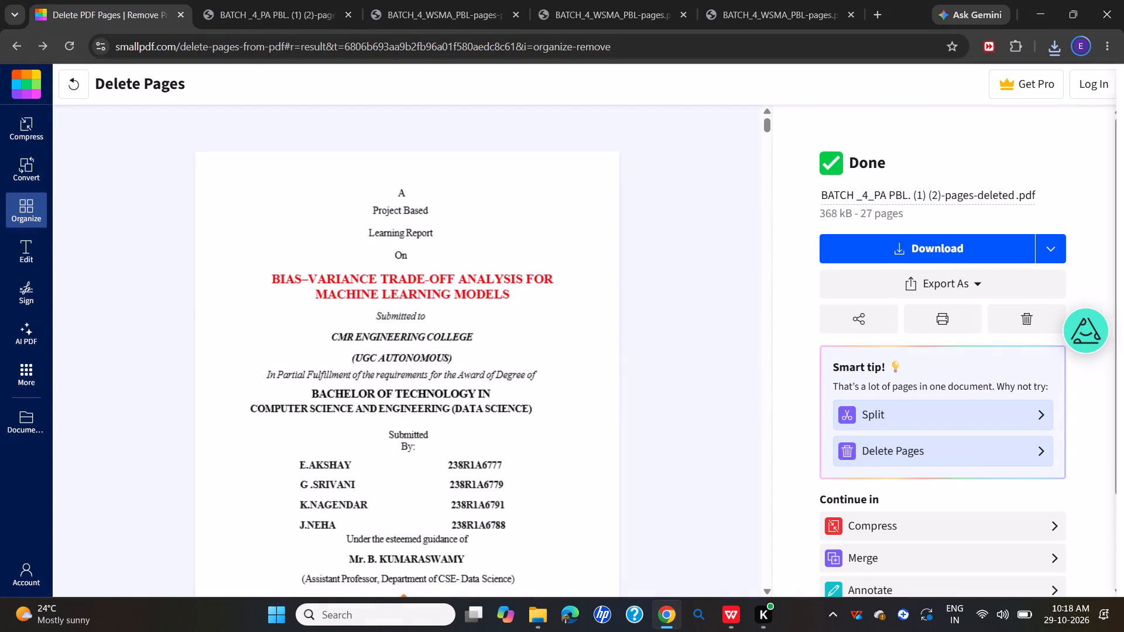
pyautogui.click(927, 252)
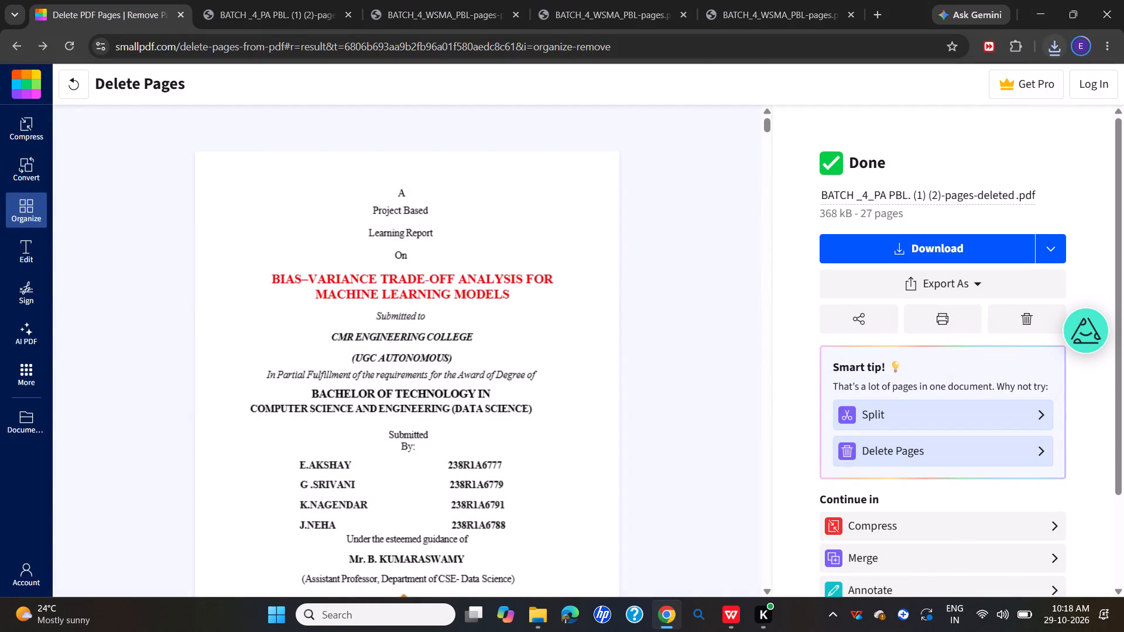
pyautogui.click(1060, 46)
pyautogui.doubleClick(930, 115)
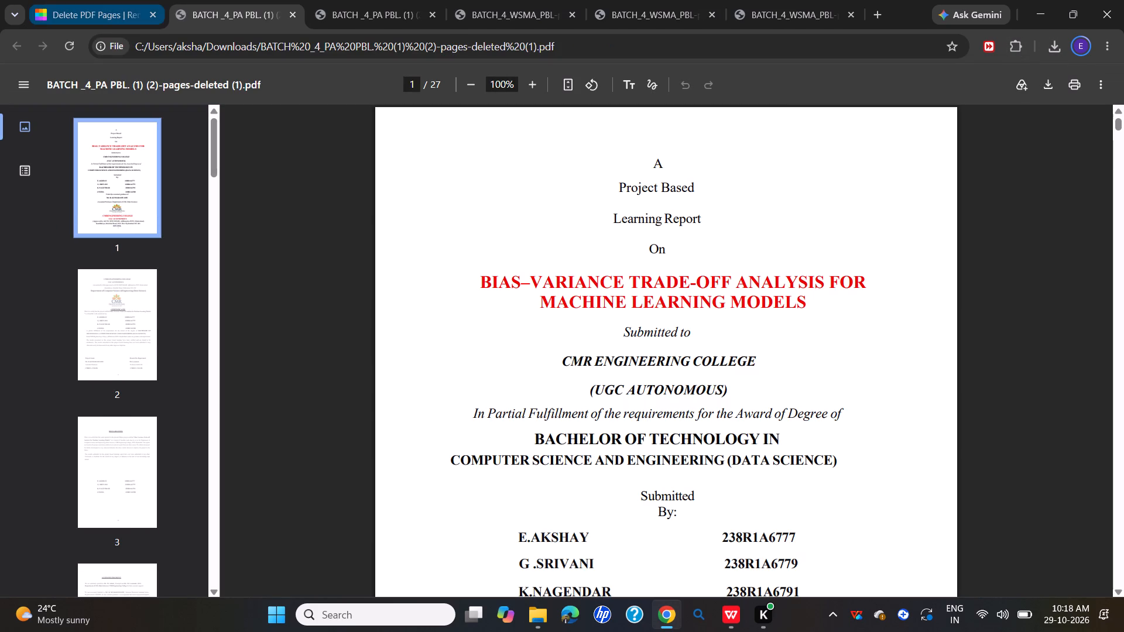
# Return to Smallpdf, go back to the Delete Pages upload screen and load BATCH _4_PA PBL. (1) (2) from the Desktop.
pyautogui.click(61, 2)
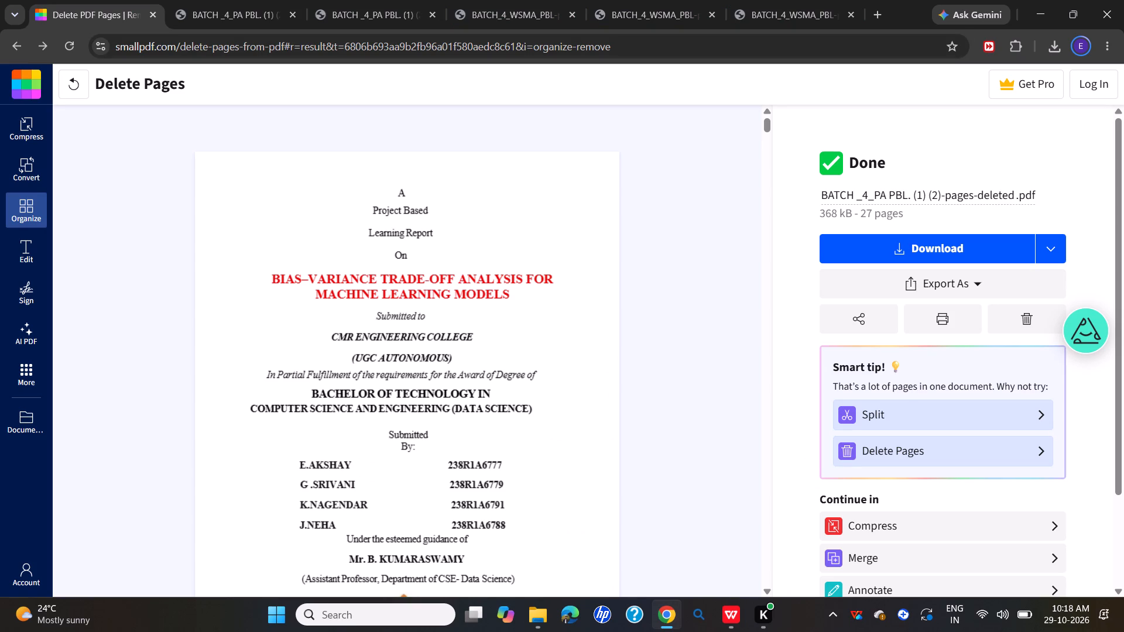
pyautogui.scroll(-3, 381, 257)
pyautogui.scroll(10, 381, 257)
pyautogui.click(13, 44)
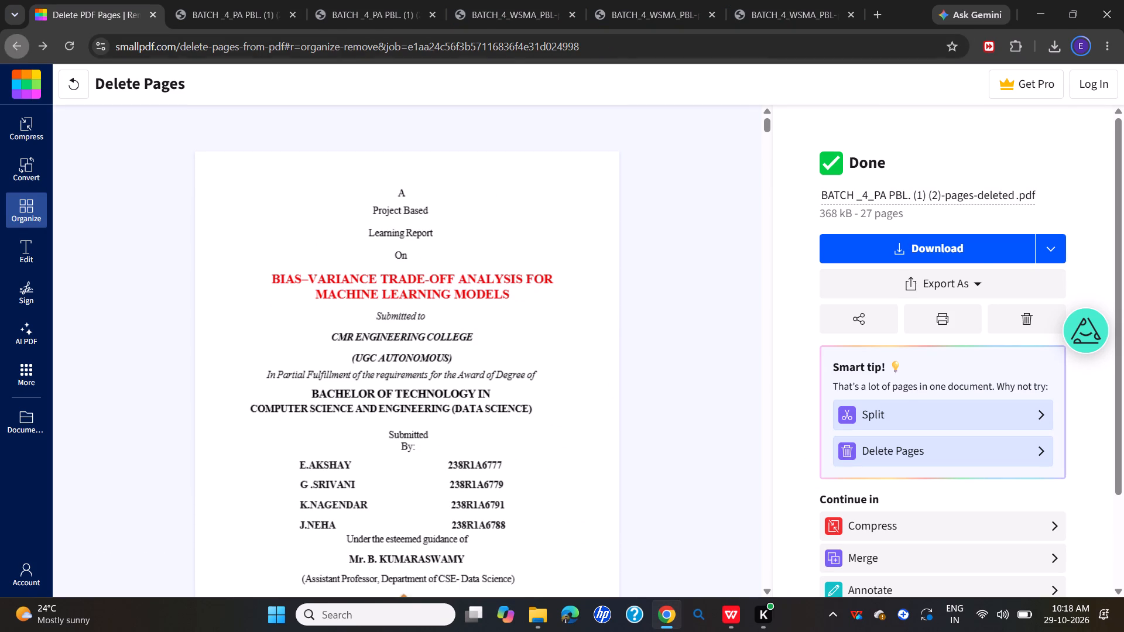
pyautogui.click(560, 367)
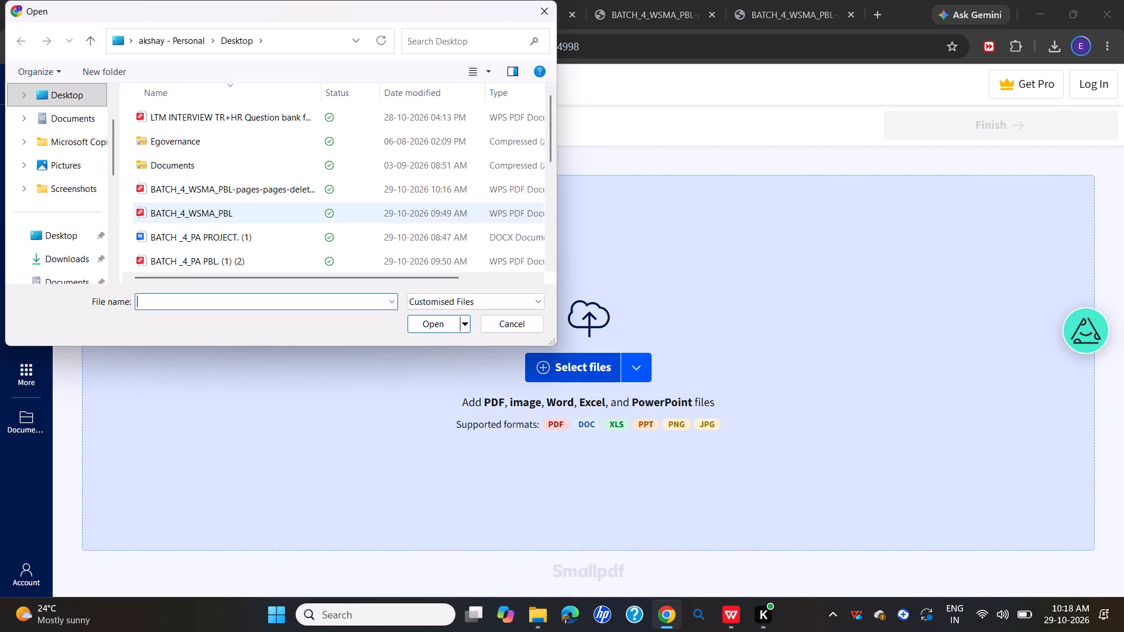
pyautogui.click(218, 260)
pyautogui.click(441, 326)
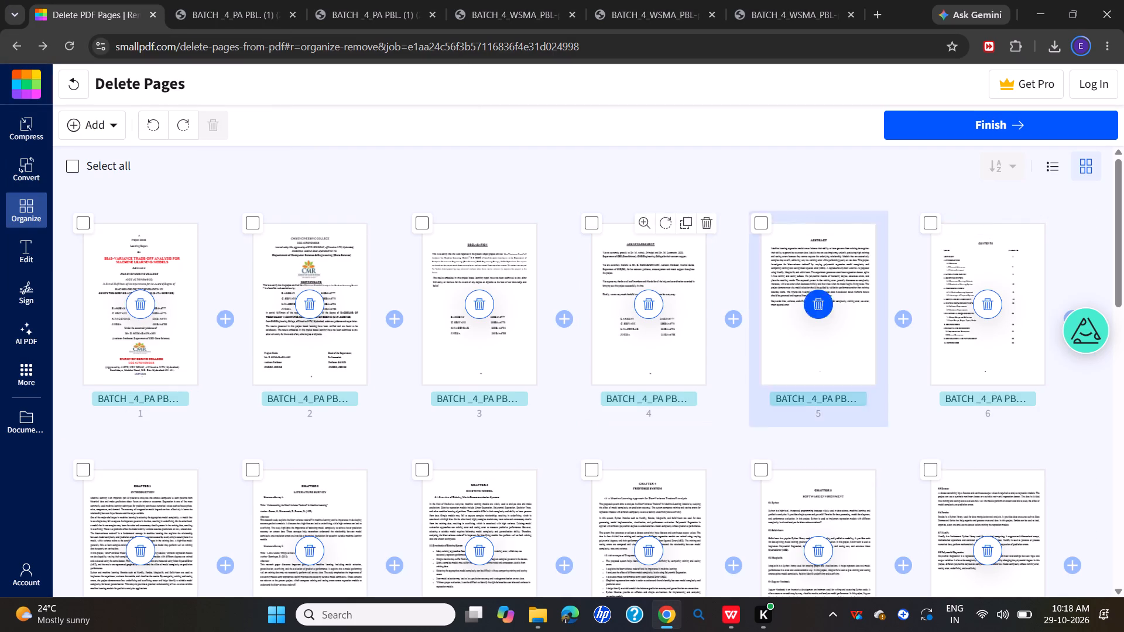
# Select all pages of the report and deselect page 12.
pyautogui.click(80, 165)
pyautogui.scroll(-4, 185, 249)
pyautogui.scroll(3, 285, 294)
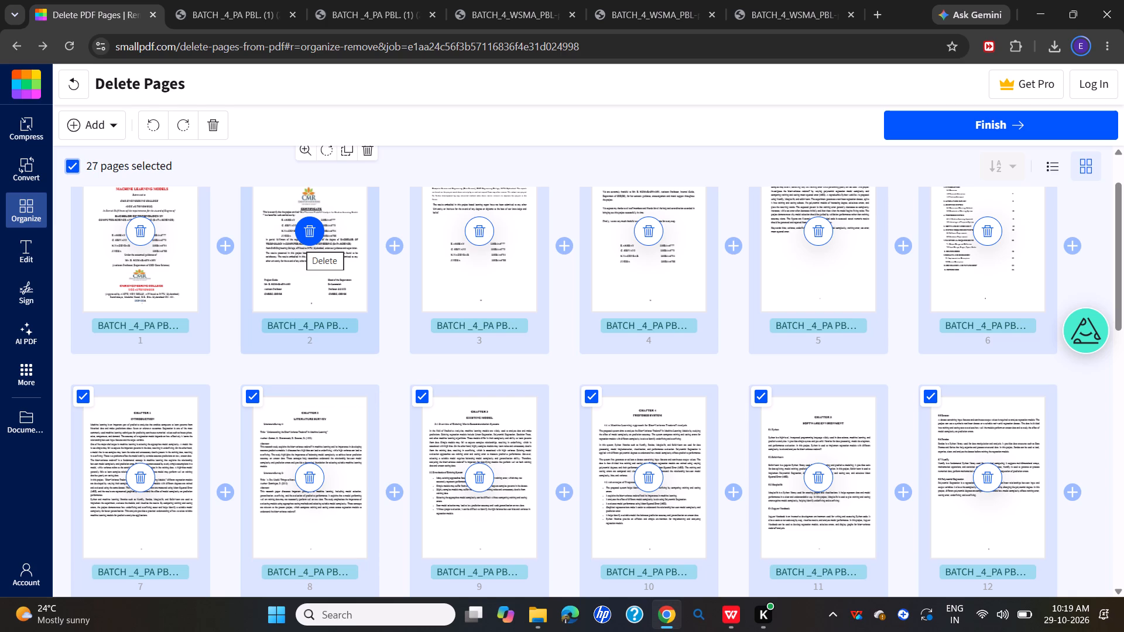
pyautogui.scroll(4, 417, 222)
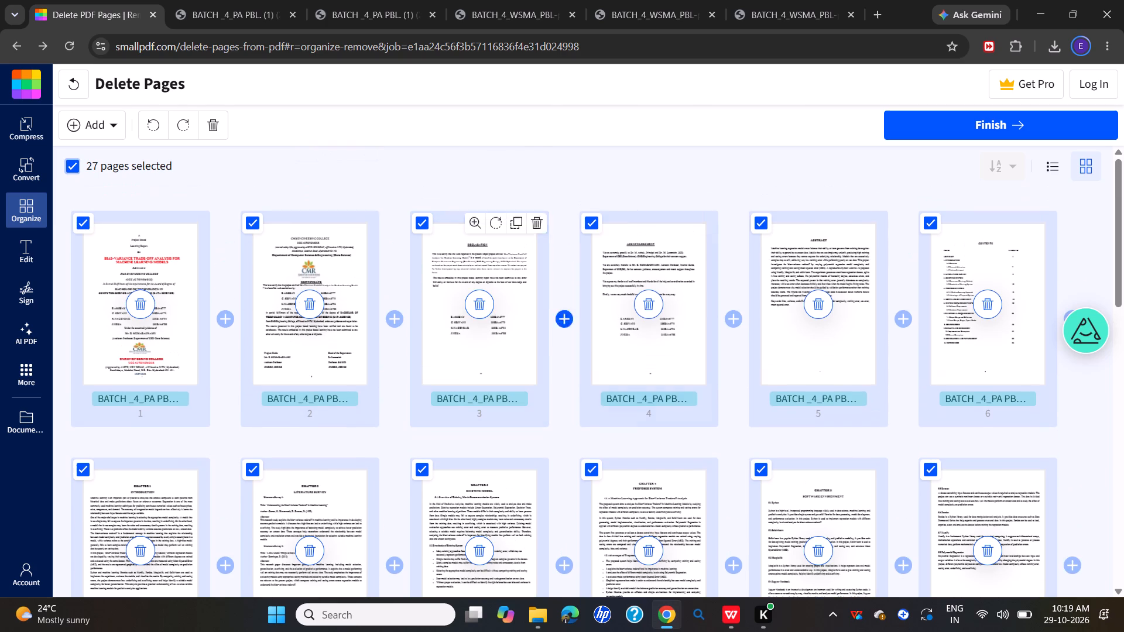
pyautogui.scroll(-4, 687, 287)
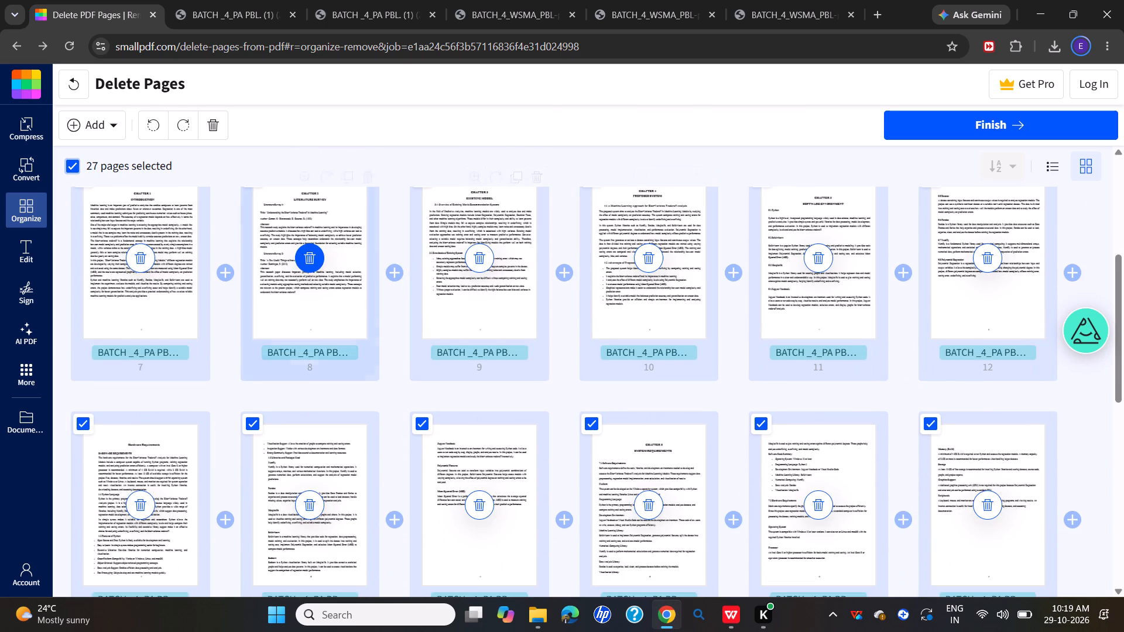
pyautogui.scroll(2, 344, 303)
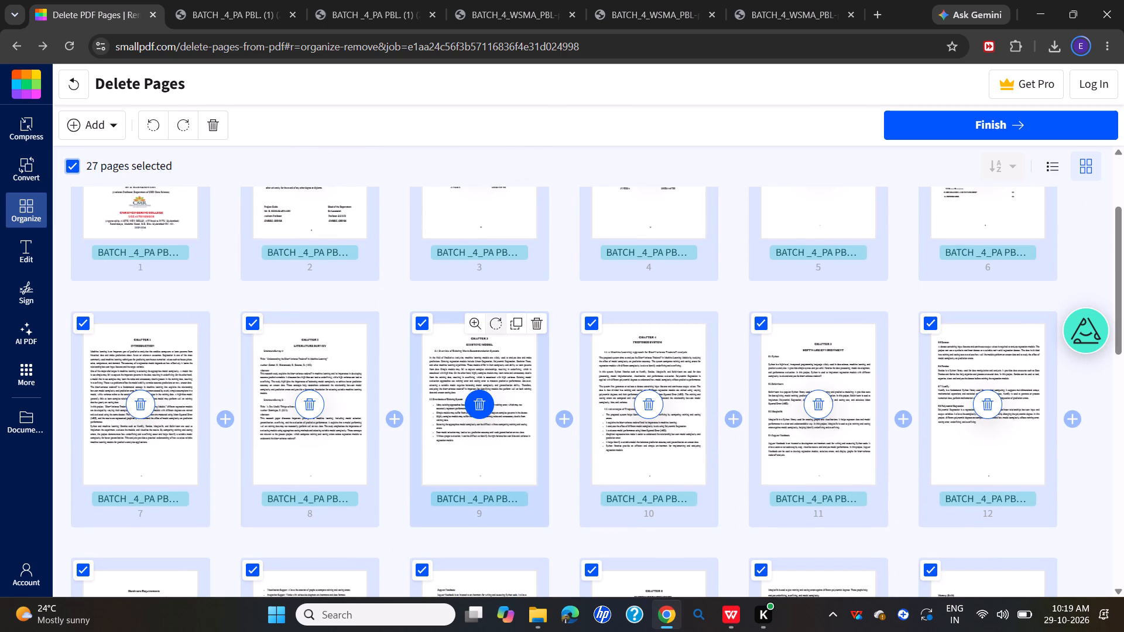
pyautogui.click(926, 324)
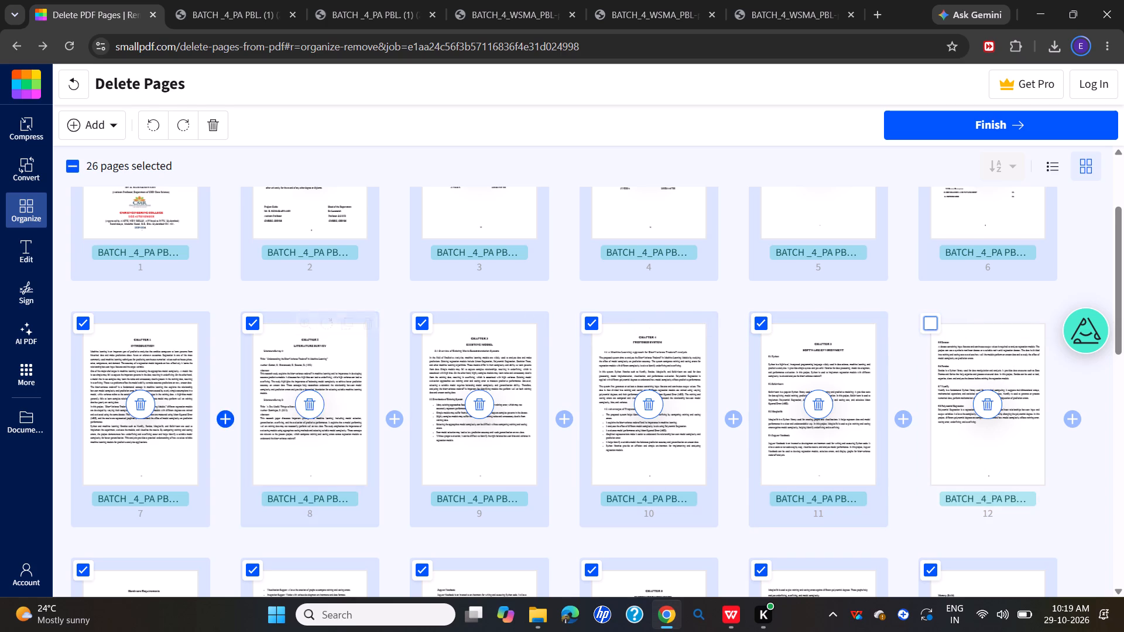
# Deselect pages 14, 15, 17, 18, 23 and 20.
pyautogui.scroll(3, 244, 363)
pyautogui.scroll(-3, 244, 362)
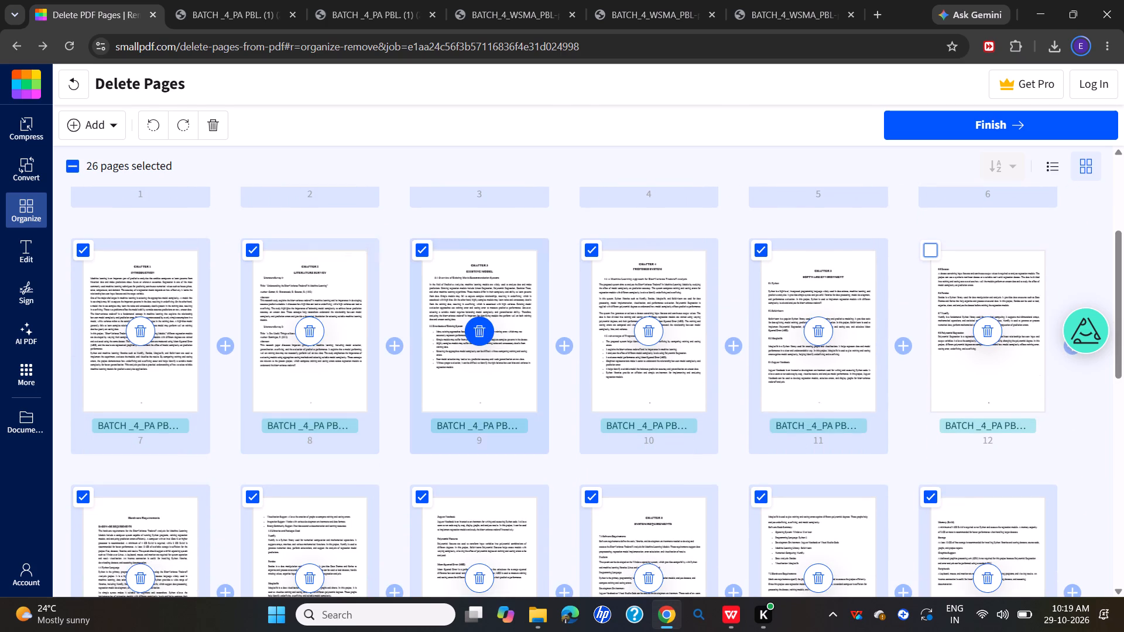
pyautogui.scroll(-3, 362, 344)
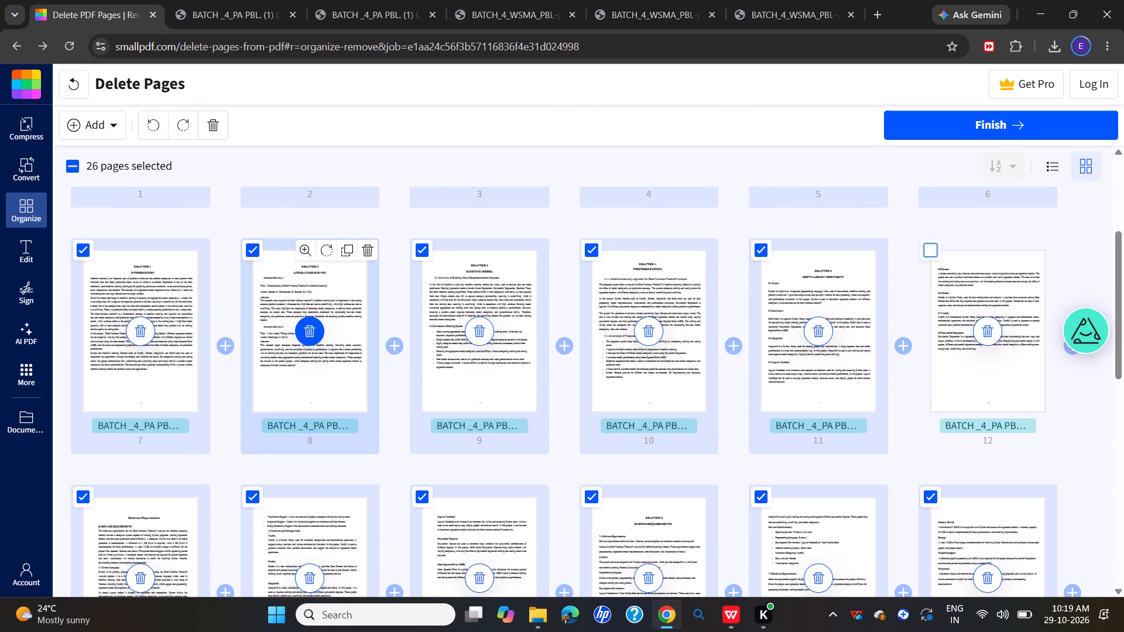
pyautogui.click(256, 277)
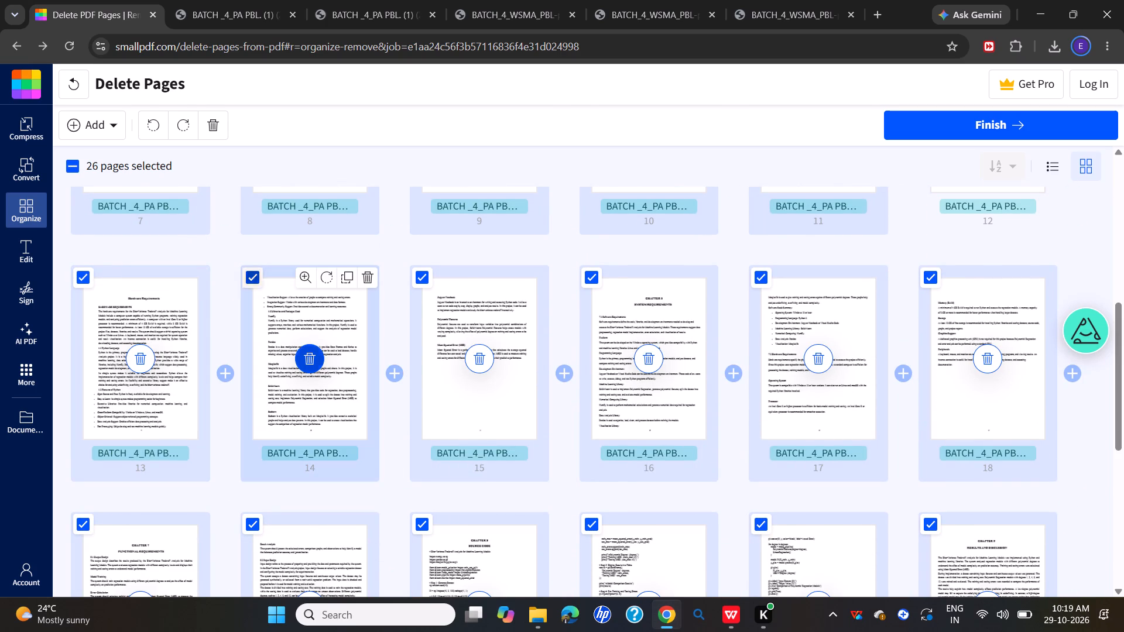
pyautogui.click(419, 287)
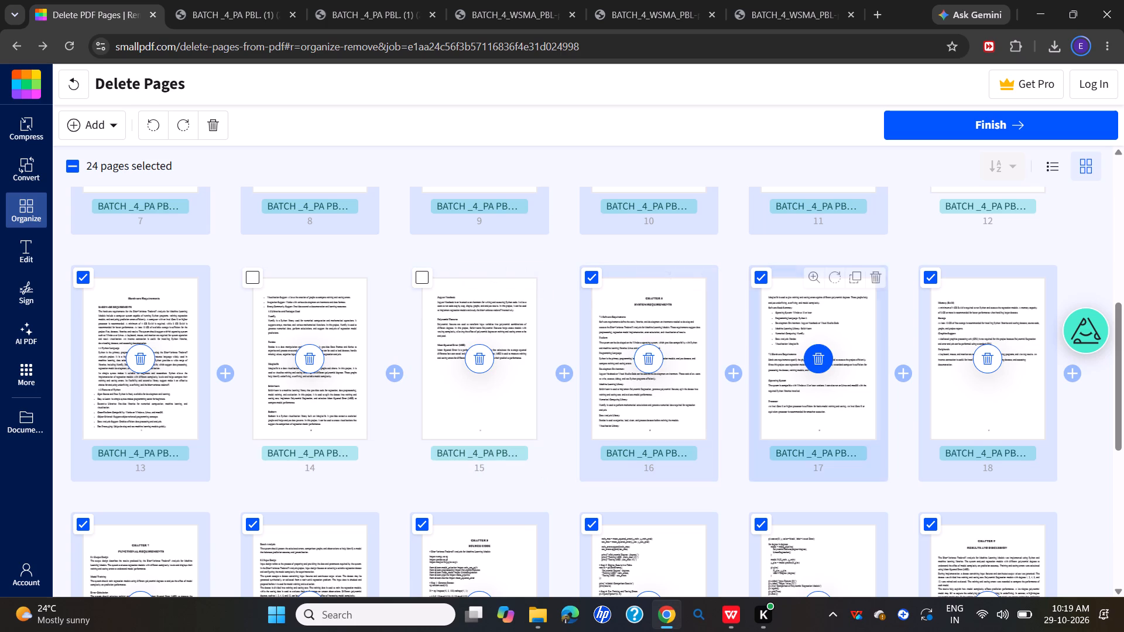
pyautogui.click(752, 284)
pyautogui.click(937, 279)
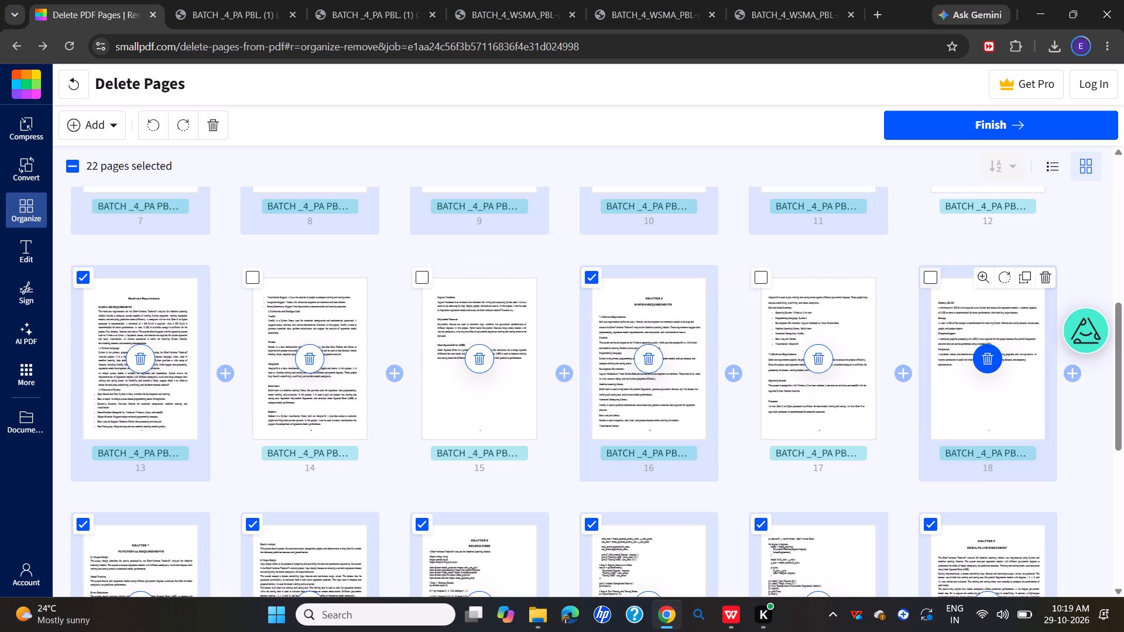
pyautogui.scroll(-3, 629, 447)
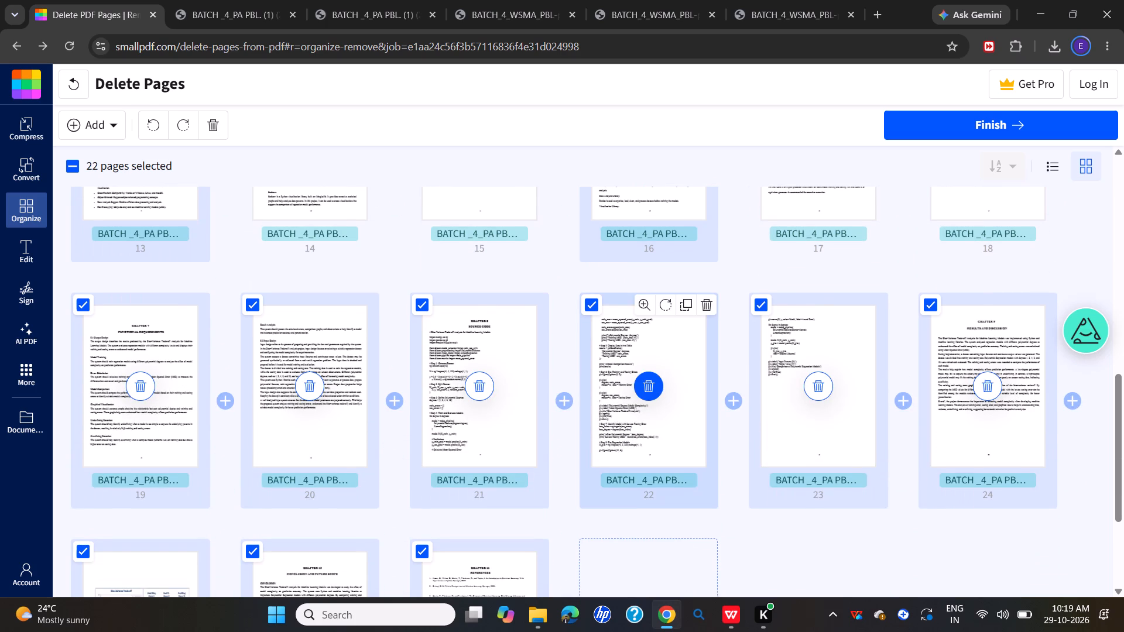
pyautogui.click(758, 302)
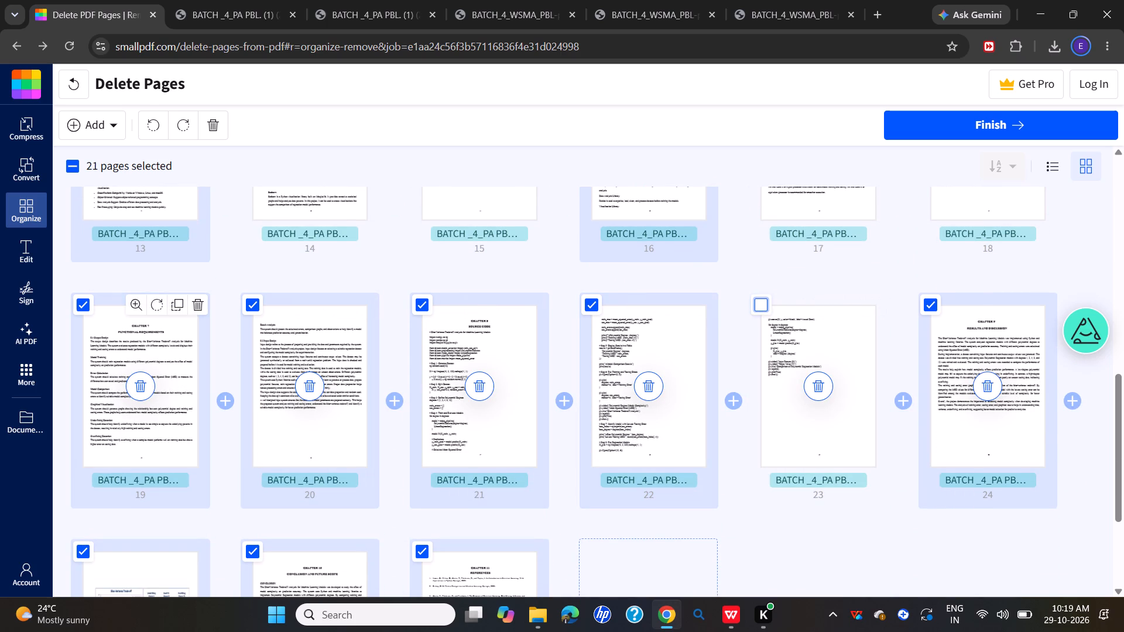
pyautogui.click(255, 299)
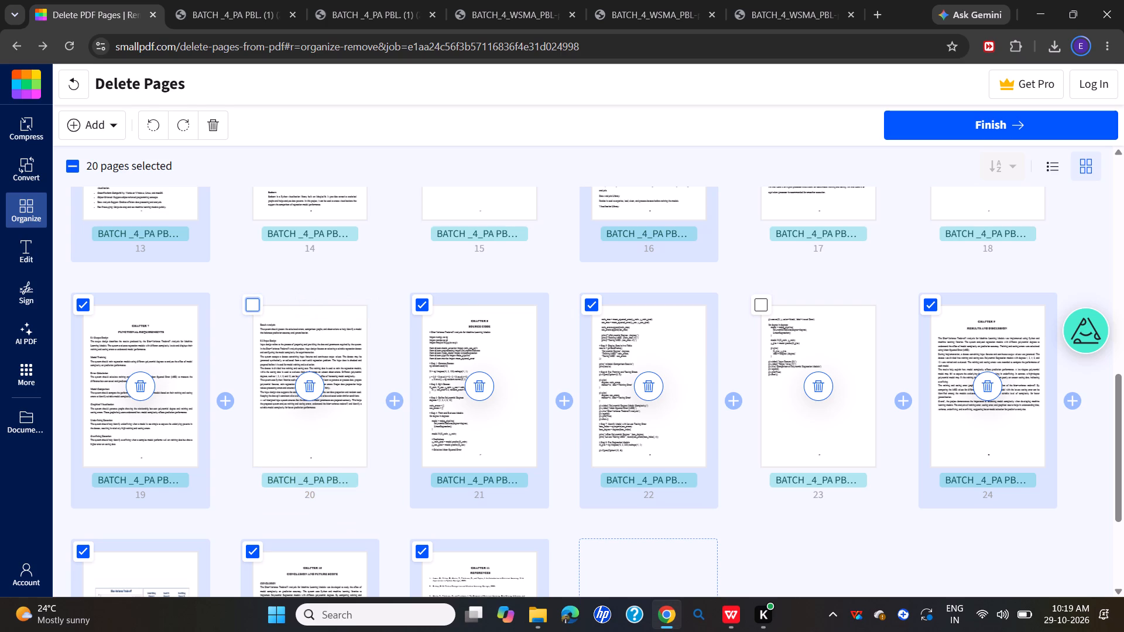
# Finish the page deletion job, download the resulting PDF and look through its opening pages.
pyautogui.click(1001, 121)
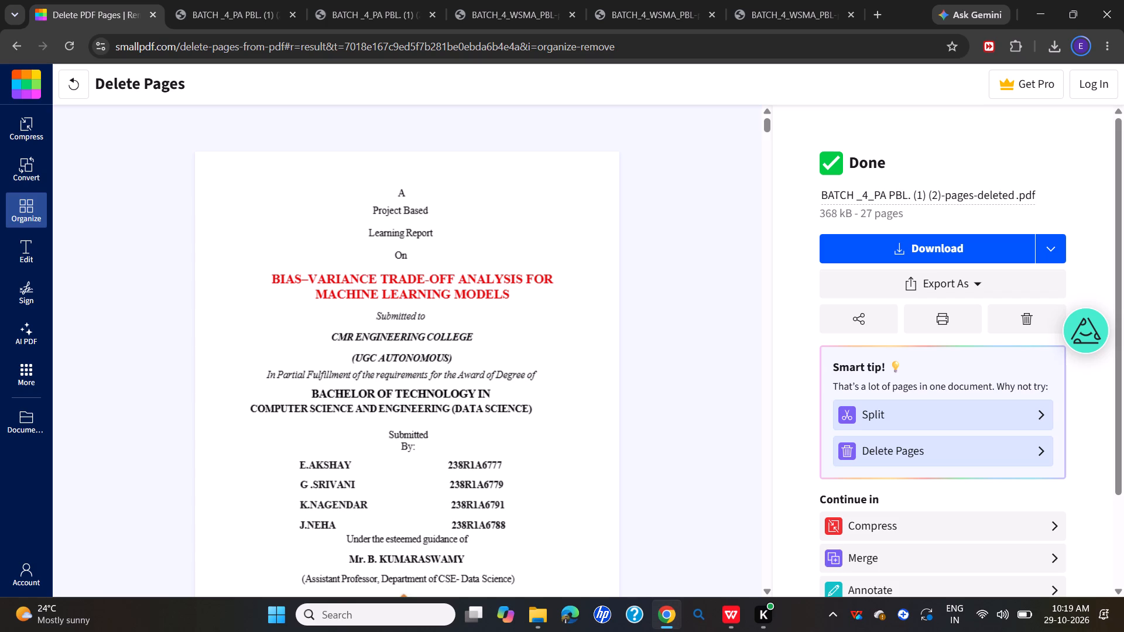
pyautogui.click(913, 245)
pyautogui.doubleClick(910, 90)
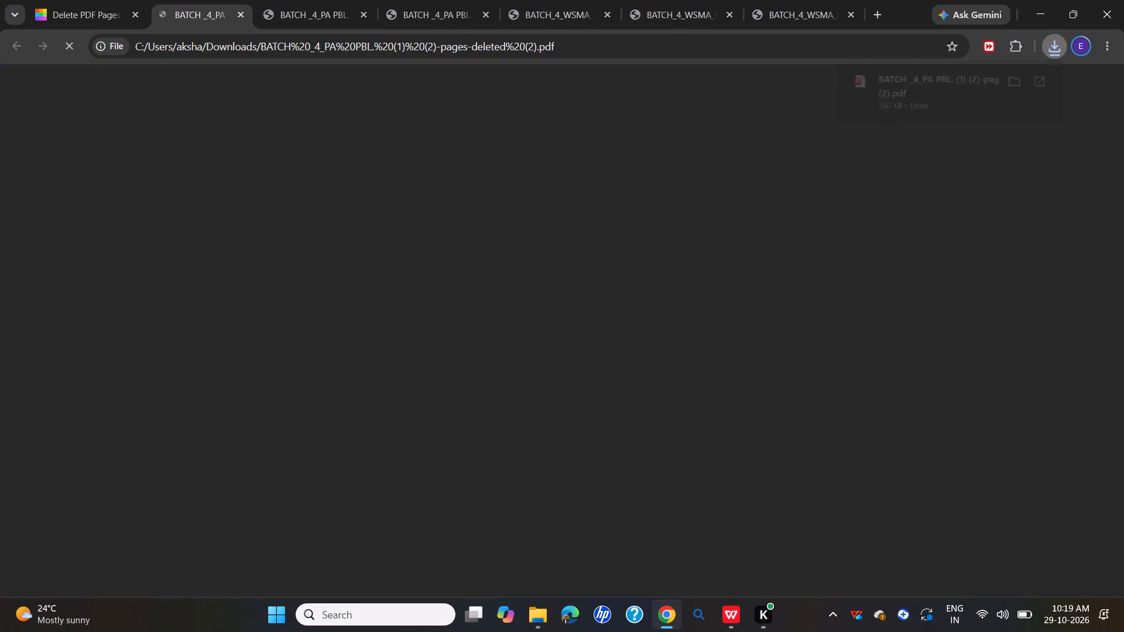
pyautogui.scroll(-10, 756, 249)
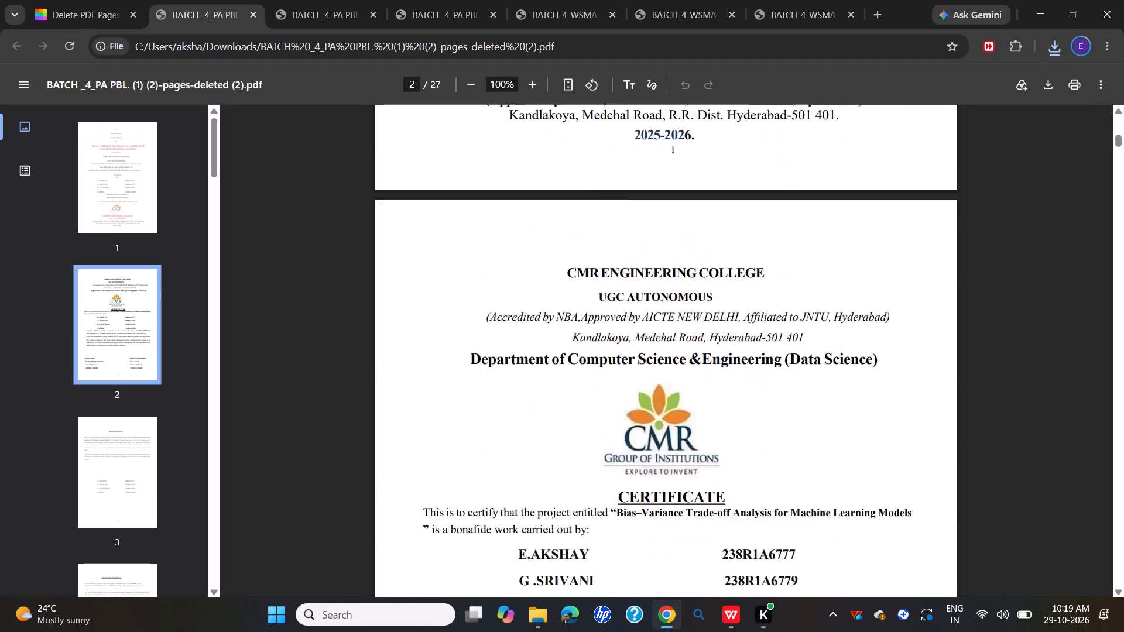
pyautogui.scroll(-19, 748, 272)
pyautogui.click(100, 0)
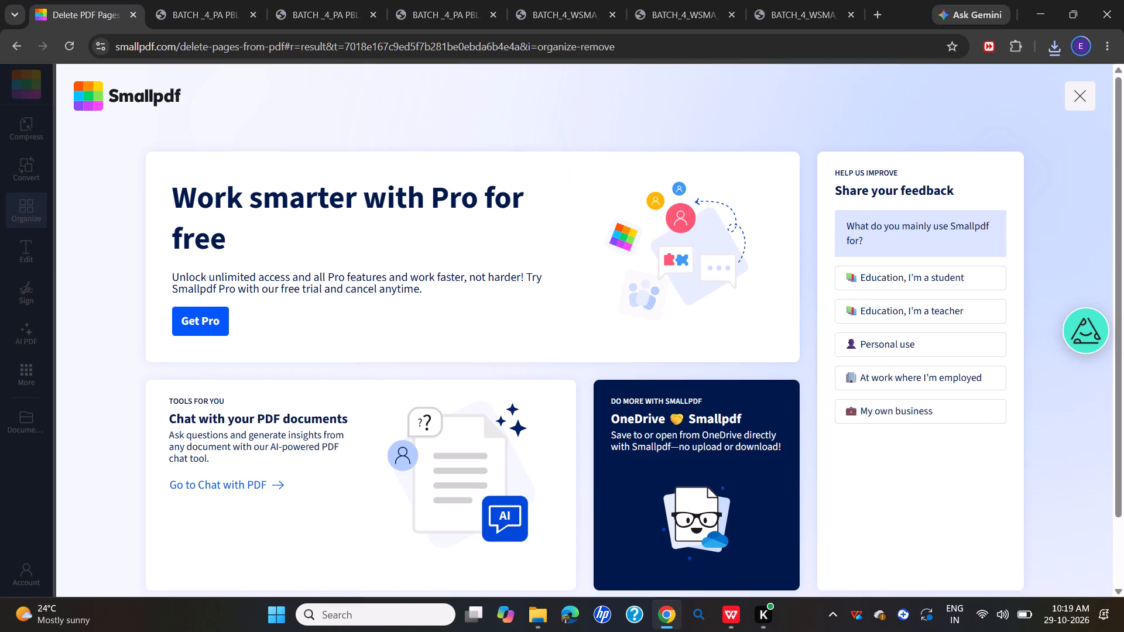
pyautogui.click(1075, 94)
pyautogui.scroll(-2, 473, 386)
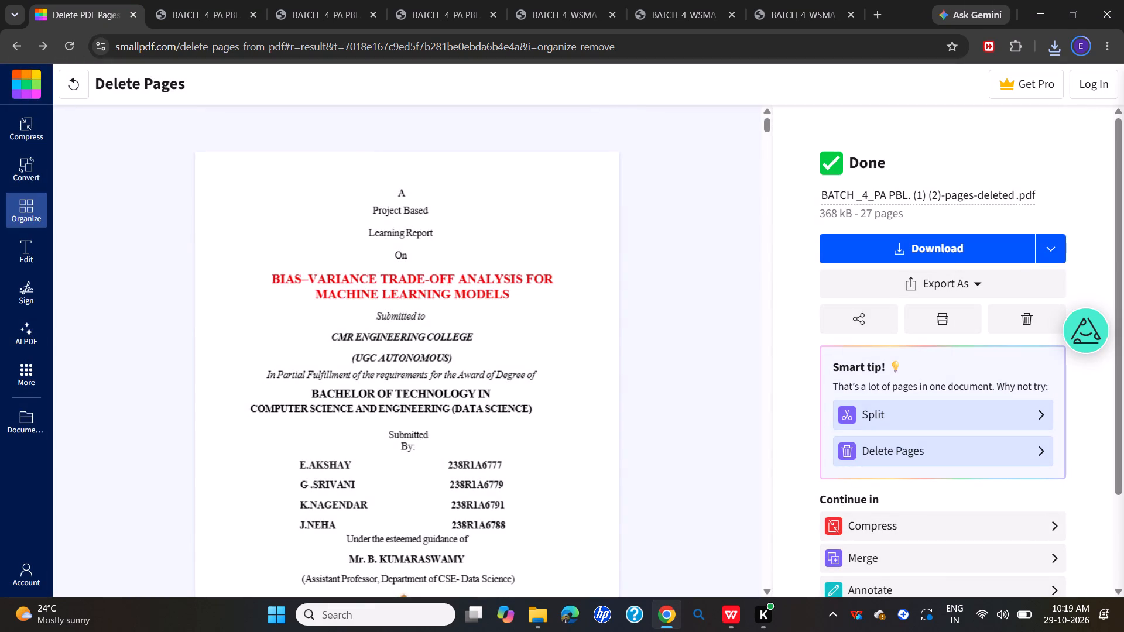
pyautogui.scroll(-15, 473, 386)
pyautogui.scroll(-17, 475, 380)
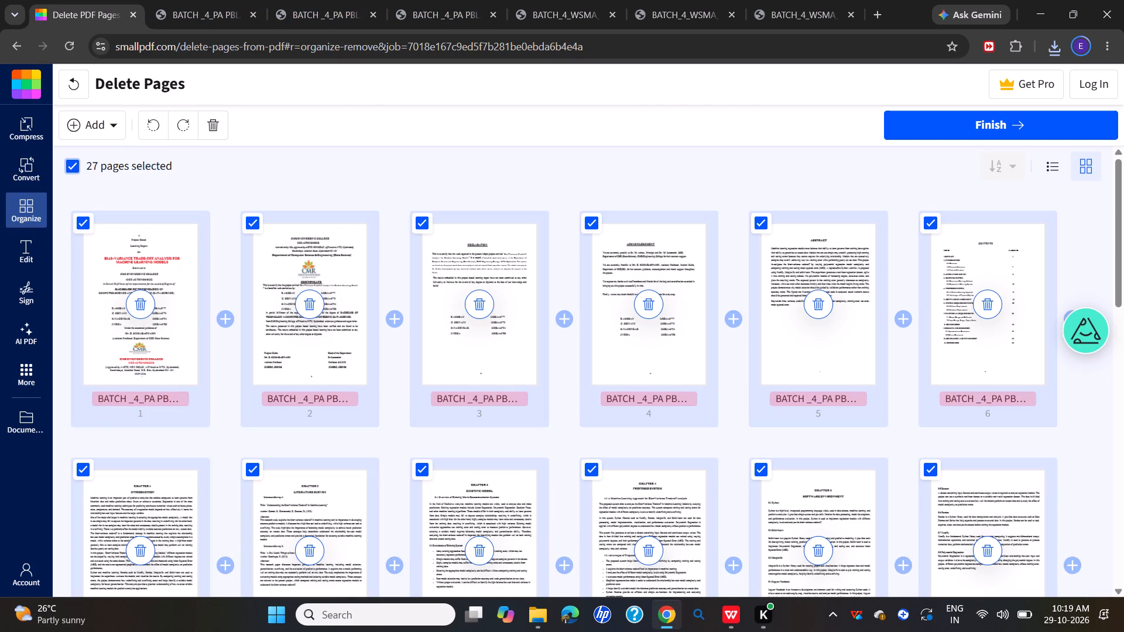
pyautogui.scroll(-12, 195, 219)
pyautogui.scroll(20, 252, 178)
pyautogui.scroll(4, 252, 178)
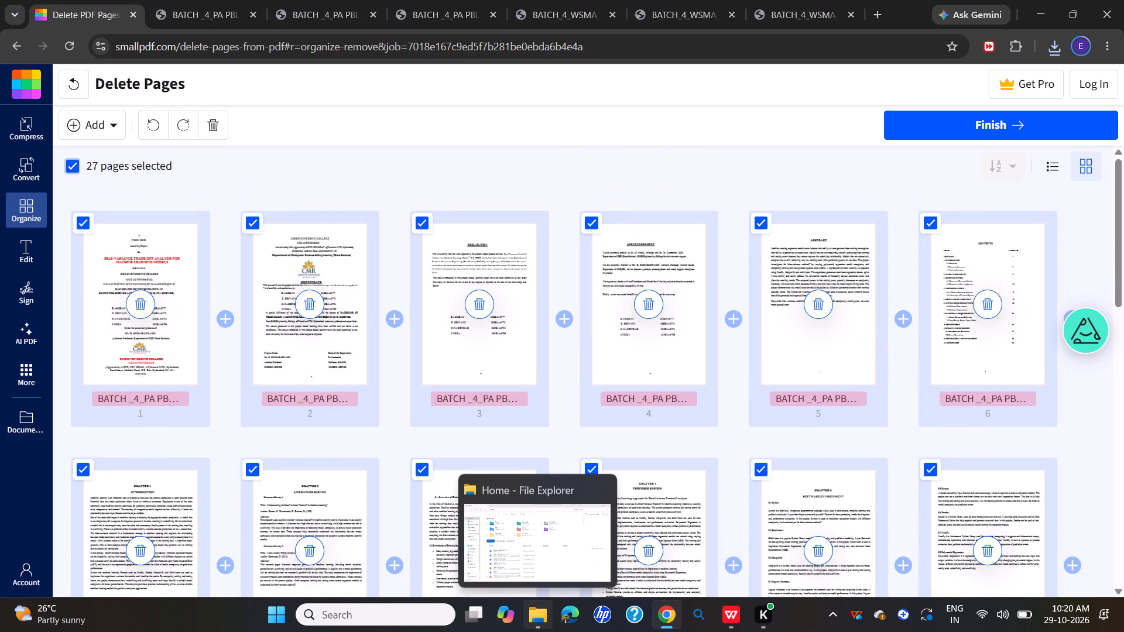
# Close all the open BATCH _4_PA and BATCH_4_WSMA PDF tabs, keeping only the Smallpdf tab.
pyautogui.click(252, 15)
pyautogui.click(252, 15)
pyautogui.doubleClick(252, 15)
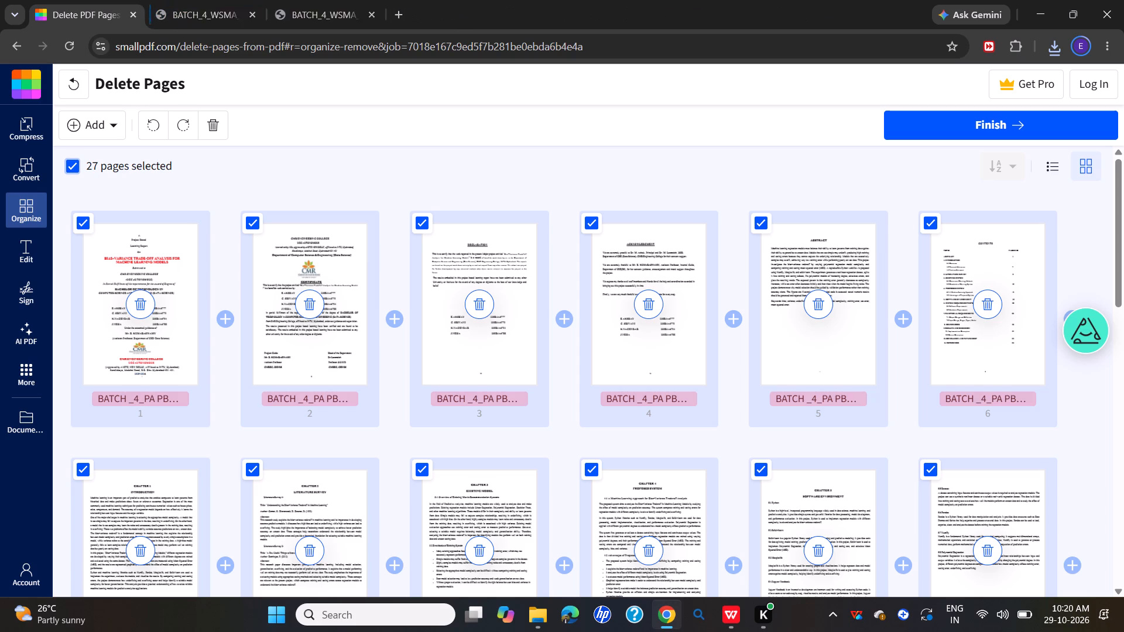
pyautogui.click(252, 15)
pyautogui.click(252, 15)
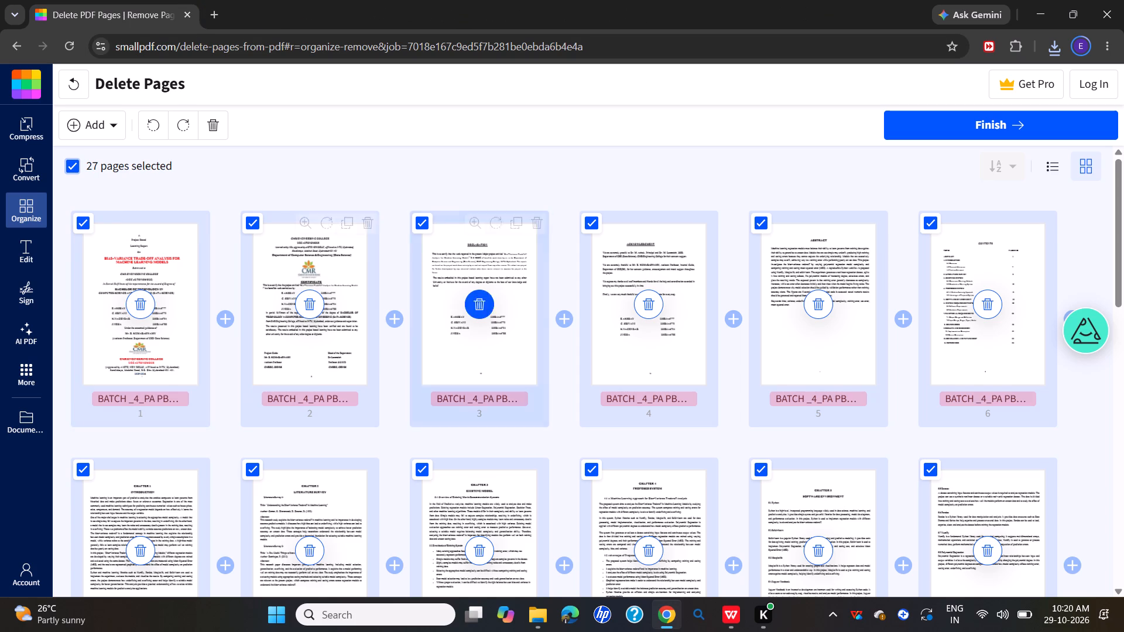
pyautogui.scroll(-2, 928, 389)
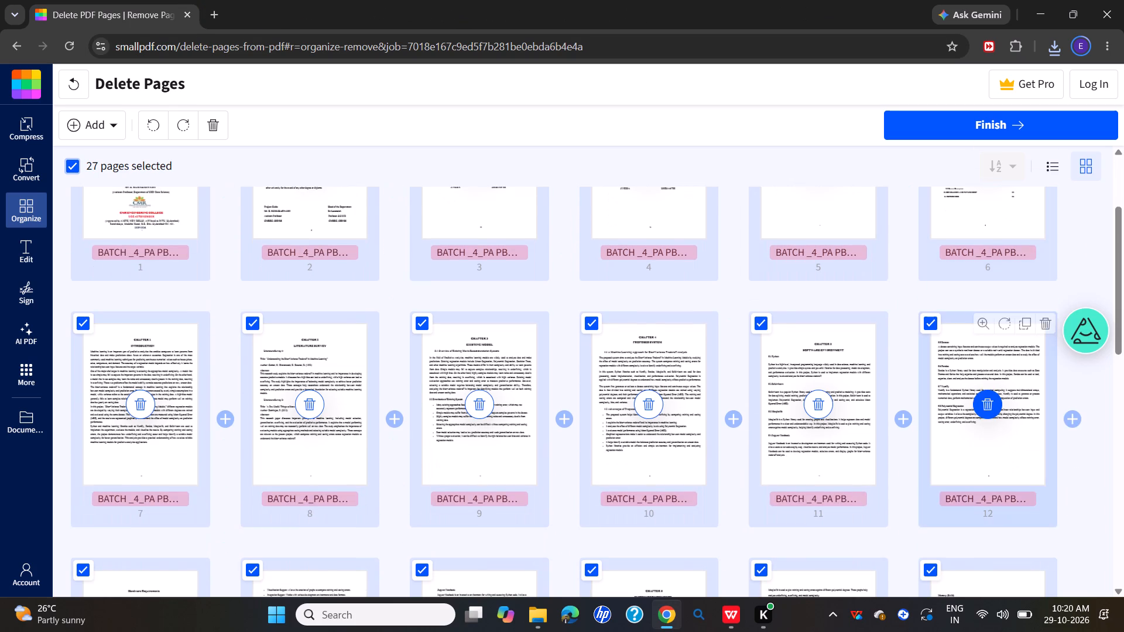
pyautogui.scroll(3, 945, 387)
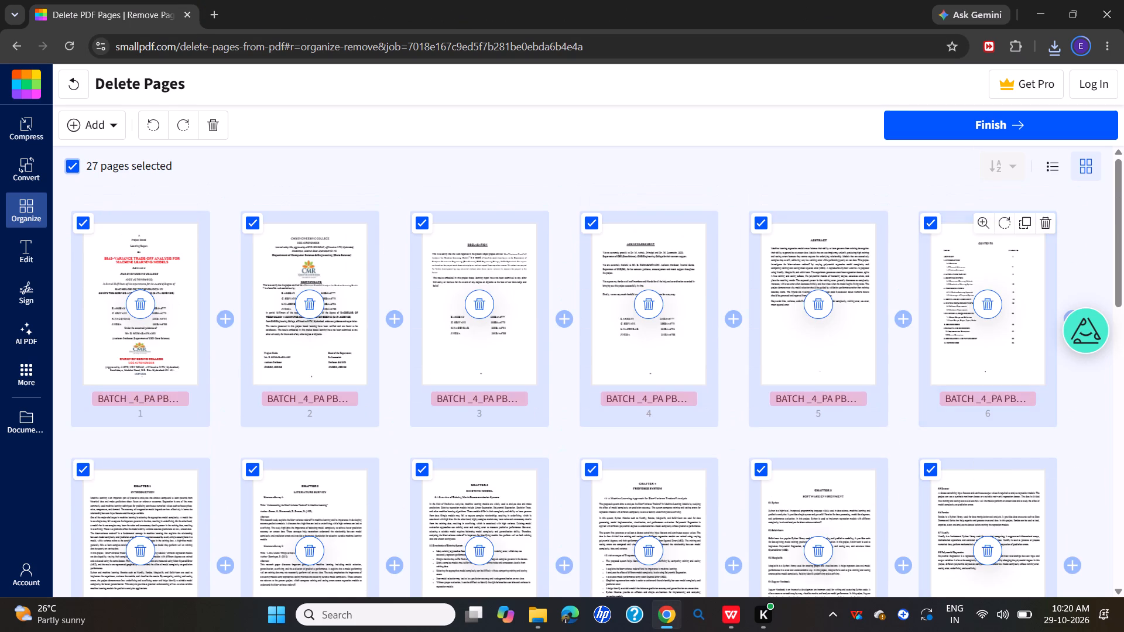
# Deselect pages 12, 14, 15, 17, 18, 20 and 23 of the BATCH _4_PA PDF, leaving the other pages selected.
pyautogui.scroll(-3, 909, 367)
pyautogui.click(939, 300)
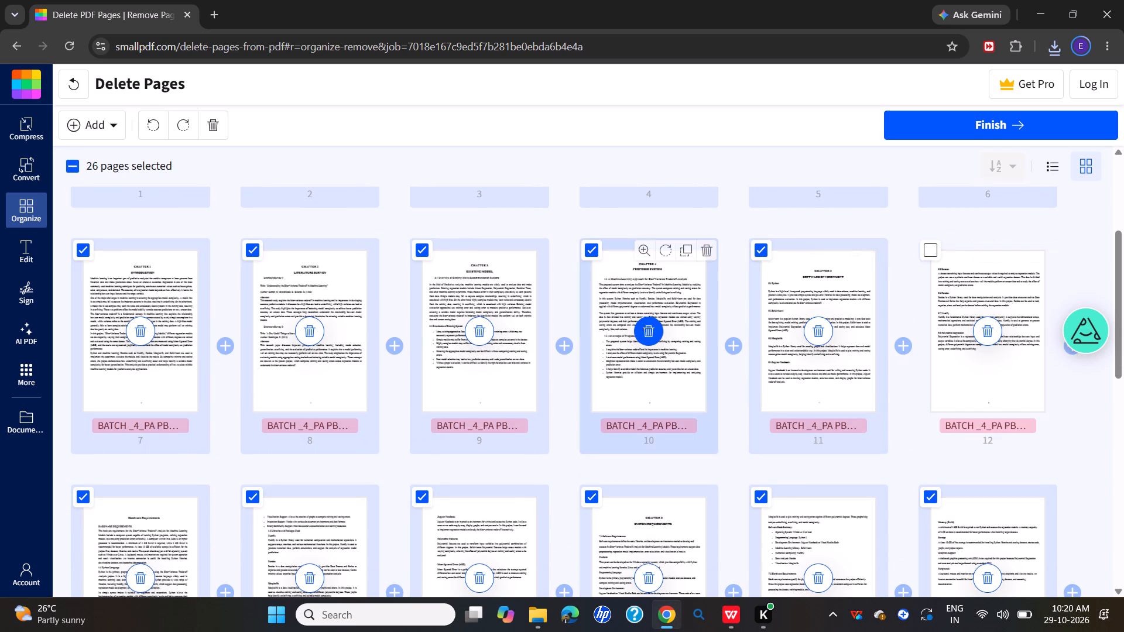
pyautogui.scroll(-4, 515, 315)
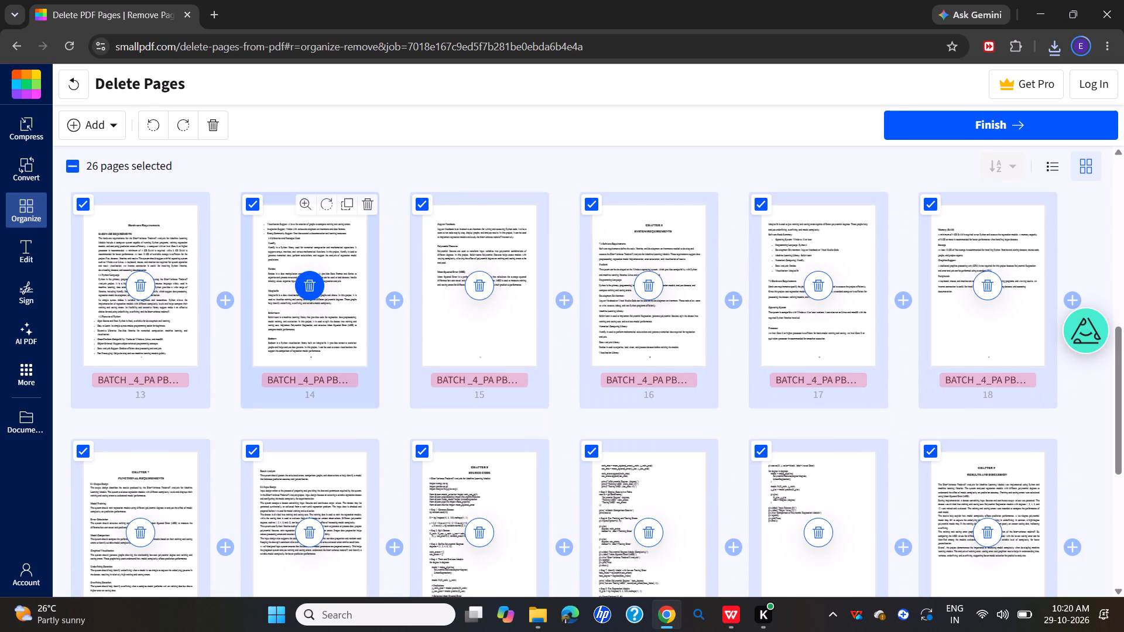
pyautogui.click(328, 259)
pyautogui.click(502, 241)
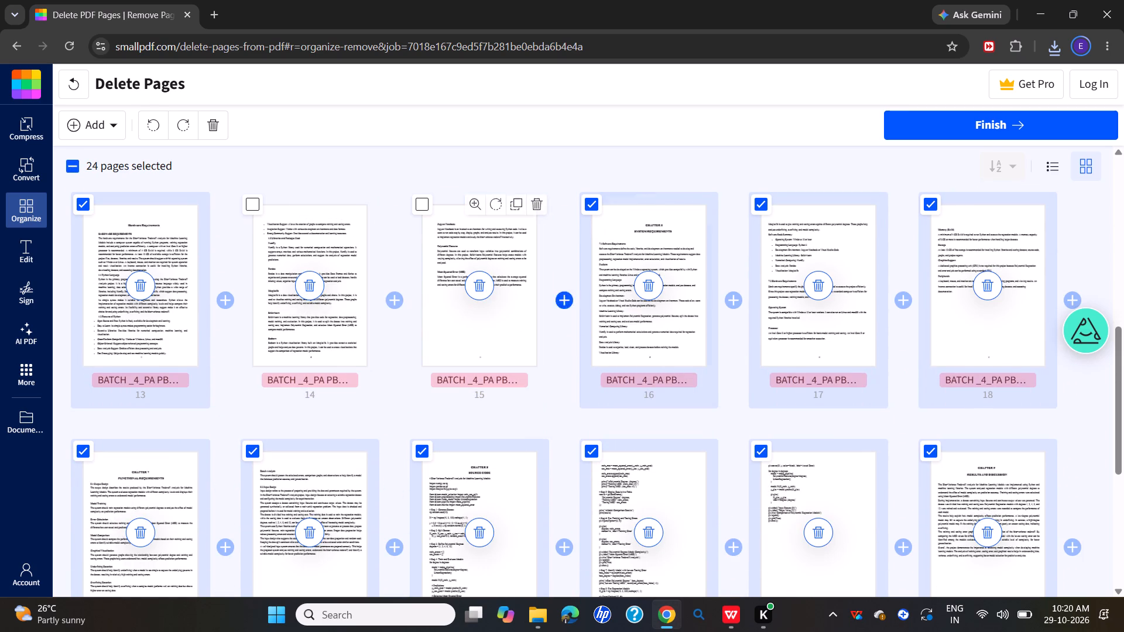
pyautogui.click(958, 257)
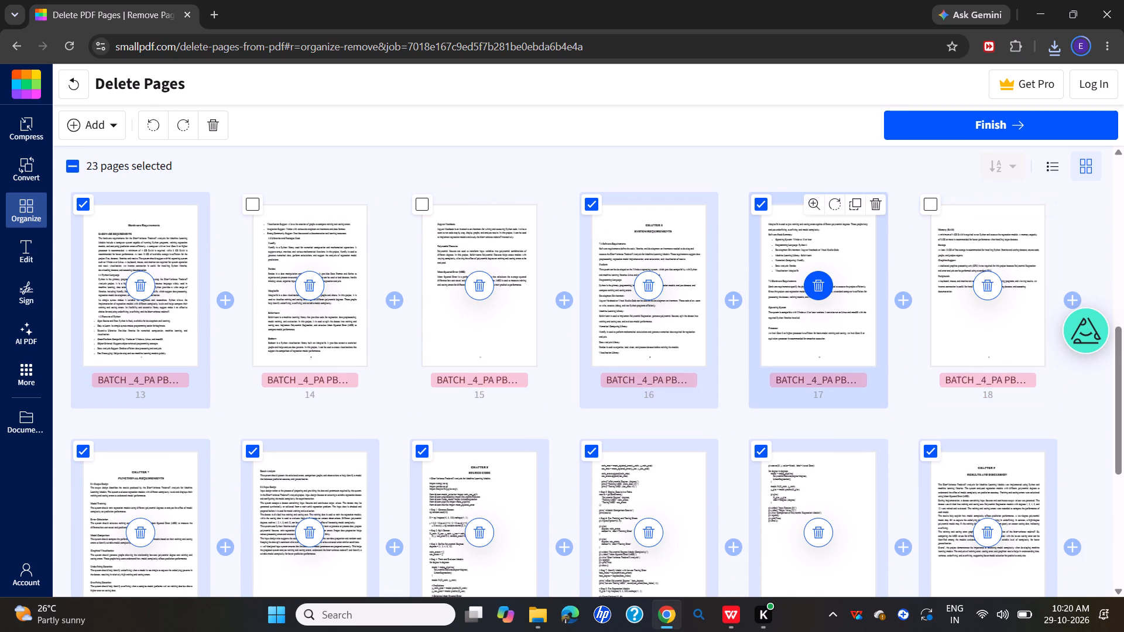
pyautogui.click(769, 259)
pyautogui.scroll(-2, 786, 359)
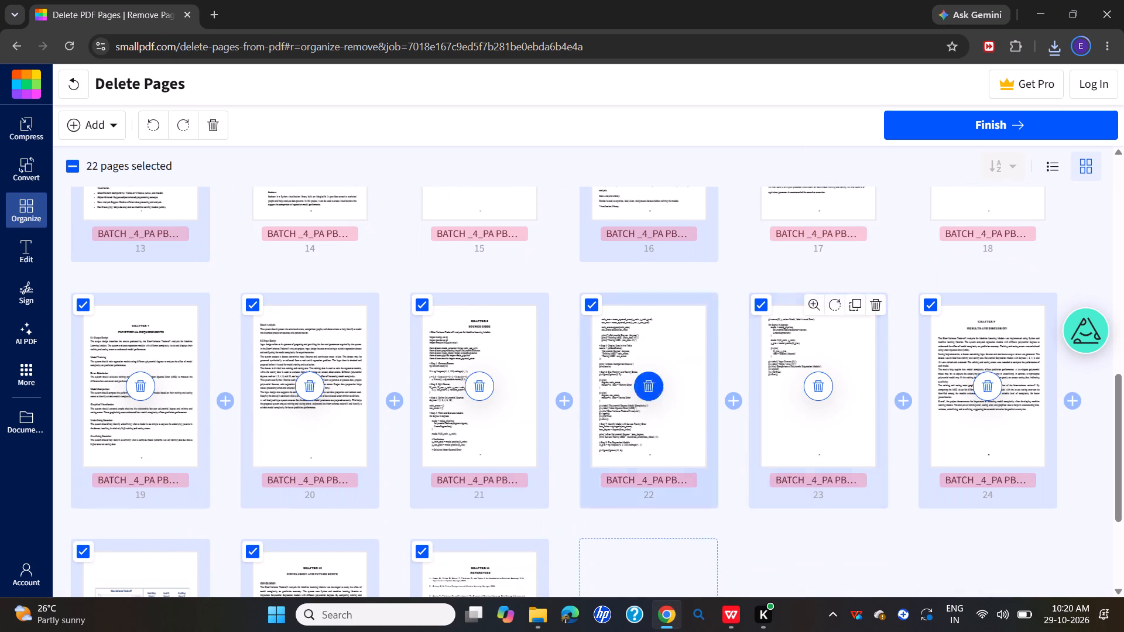
pyautogui.click(825, 348)
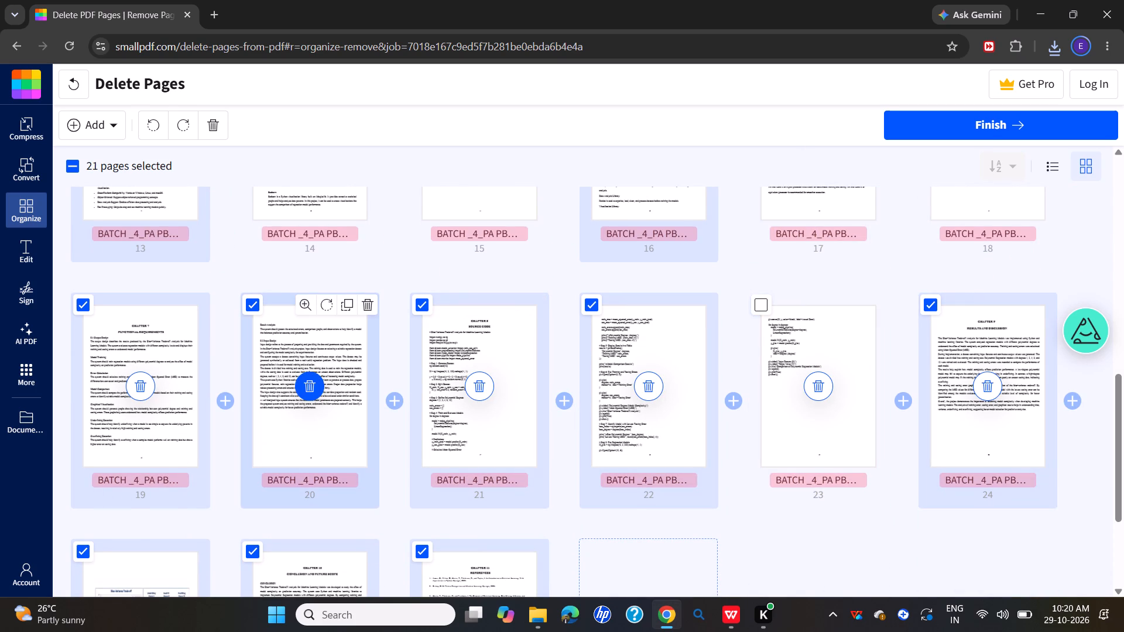
pyautogui.click(272, 345)
pyautogui.scroll(-10, 272, 345)
pyautogui.scroll(6, 272, 345)
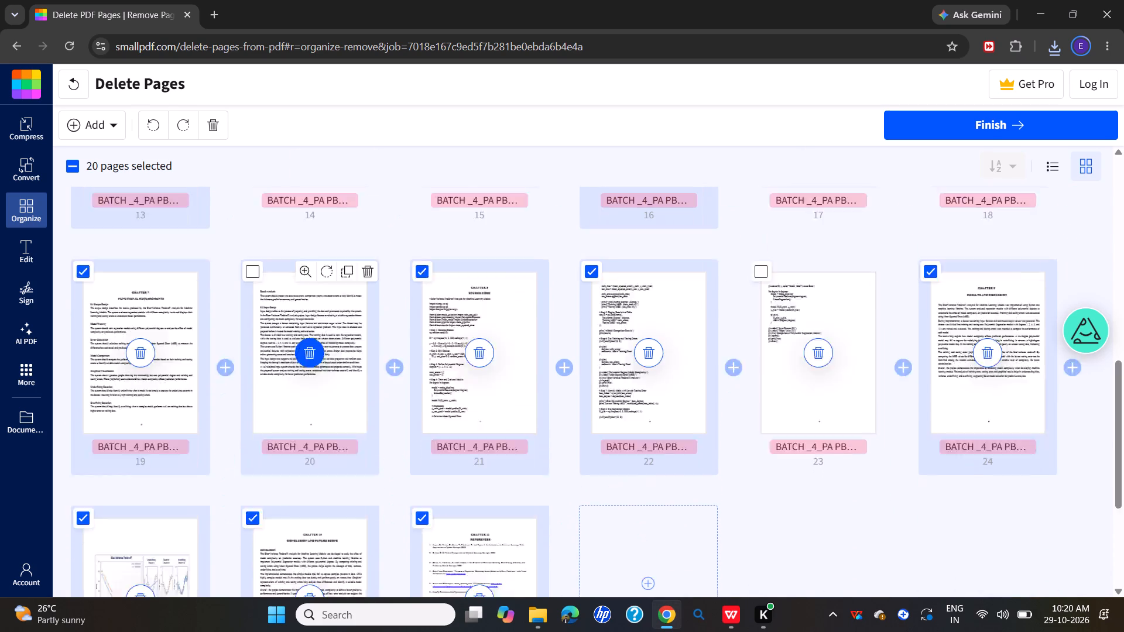
pyautogui.scroll(13, 938, 233)
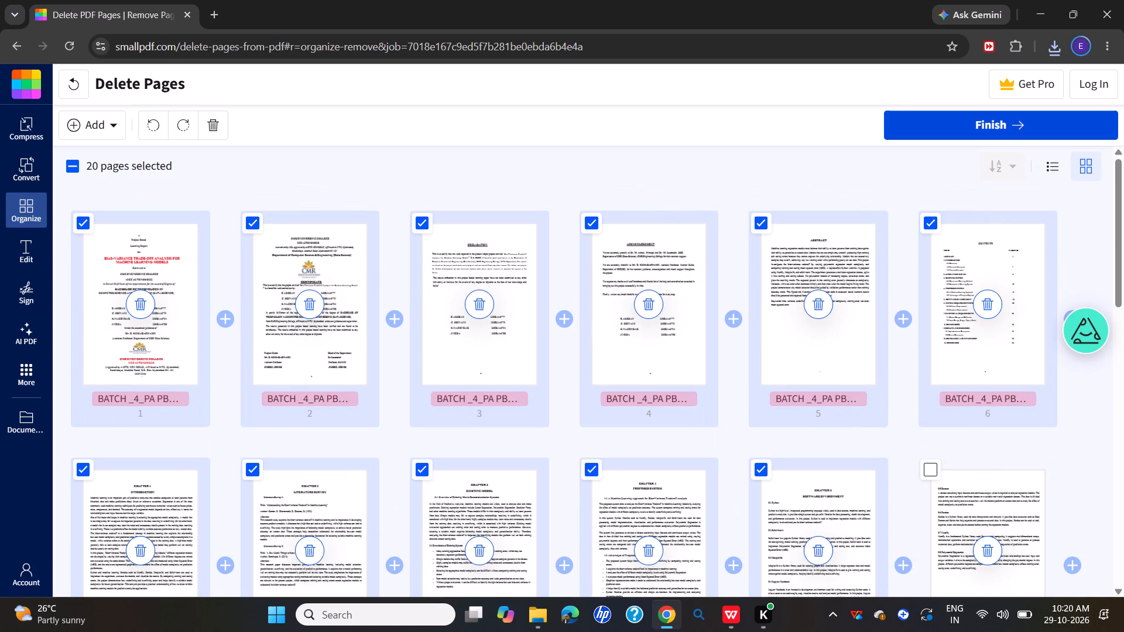
# Finish the page deletion job and dismiss the satisfaction survey.
pyautogui.click(986, 125)
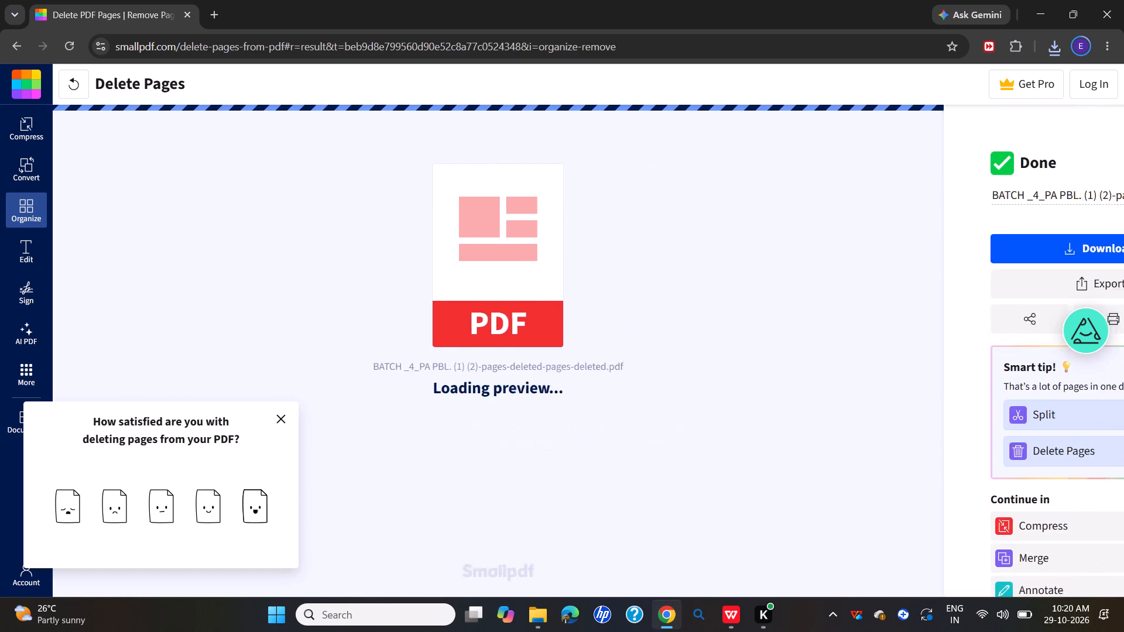
pyautogui.click(277, 418)
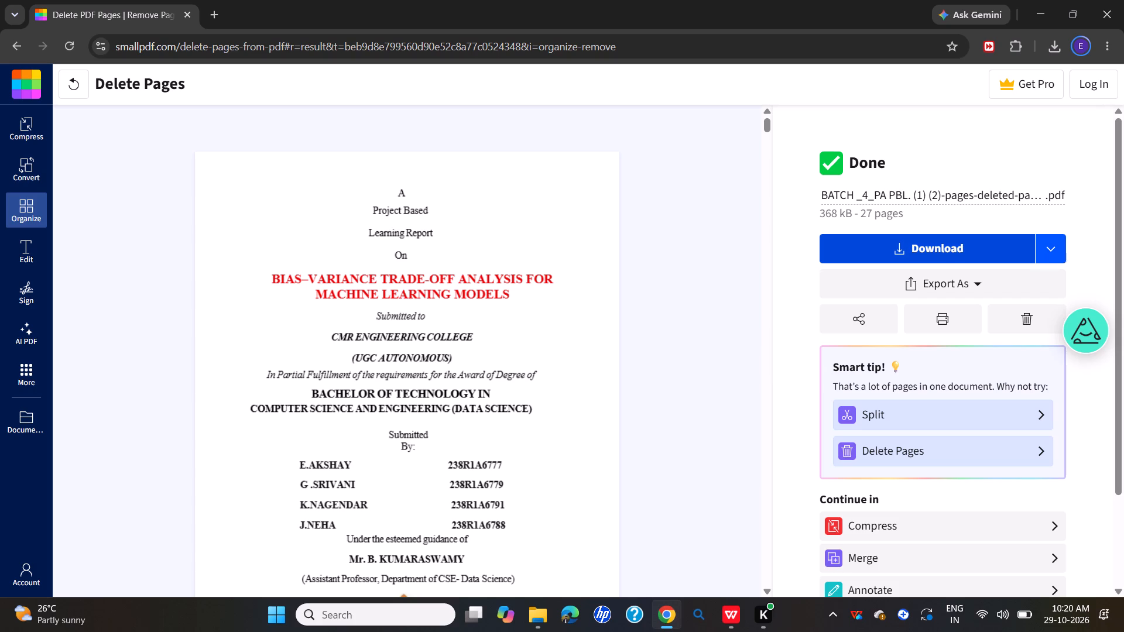
# Look through the result's pages up to the introduction, and download and open the resulting PDF.
pyautogui.scroll(-14, 705, 342)
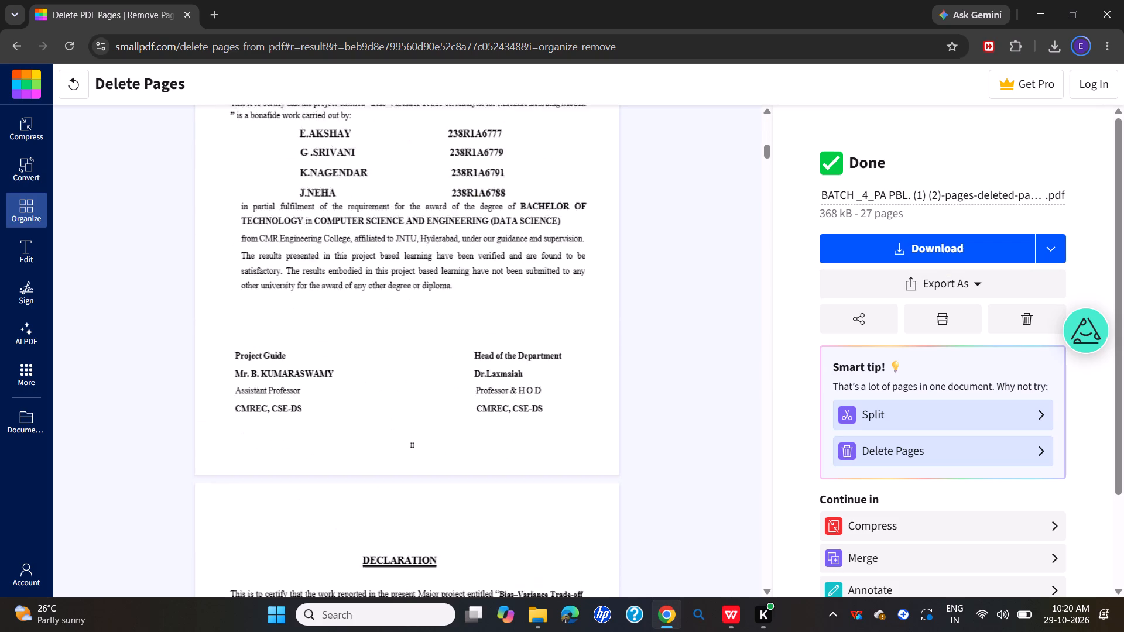
pyautogui.scroll(-12, 705, 342)
pyautogui.scroll(-19, 705, 342)
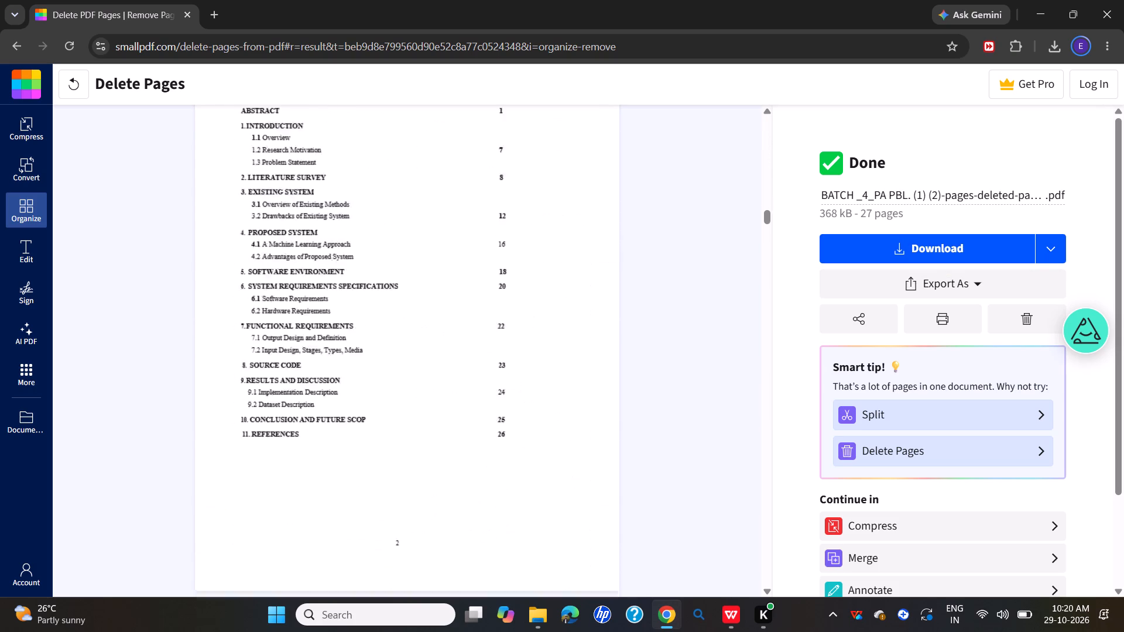
pyautogui.scroll(-7, 706, 342)
pyautogui.click(937, 247)
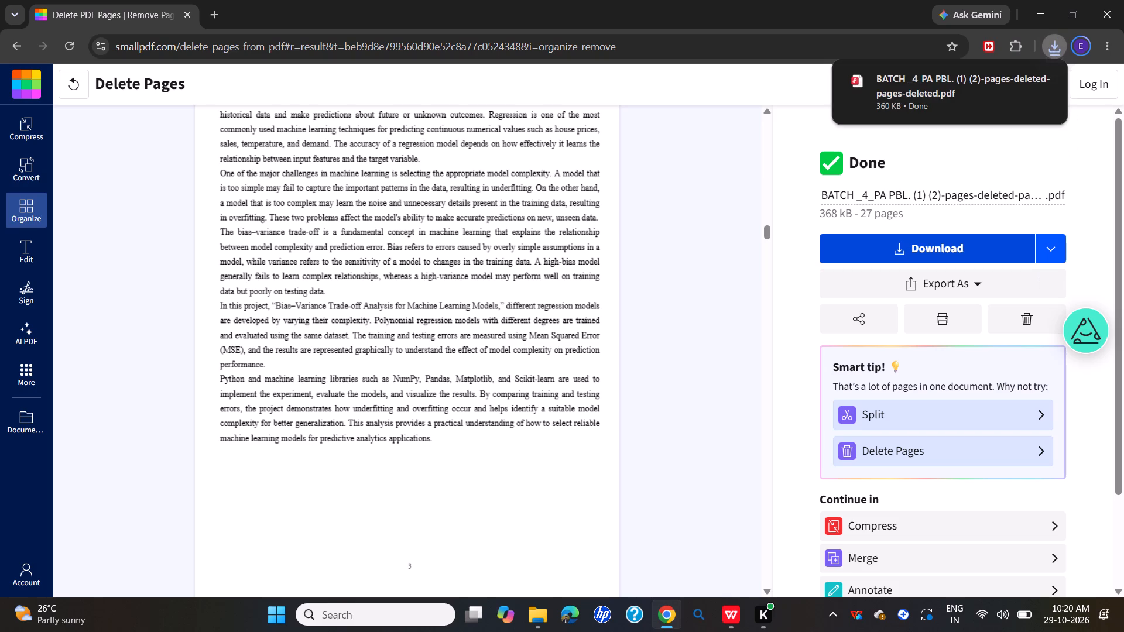
pyautogui.doubleClick(937, 87)
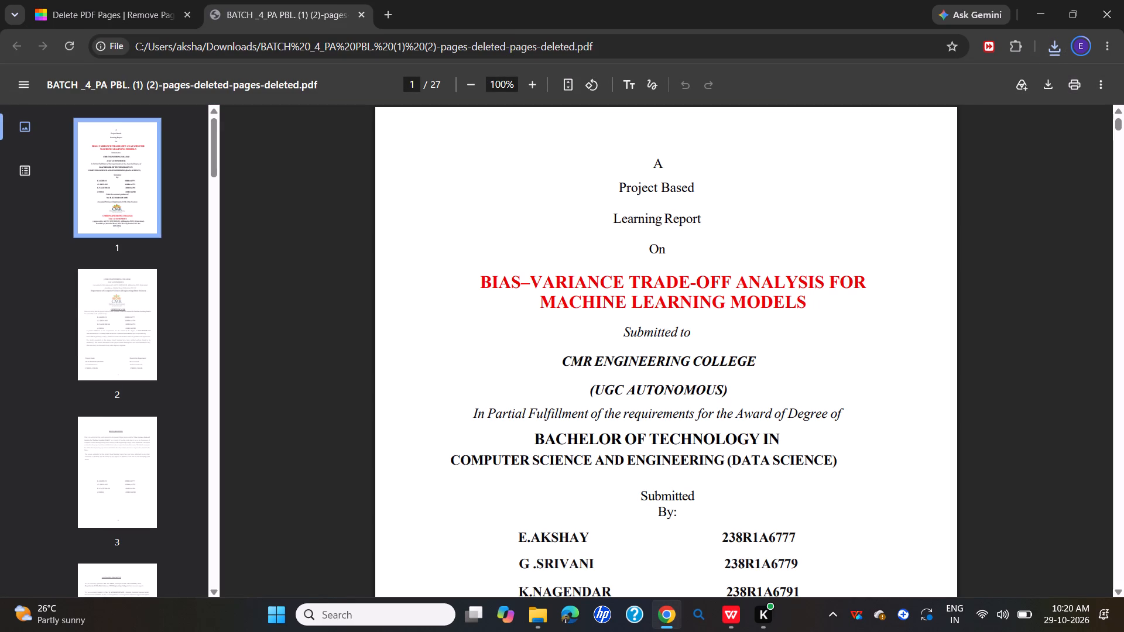
# Close the browser window and the WPS Office window showing BATCH_4_WSMA_PBL.pdf.
pyautogui.click(1123, 0)
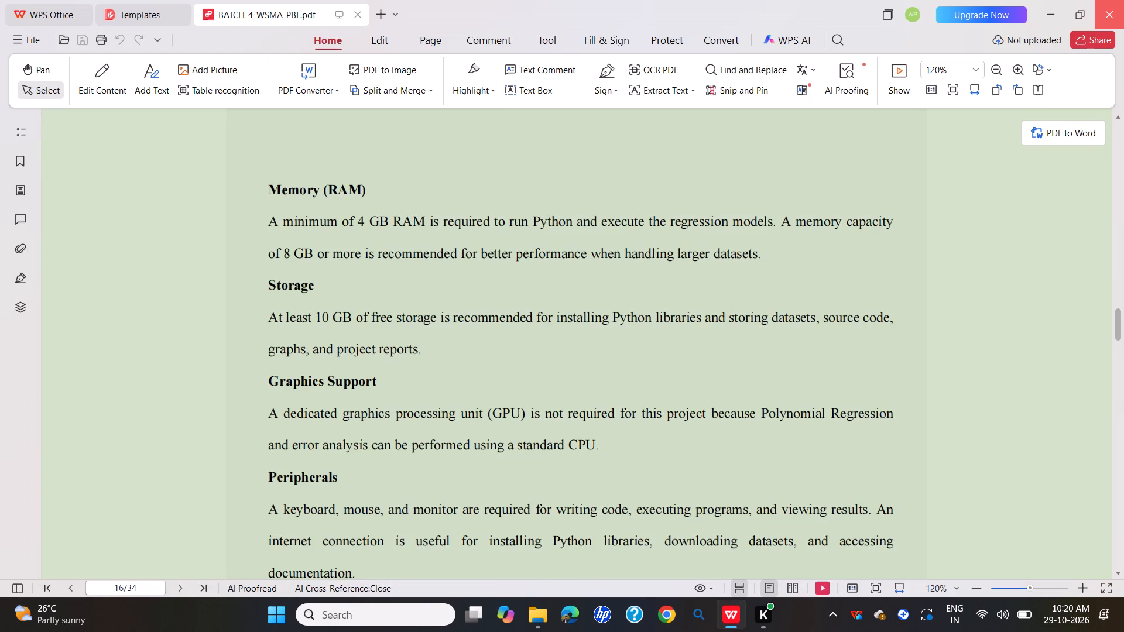
pyautogui.click(1123, 0)
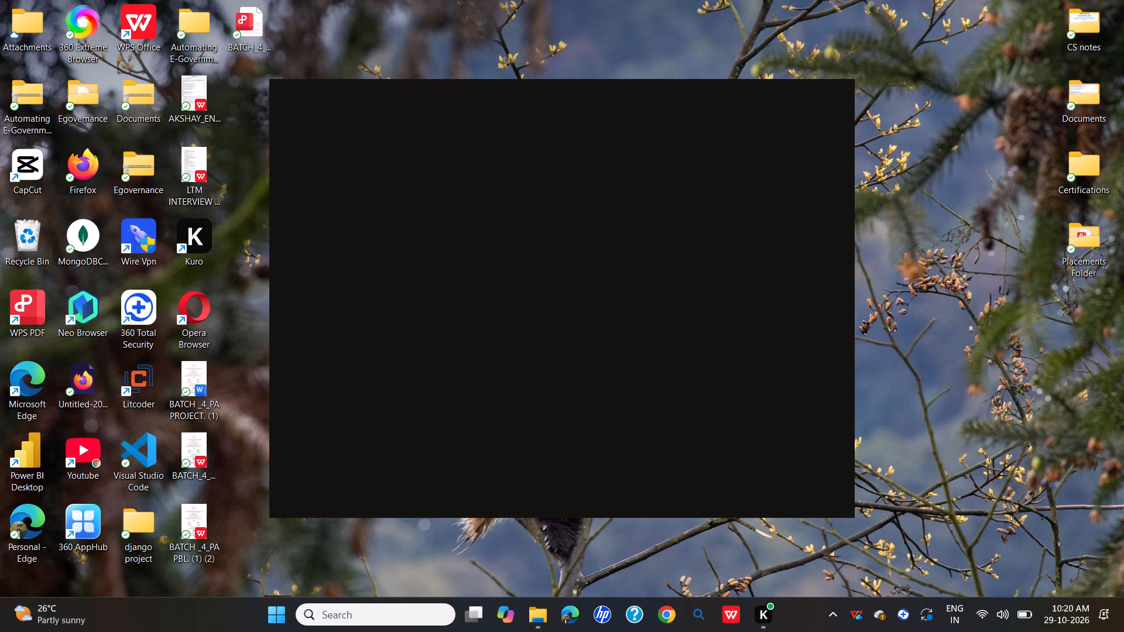